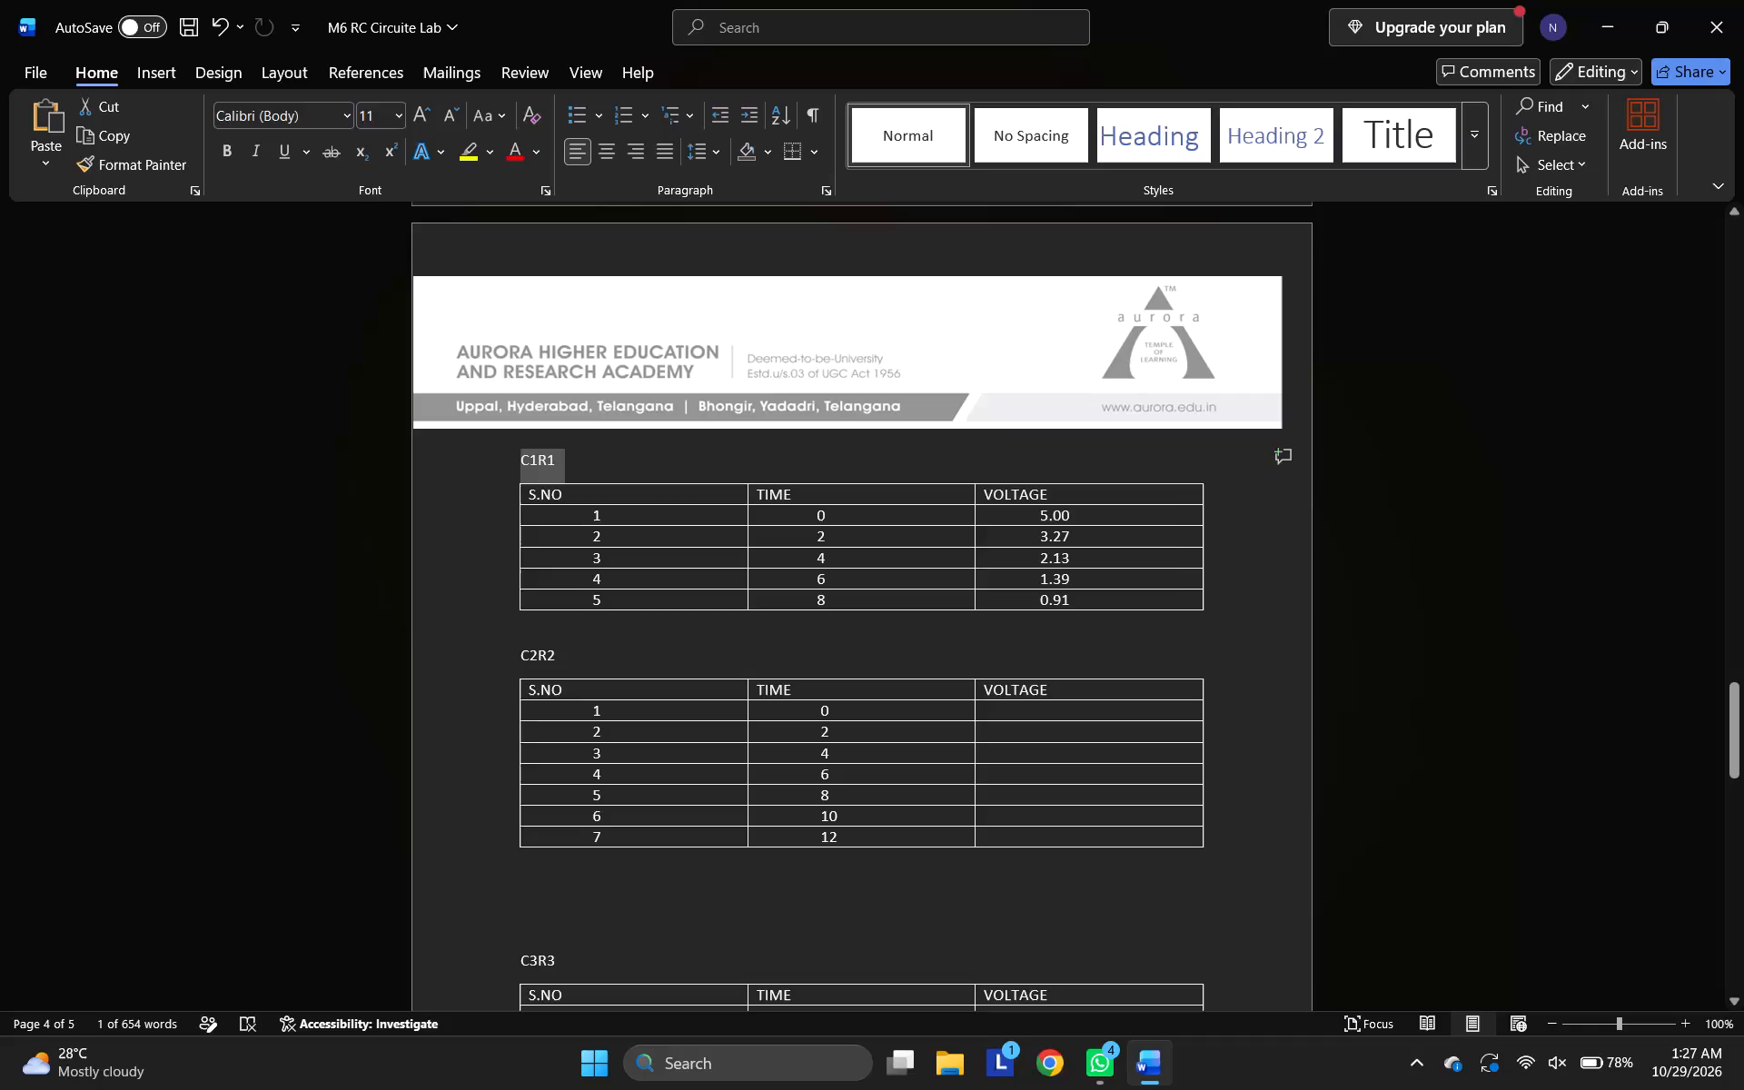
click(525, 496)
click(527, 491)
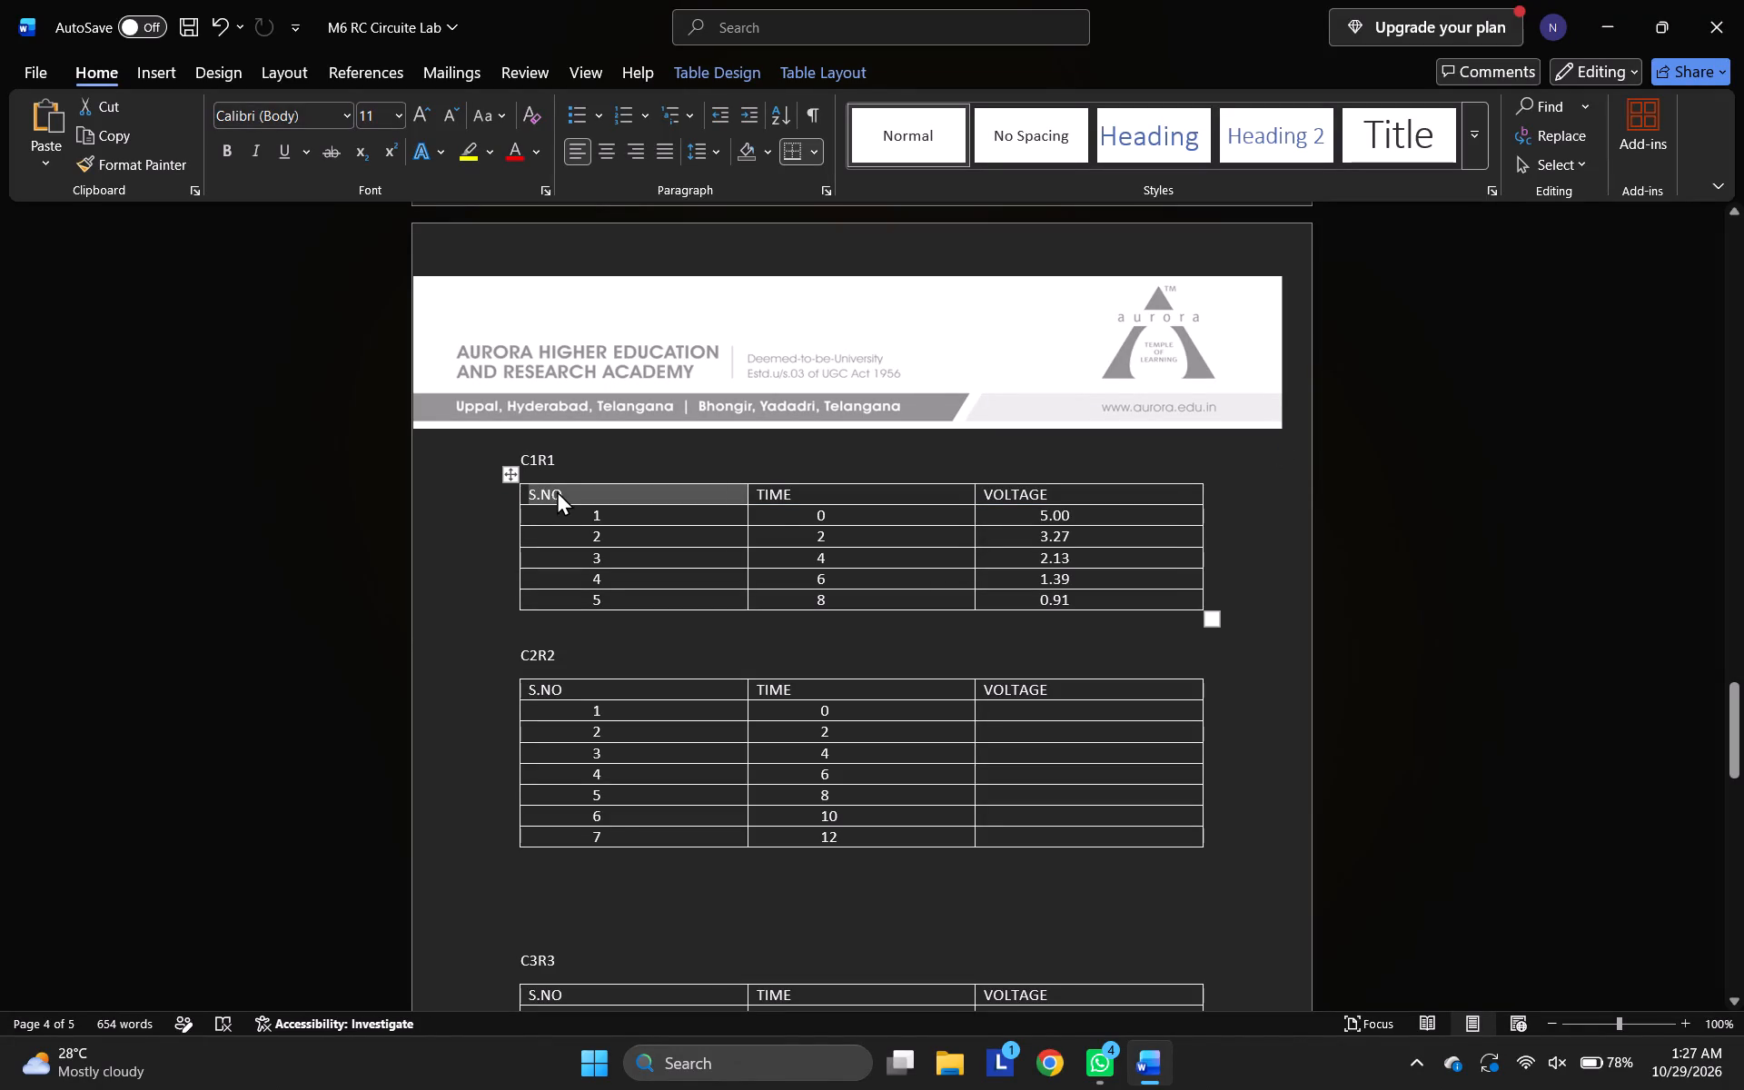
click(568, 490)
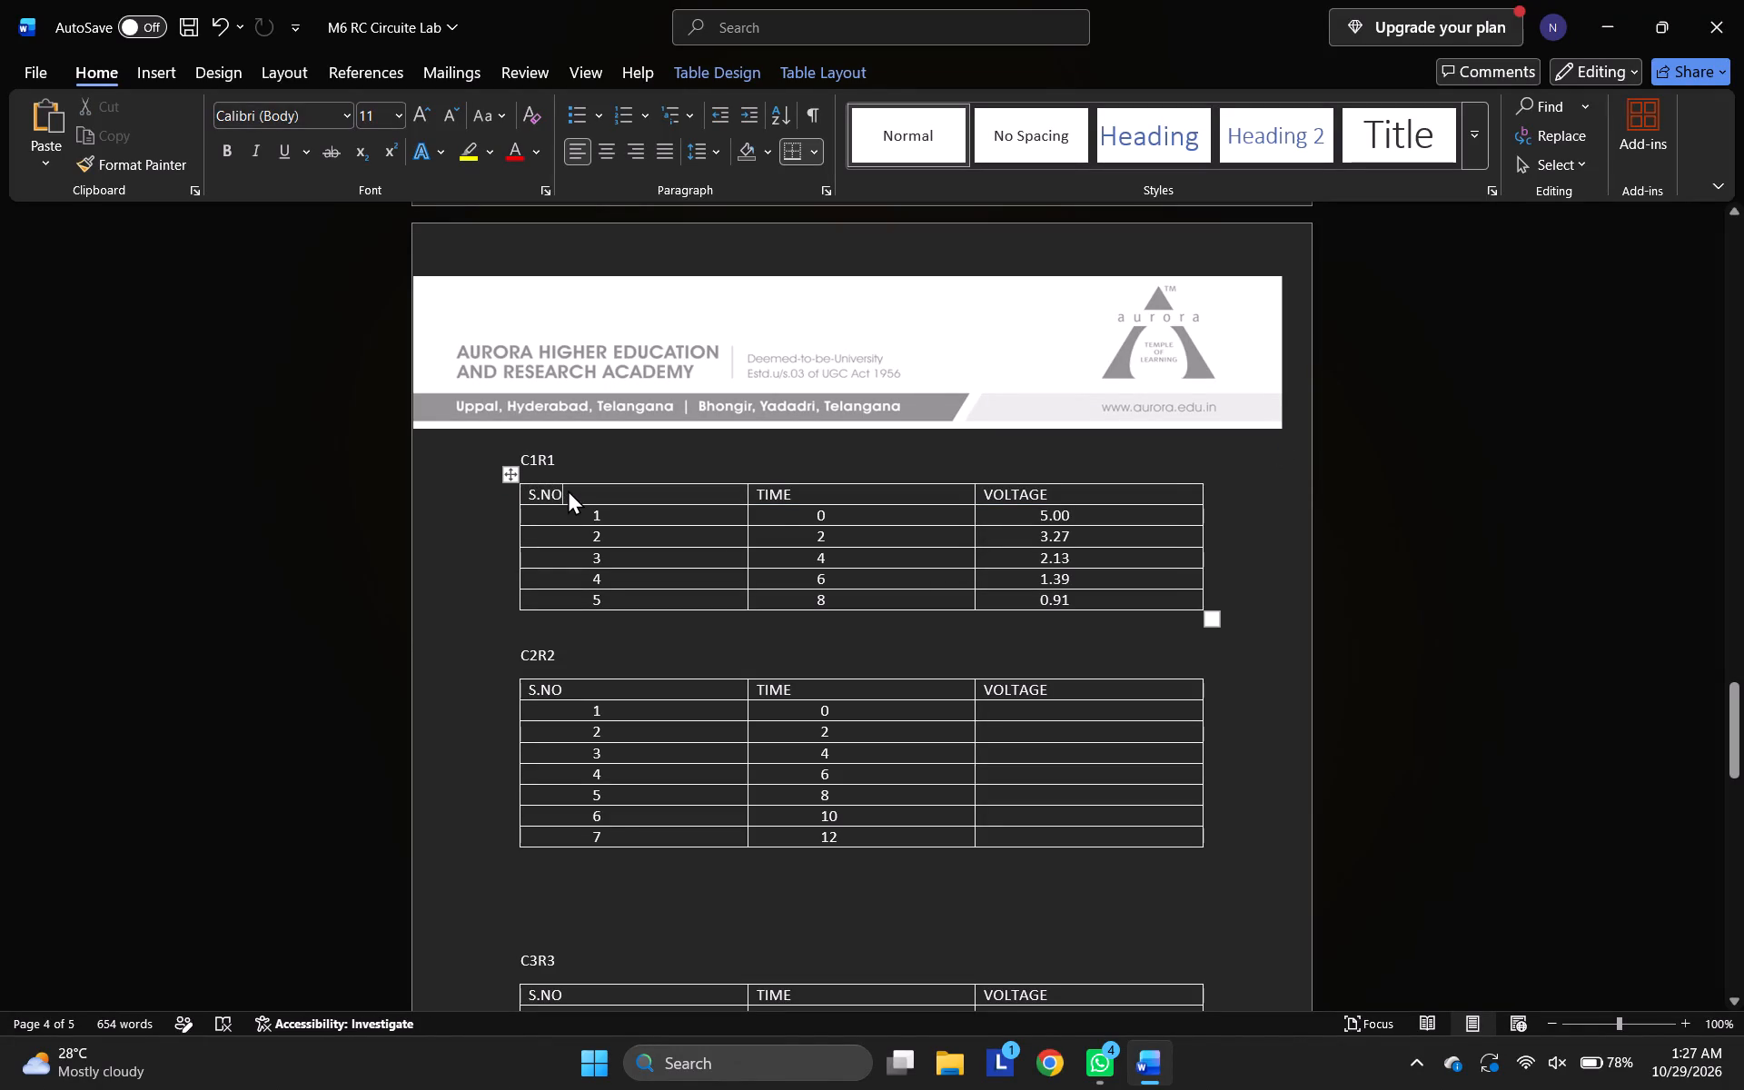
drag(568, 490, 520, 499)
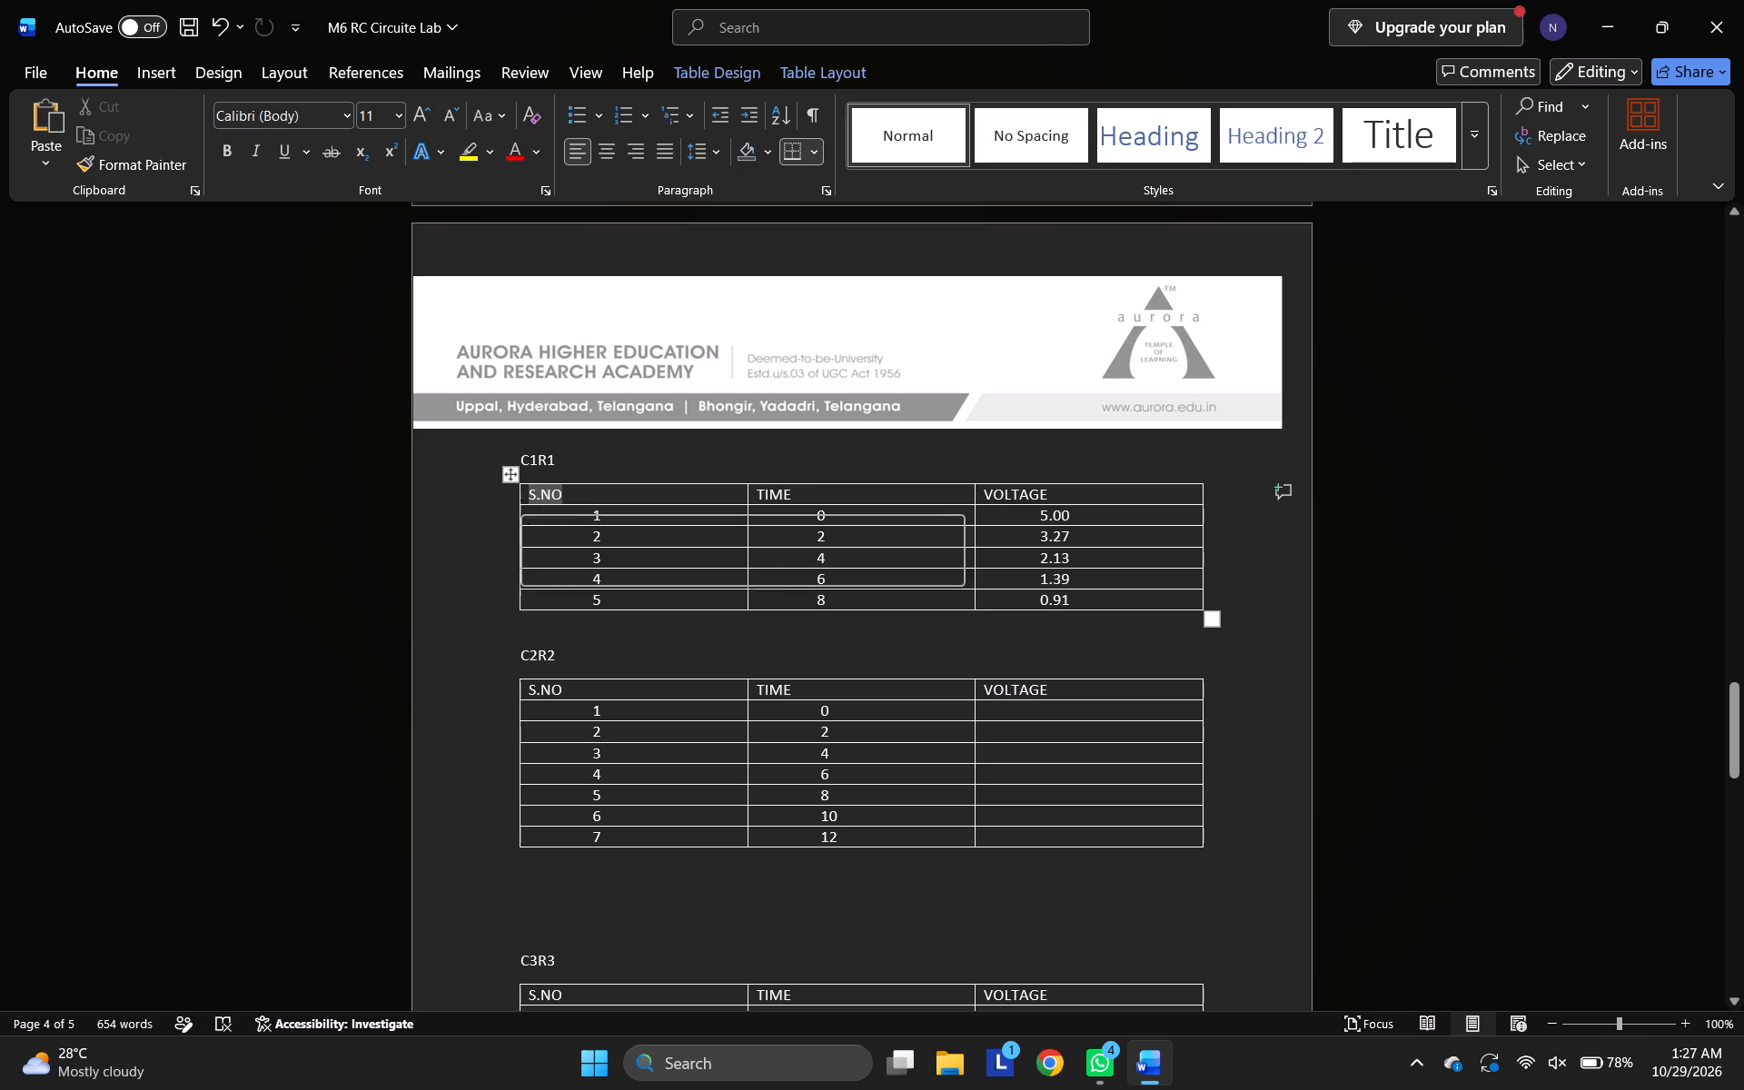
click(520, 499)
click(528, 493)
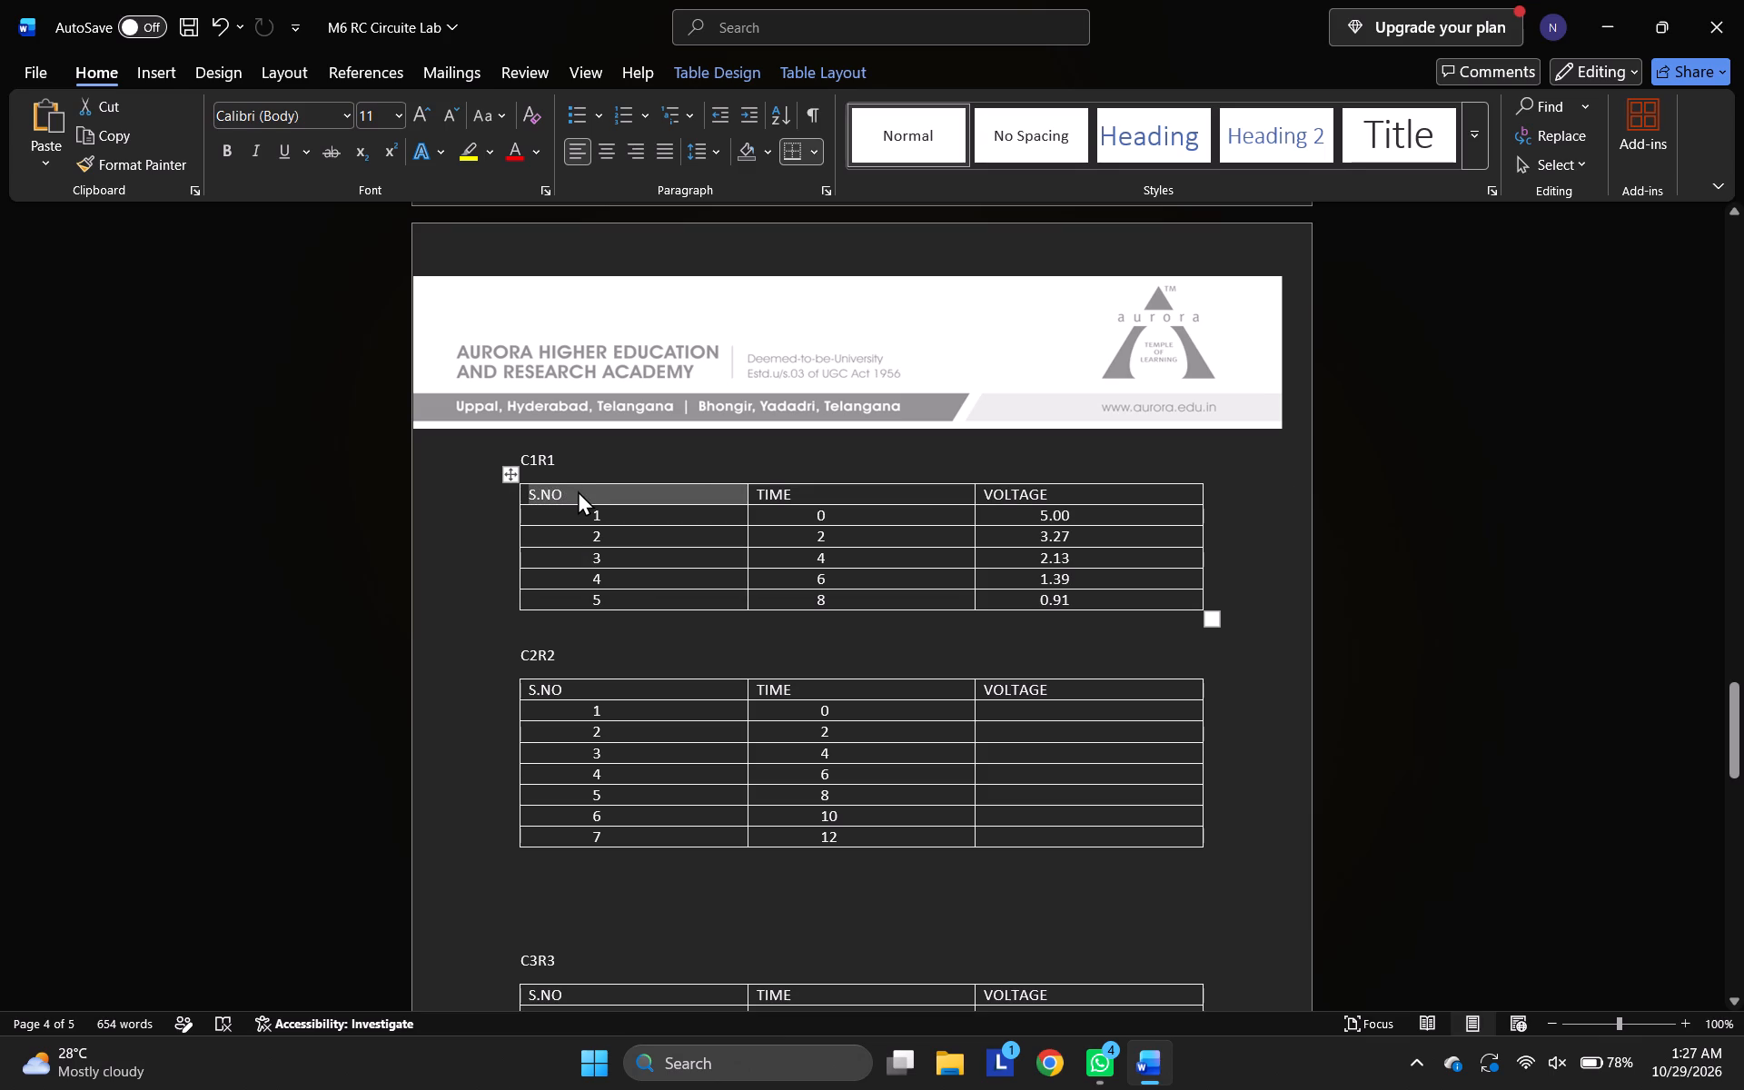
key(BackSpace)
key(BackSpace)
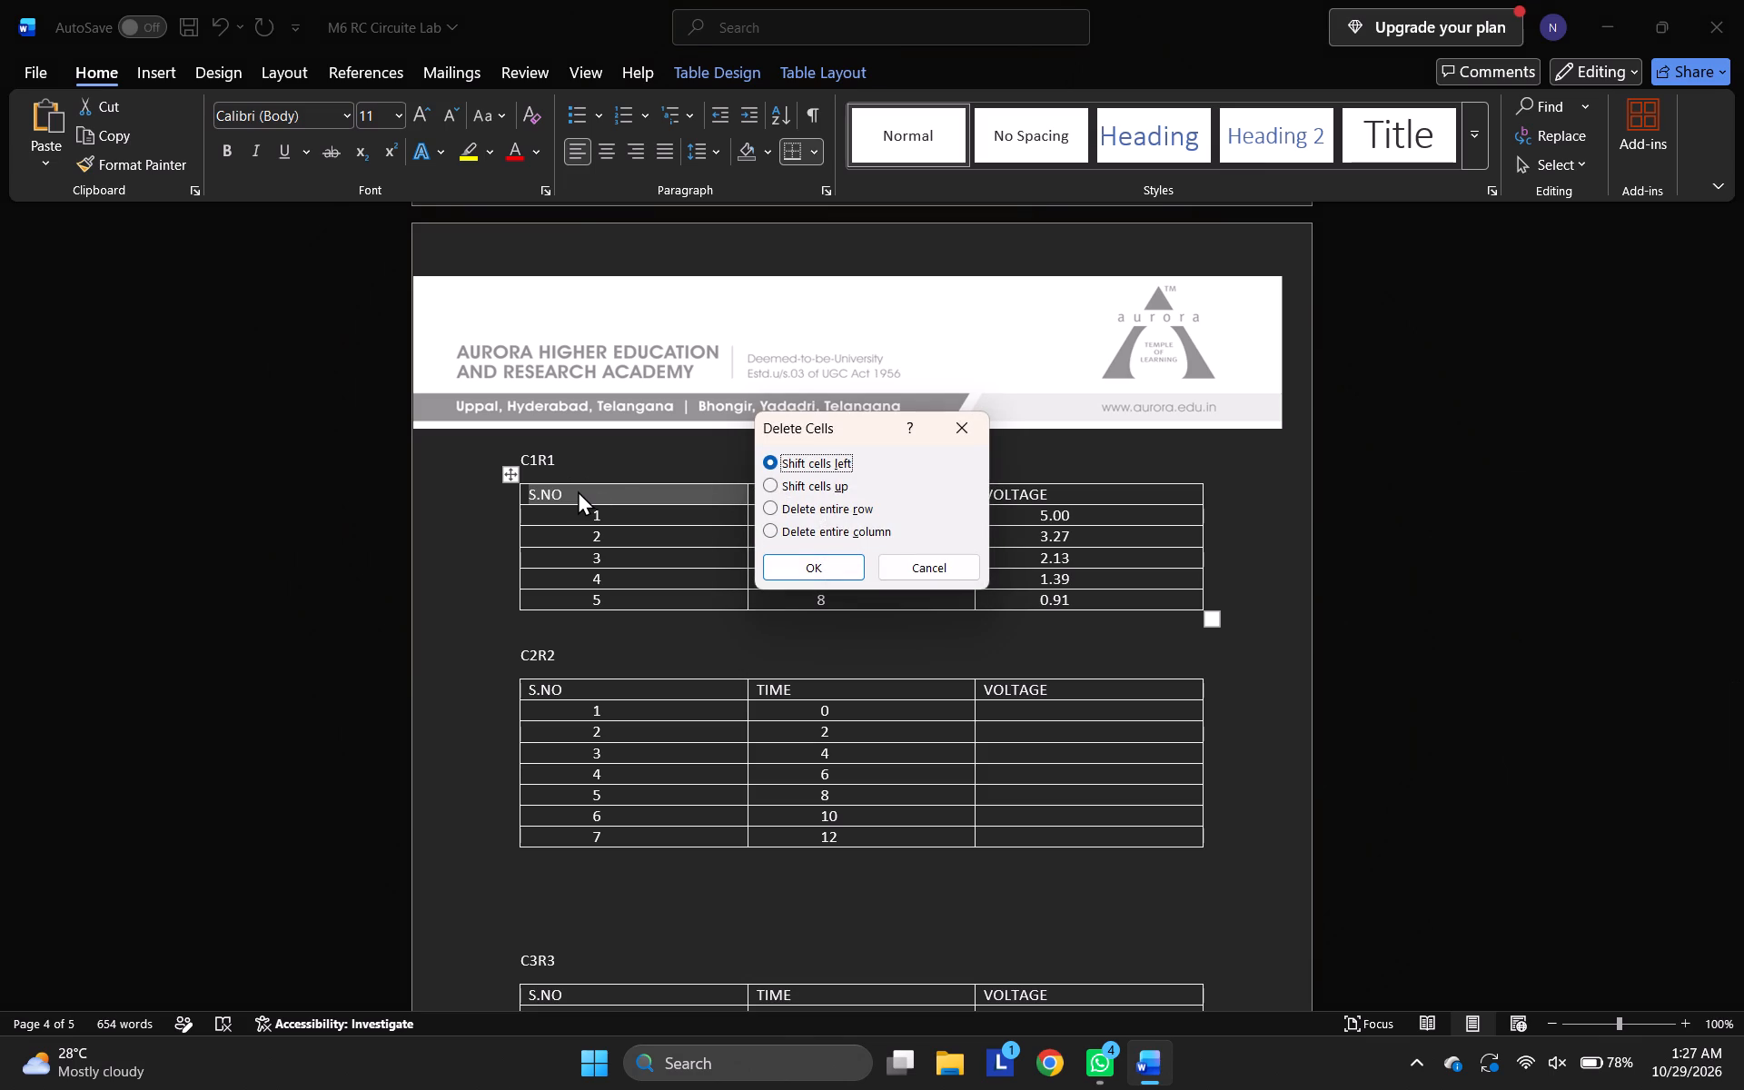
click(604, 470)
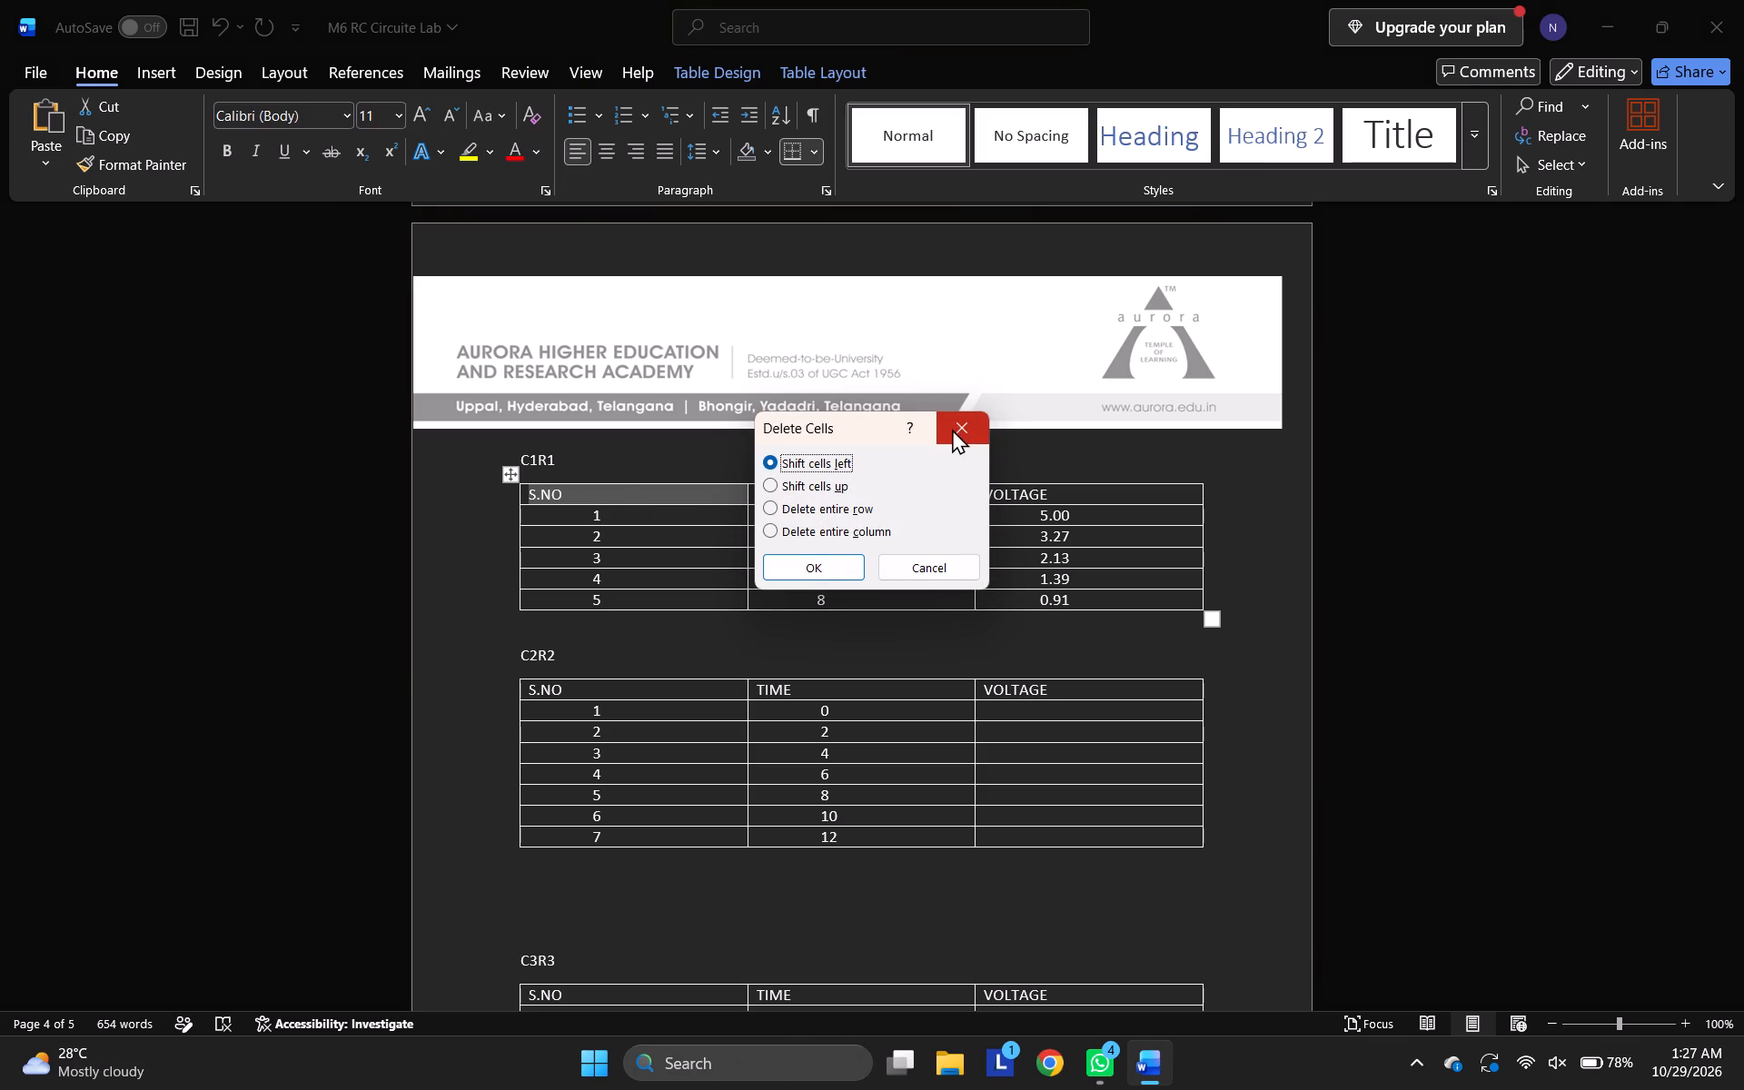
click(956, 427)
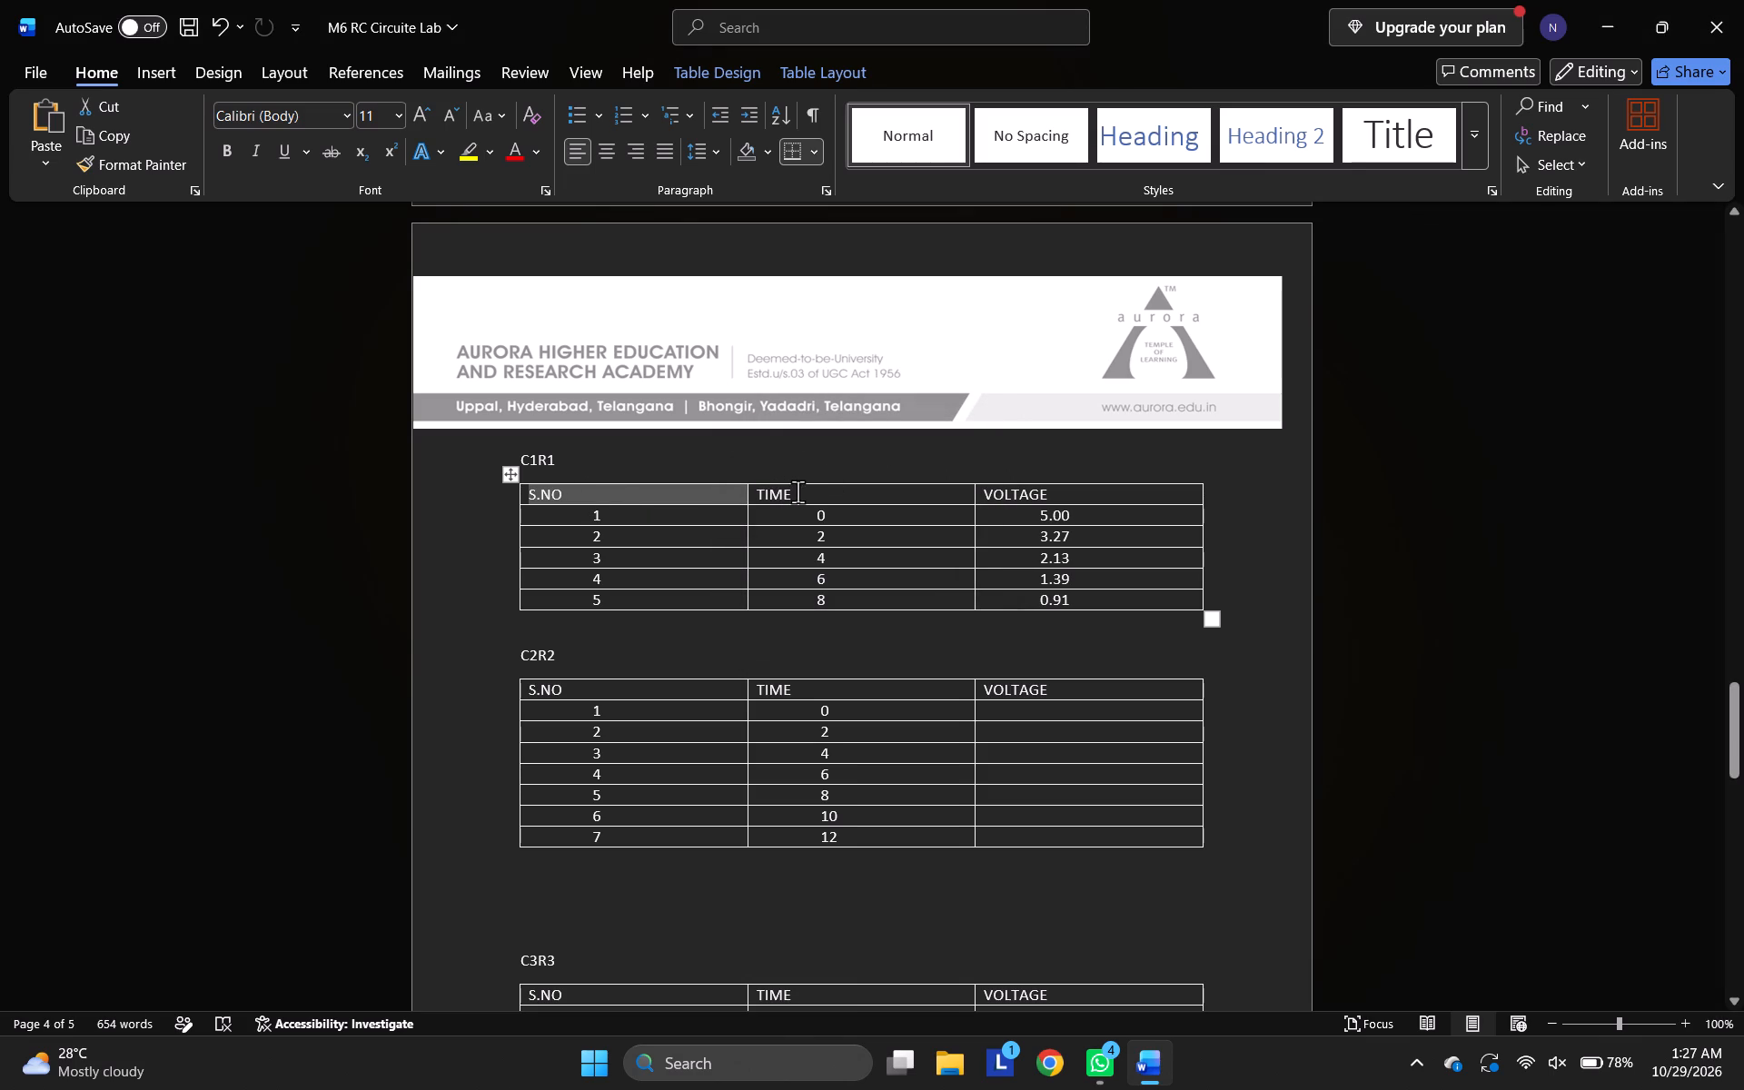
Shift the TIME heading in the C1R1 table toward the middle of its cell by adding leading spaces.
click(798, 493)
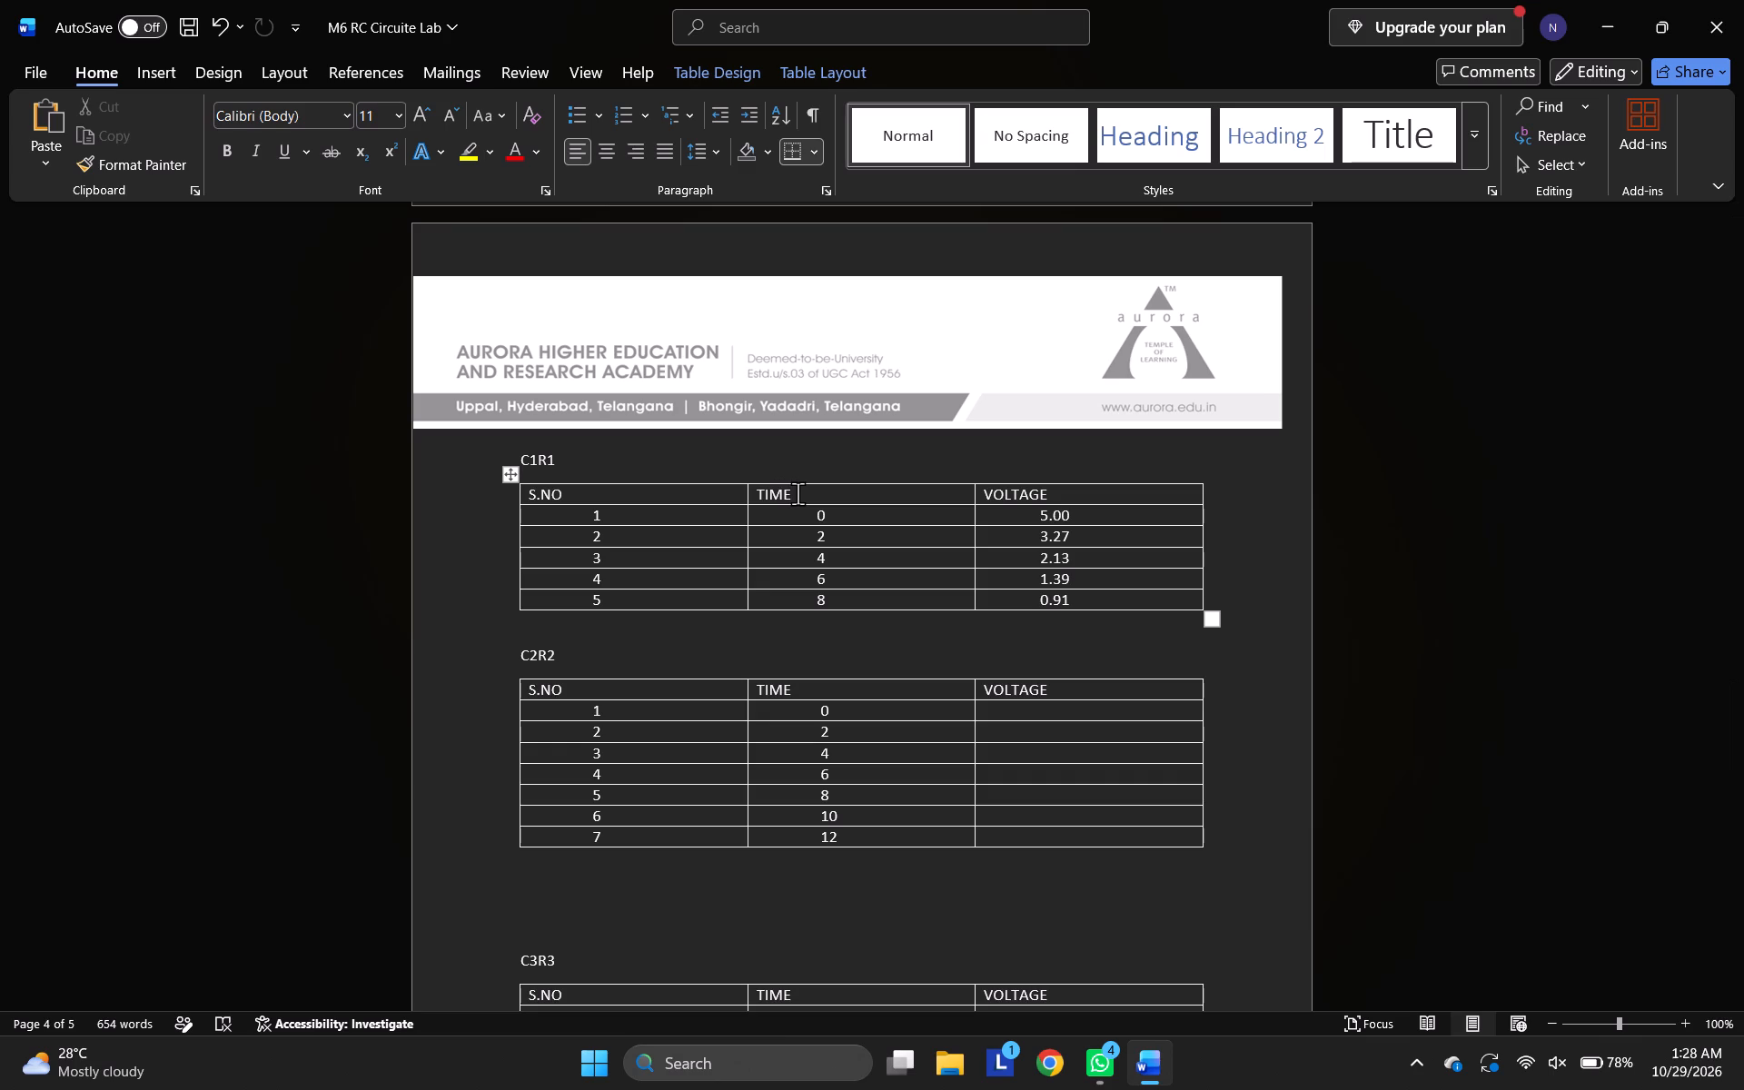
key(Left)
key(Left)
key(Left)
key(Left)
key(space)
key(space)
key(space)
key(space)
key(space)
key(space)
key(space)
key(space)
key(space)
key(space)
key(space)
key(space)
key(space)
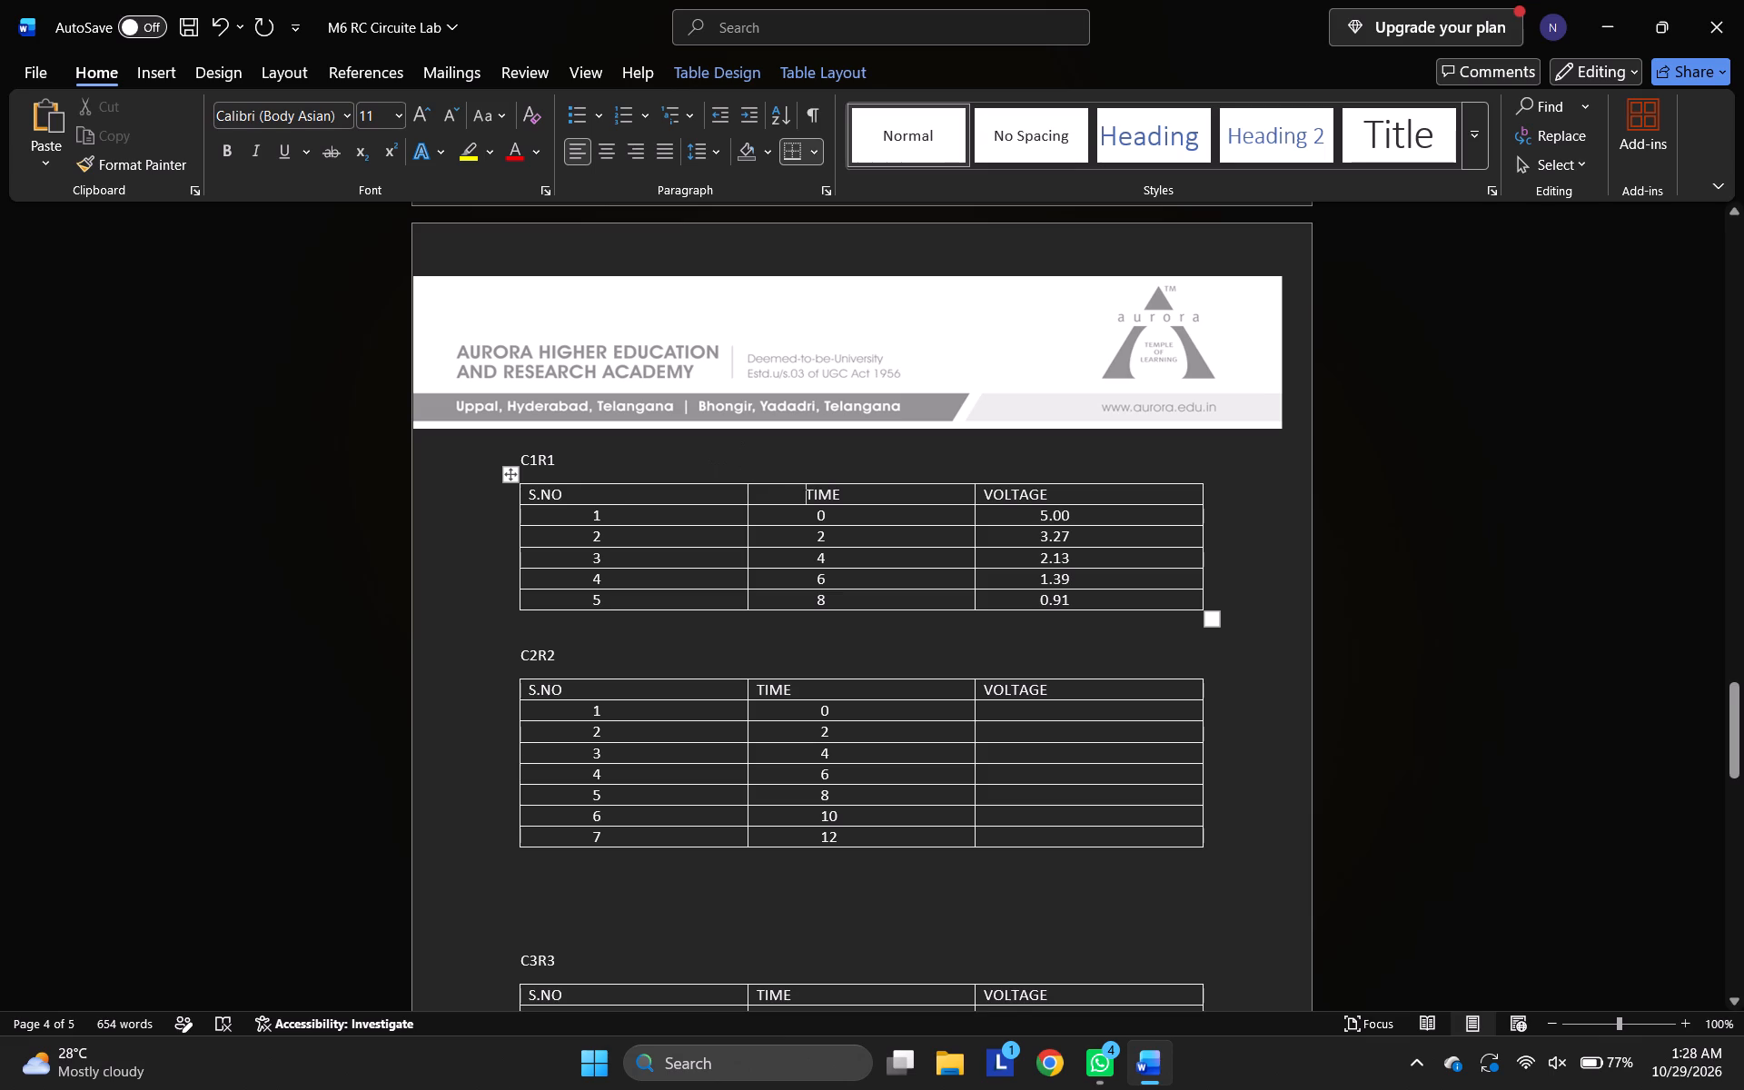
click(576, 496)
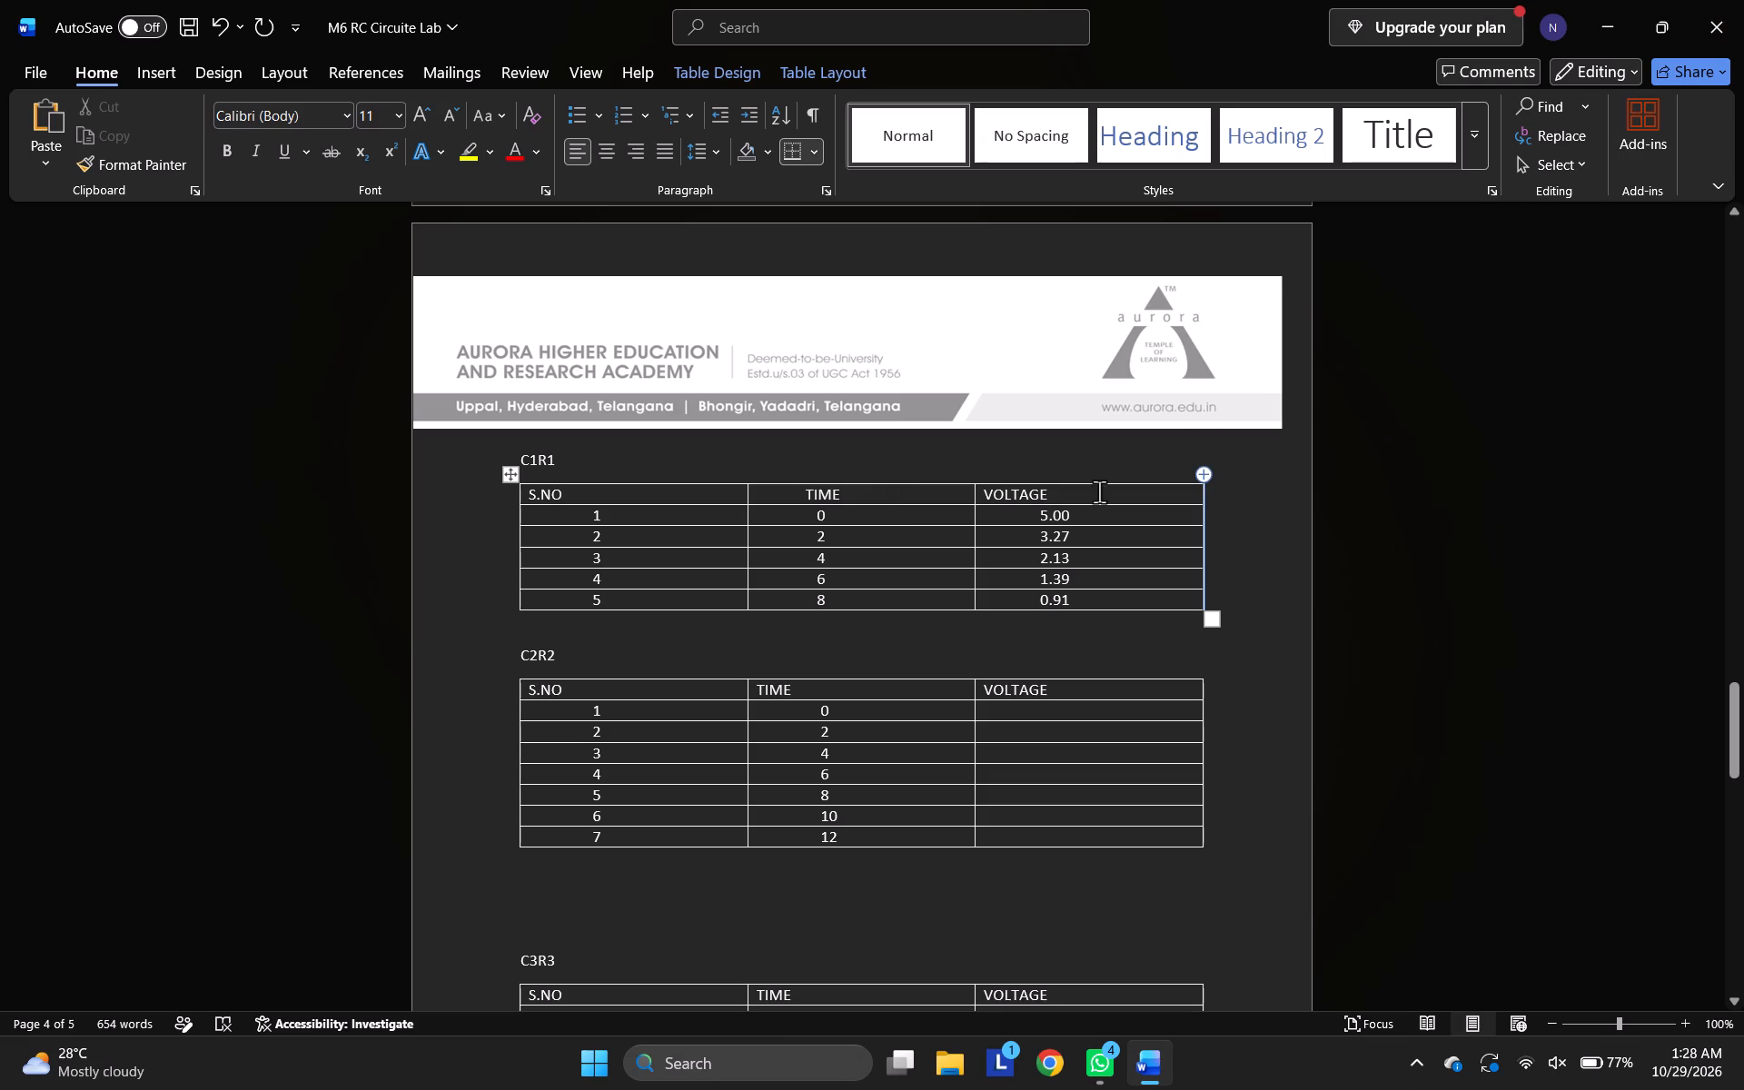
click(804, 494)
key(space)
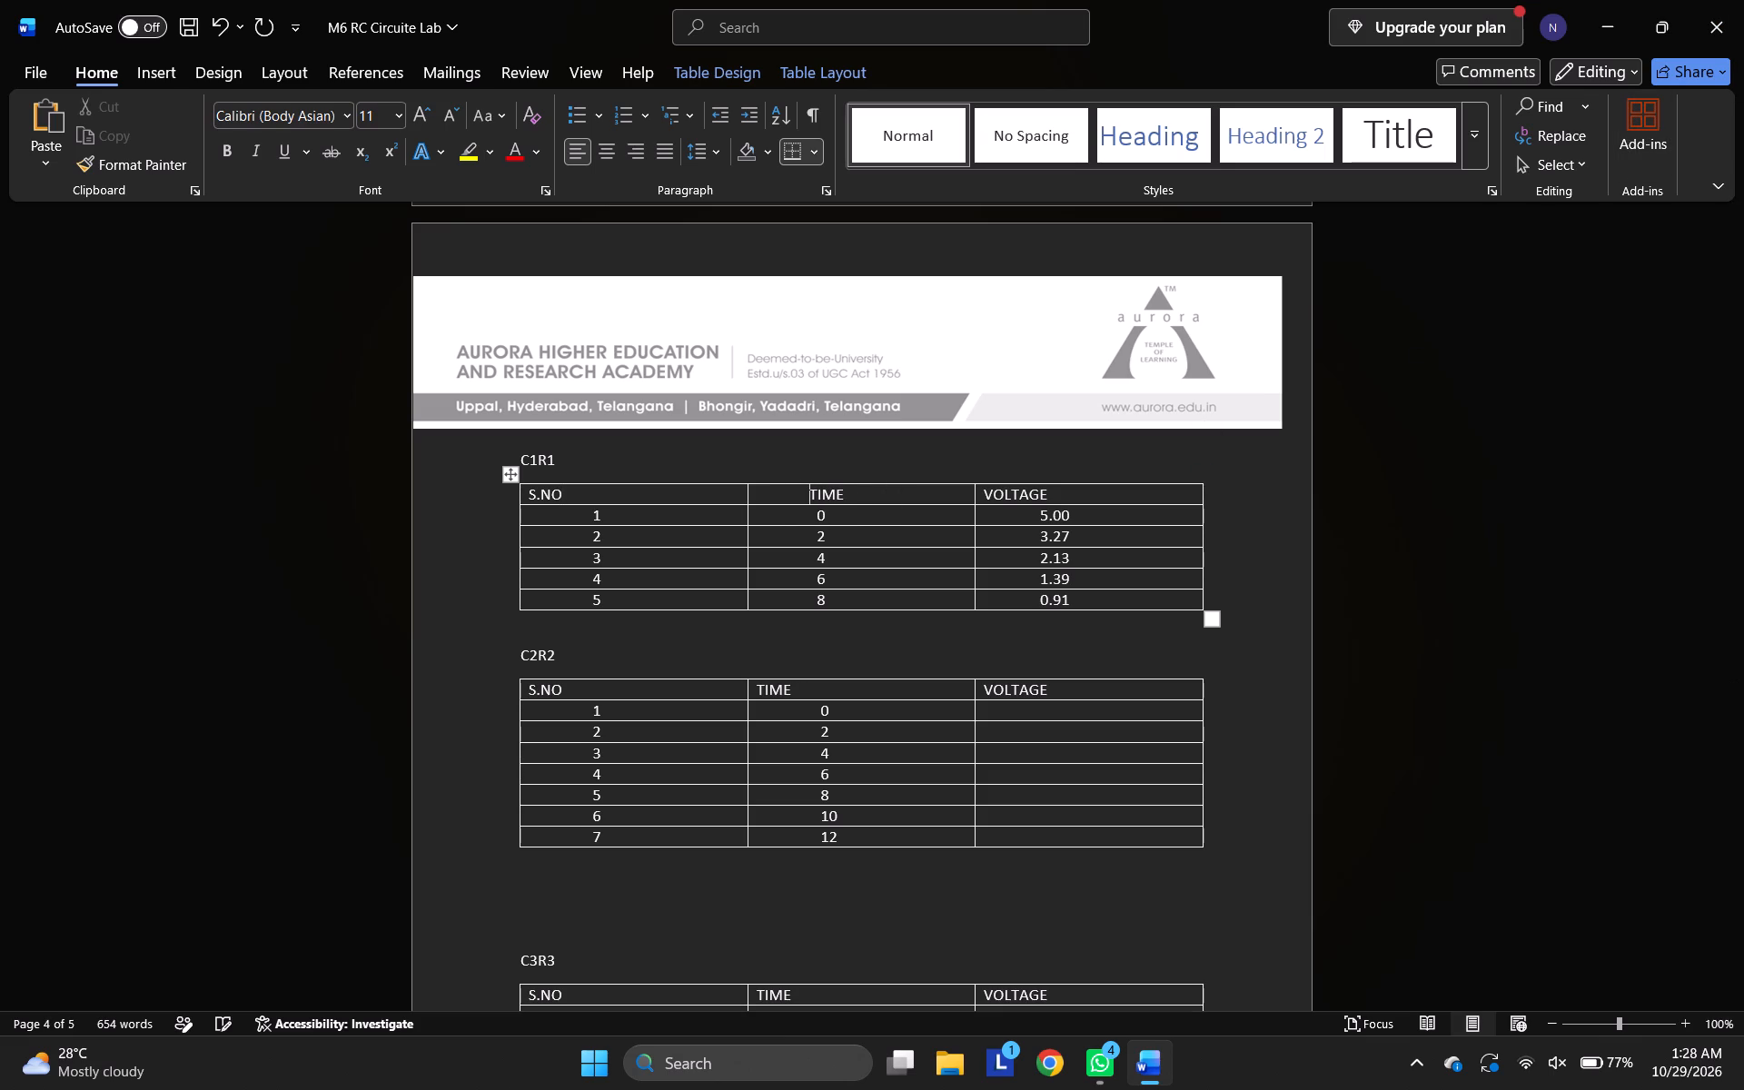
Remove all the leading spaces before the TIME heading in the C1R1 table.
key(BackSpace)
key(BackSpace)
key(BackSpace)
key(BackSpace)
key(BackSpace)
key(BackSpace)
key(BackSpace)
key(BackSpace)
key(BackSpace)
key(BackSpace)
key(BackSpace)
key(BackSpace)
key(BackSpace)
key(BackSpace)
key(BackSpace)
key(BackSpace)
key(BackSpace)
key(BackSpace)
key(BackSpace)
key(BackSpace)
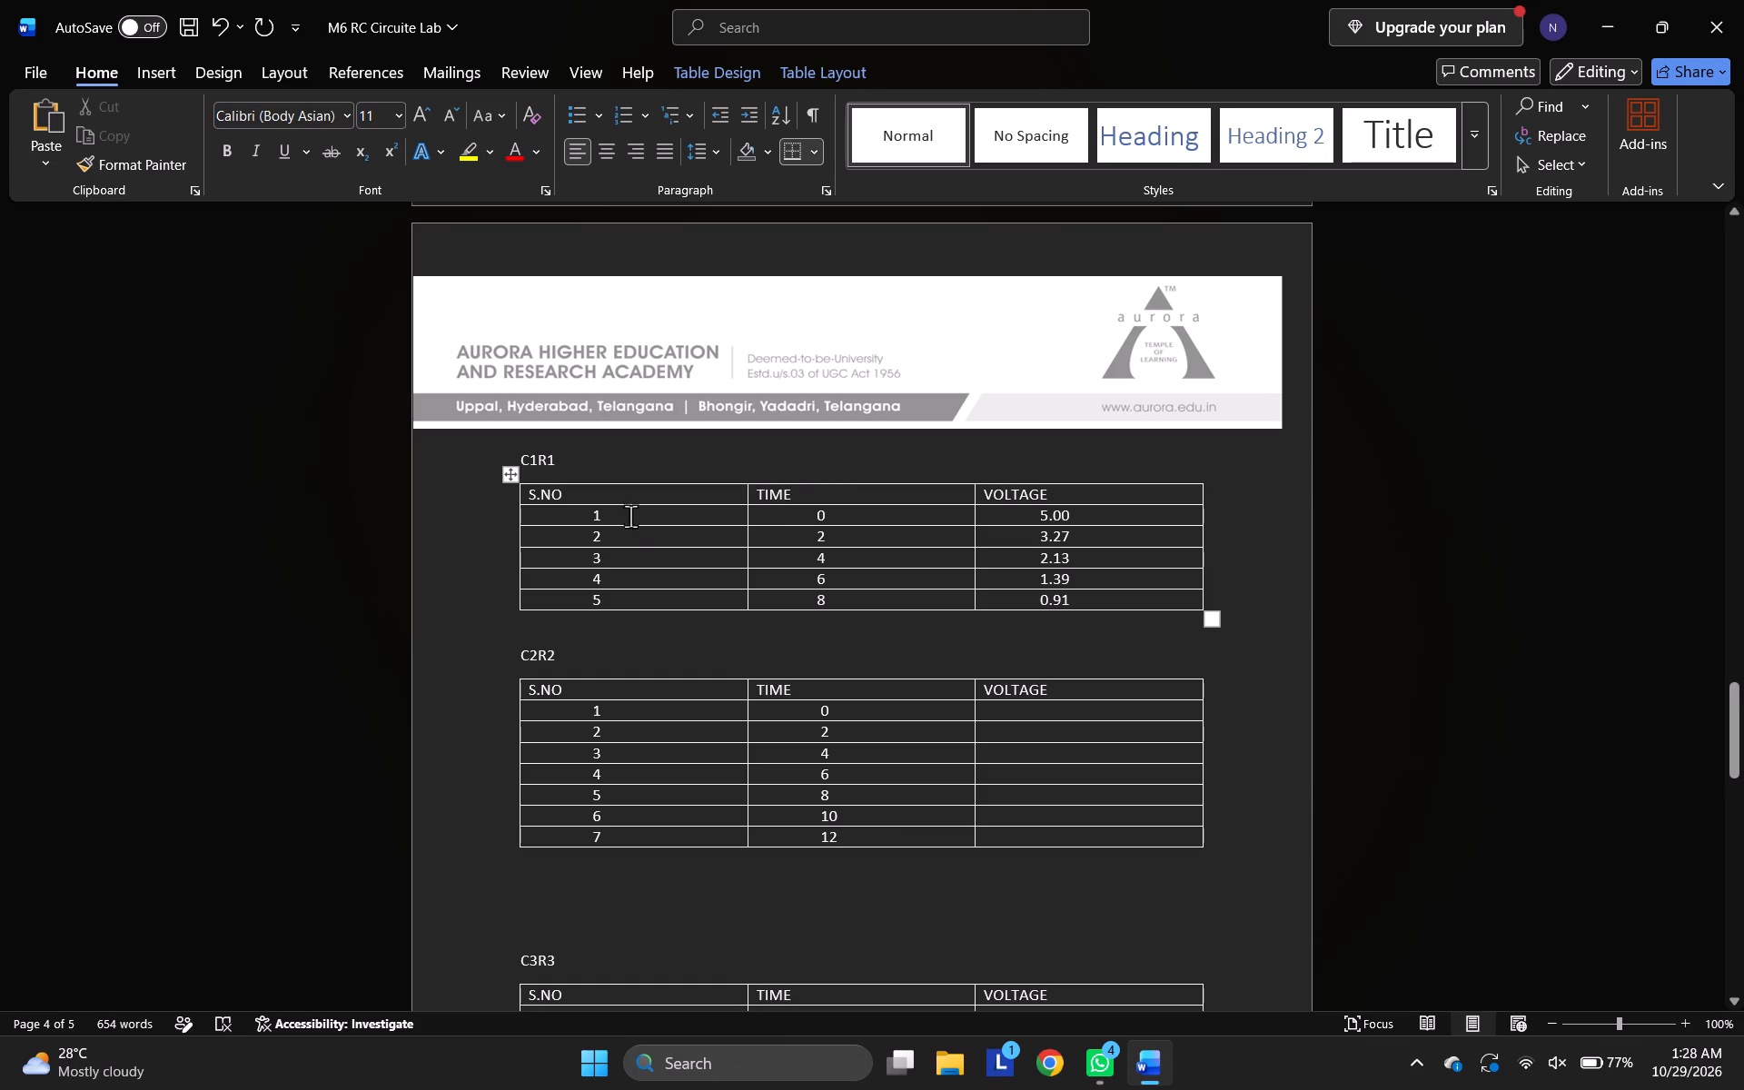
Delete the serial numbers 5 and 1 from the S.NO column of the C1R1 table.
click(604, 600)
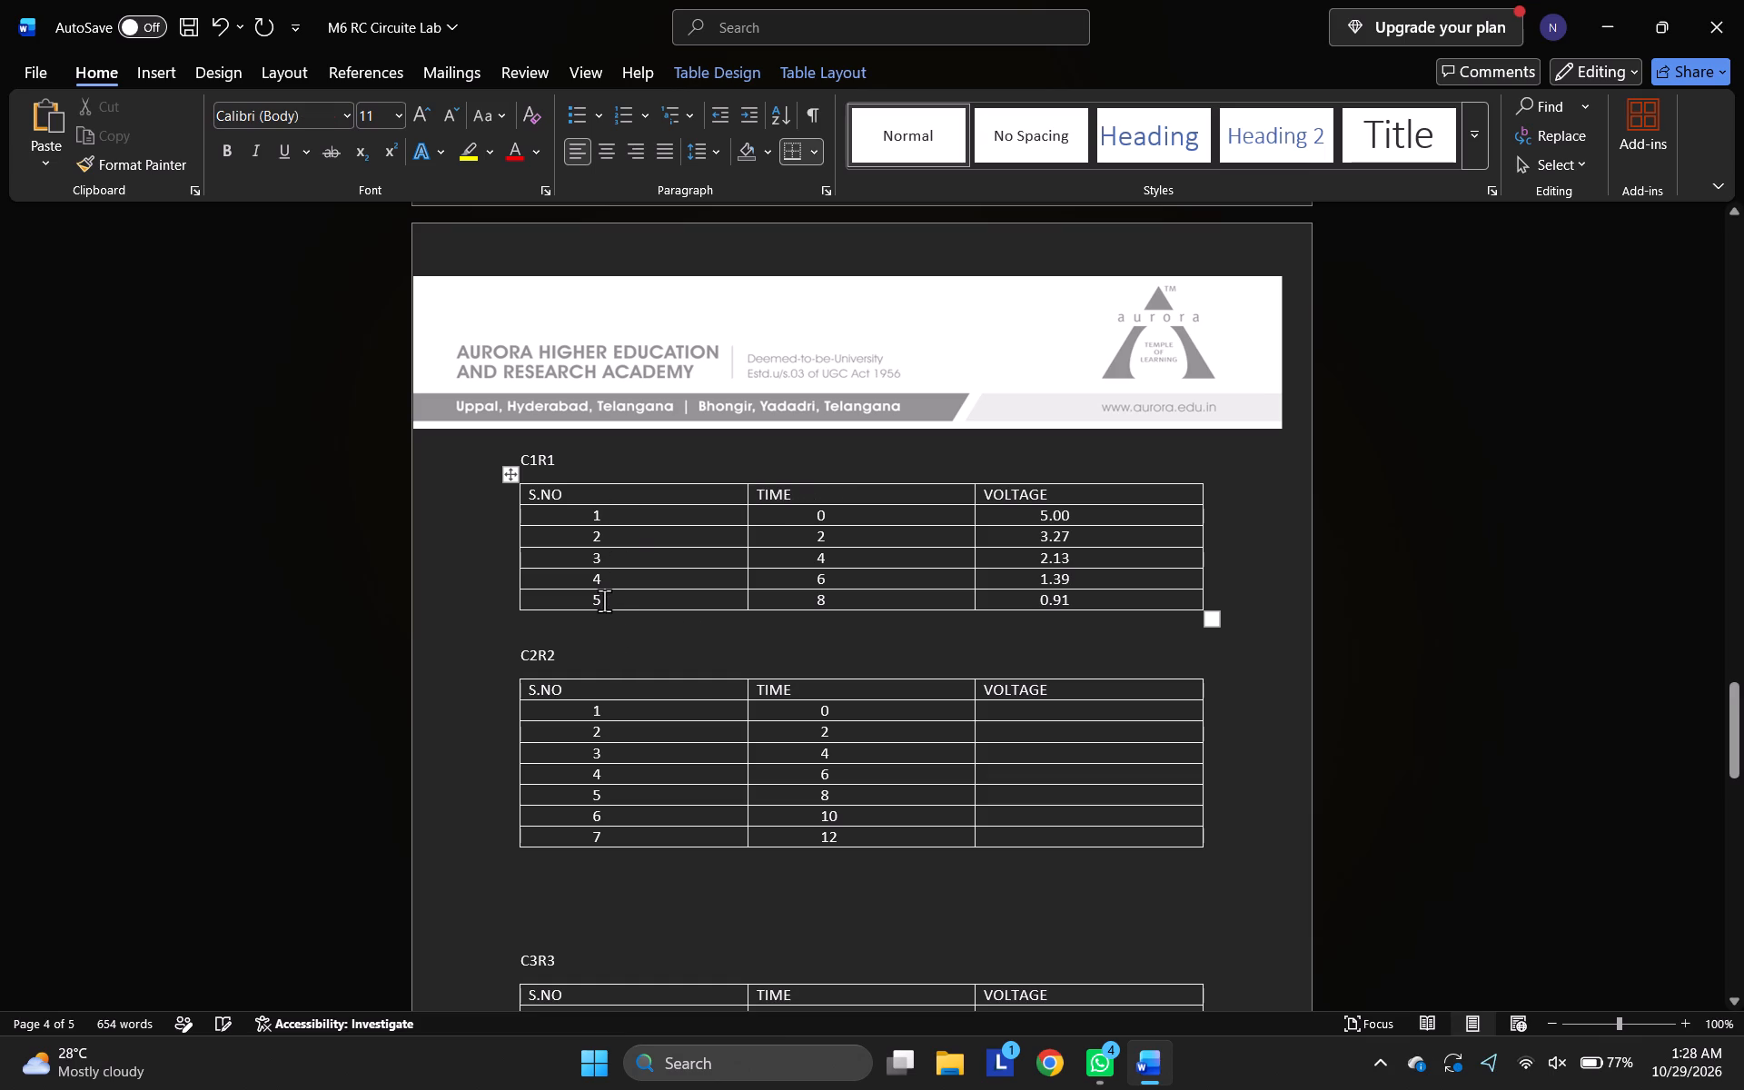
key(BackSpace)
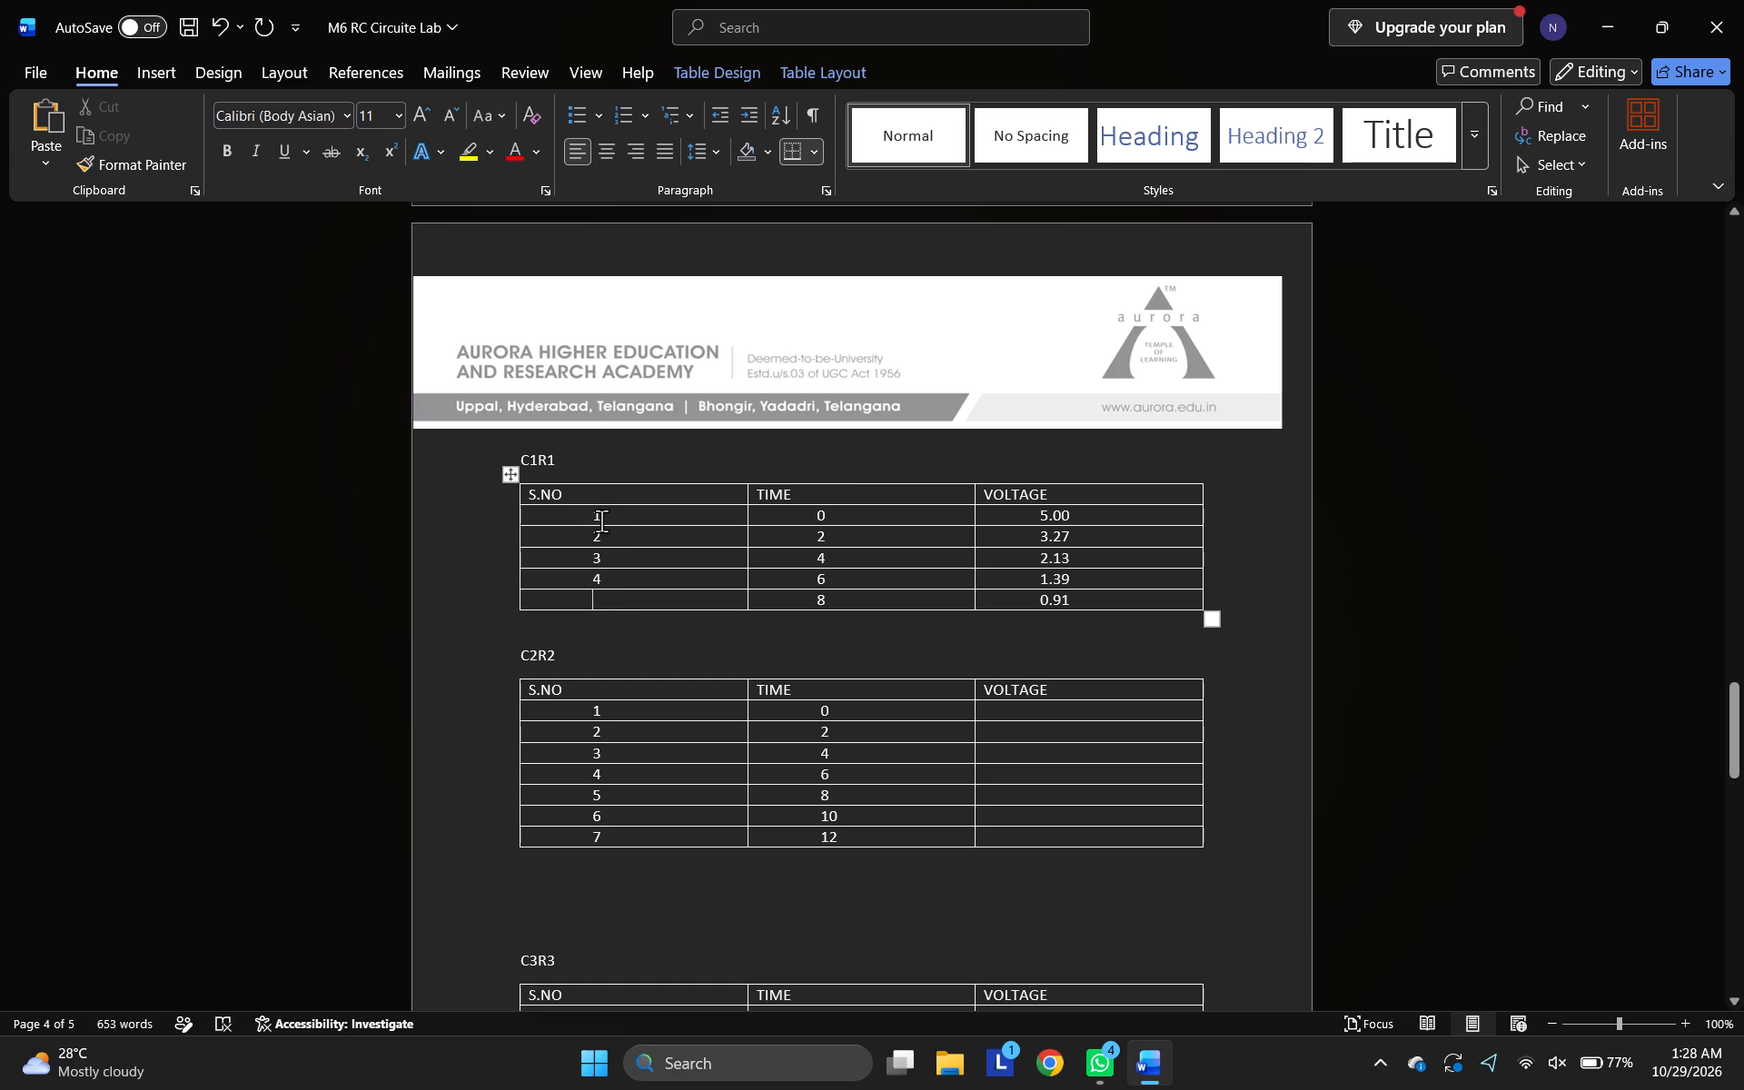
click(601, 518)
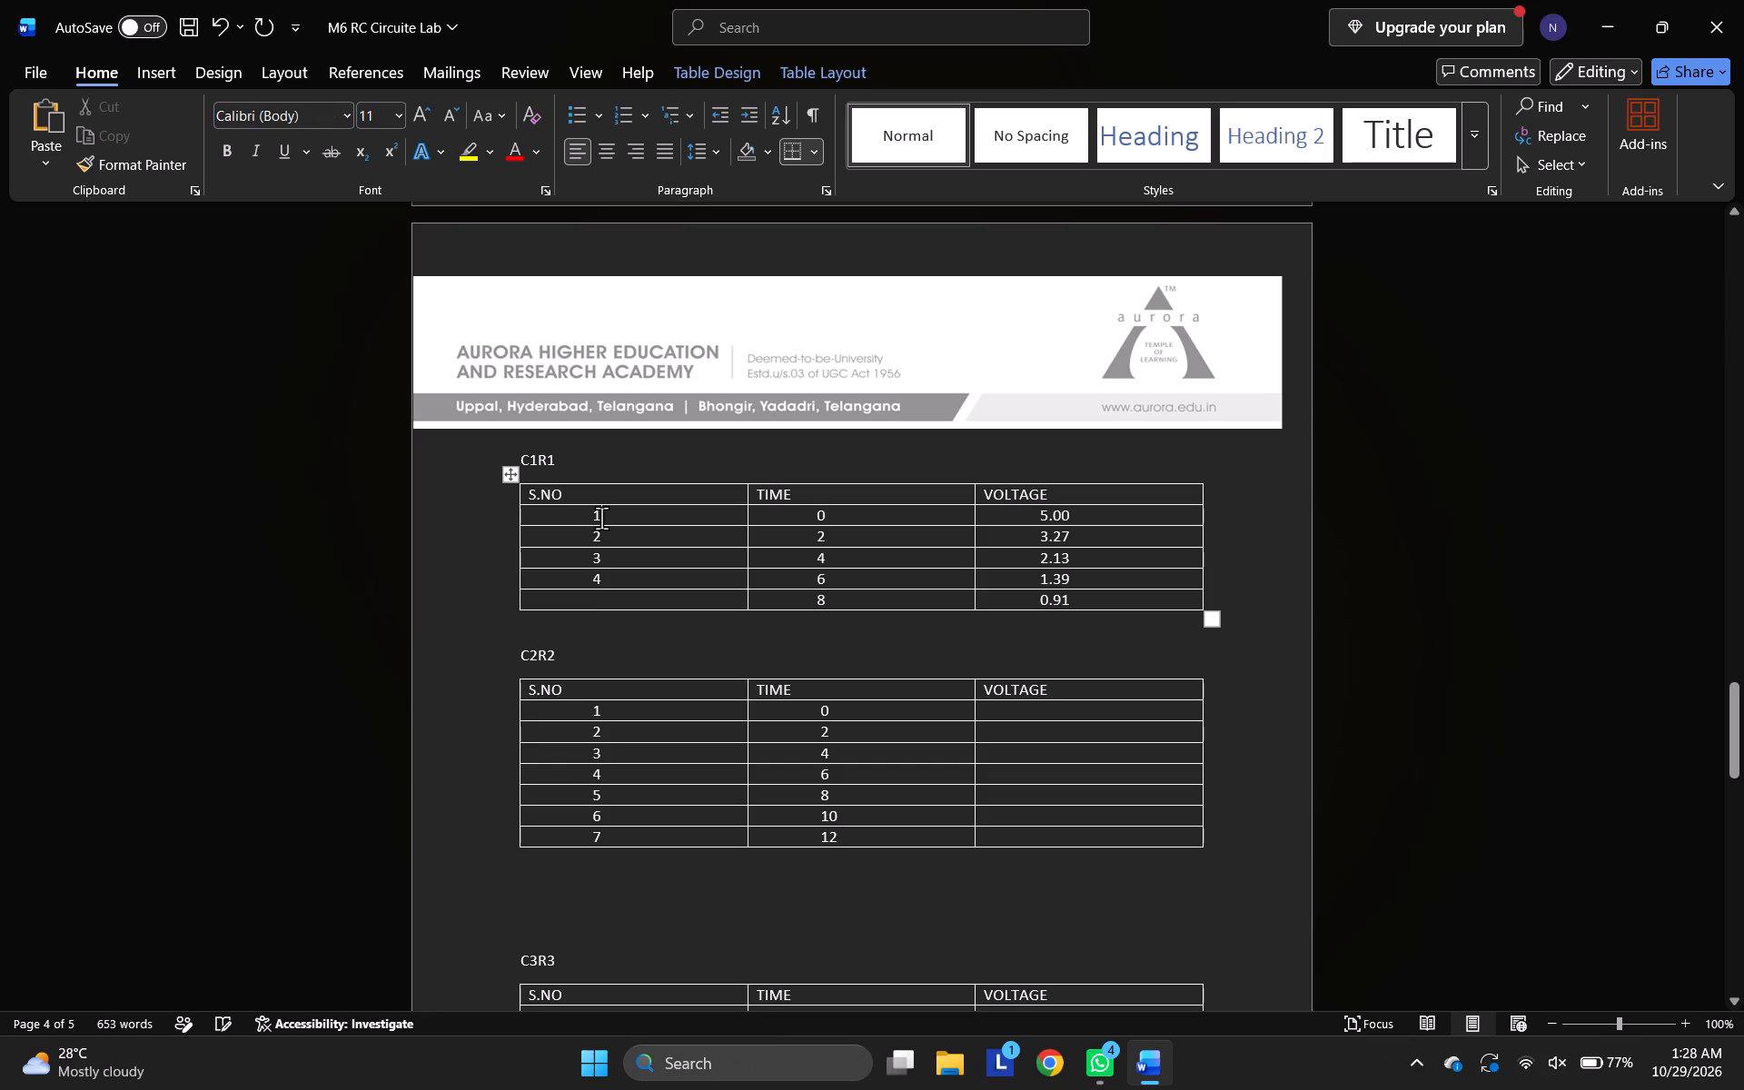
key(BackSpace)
Delete the 0 from the TIME column in the first data row of the C1R1 table.
click(609, 535)
click(852, 518)
key(BackSpace)
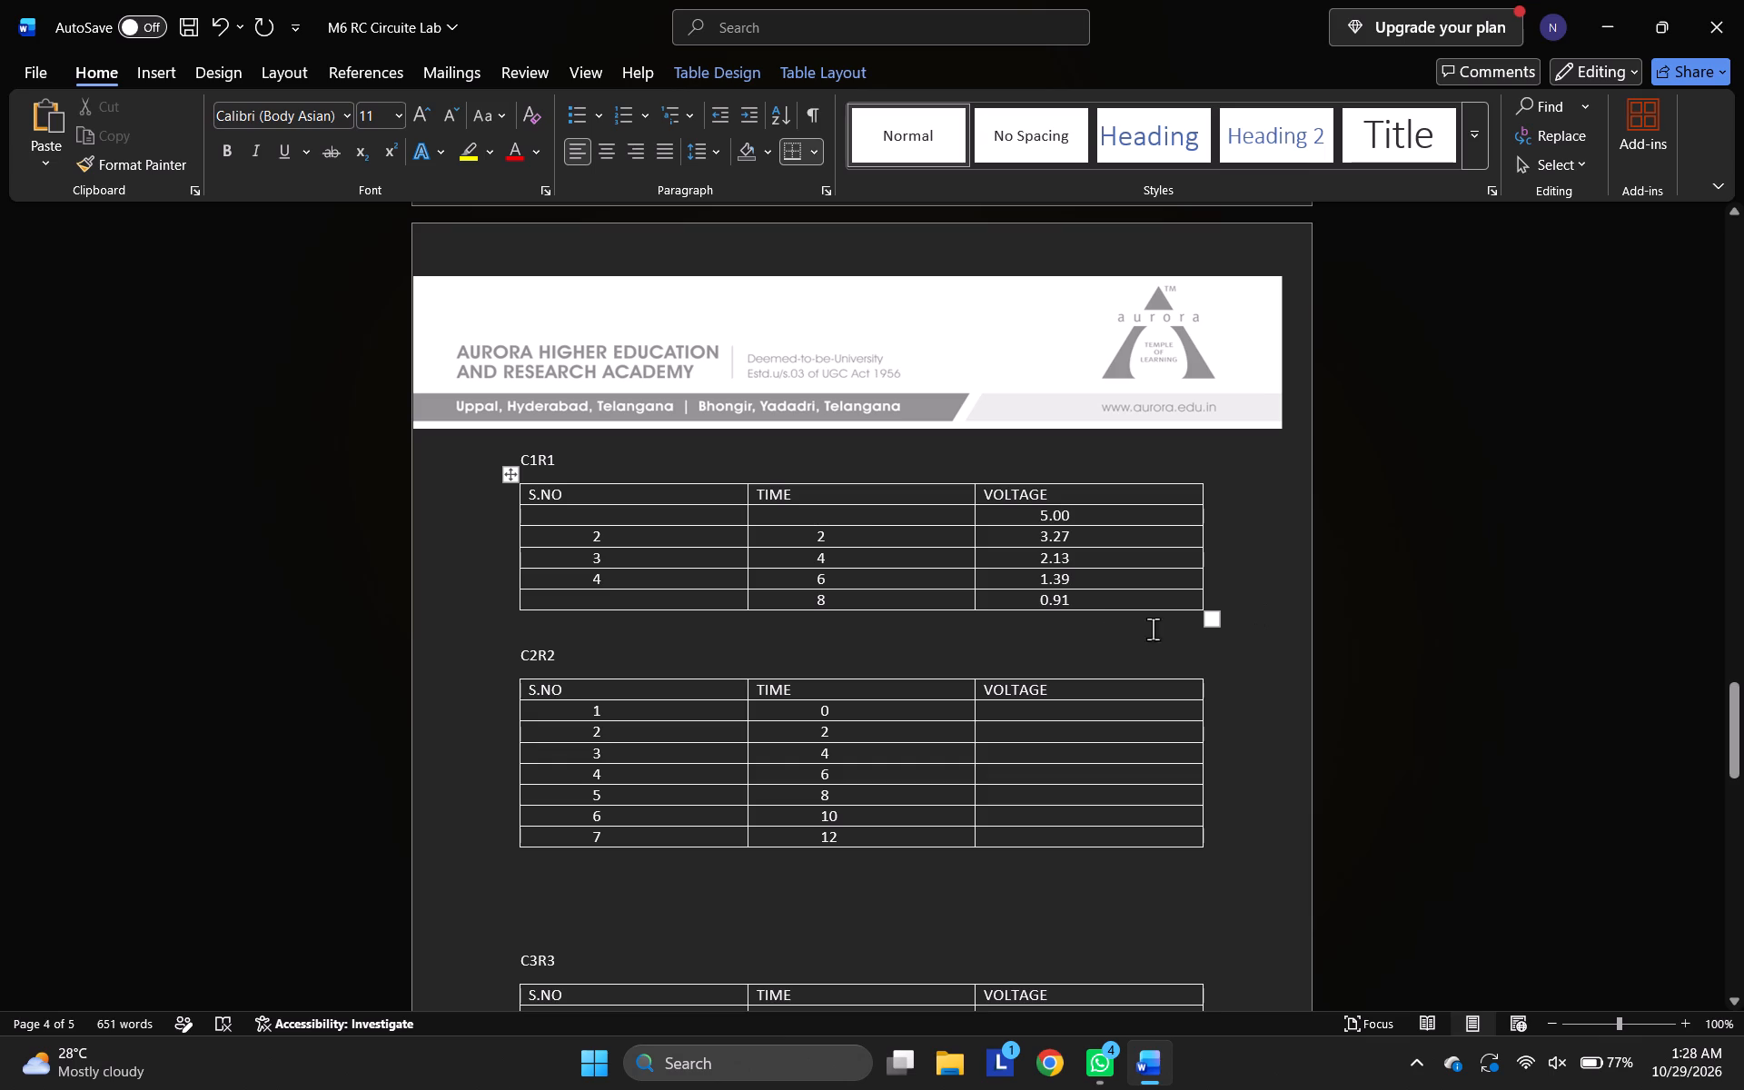
Clear all five readings from the VOLTAGE column of the C1R1 table, working from the last row up to the first.
click(1073, 591)
click(1077, 605)
key(BackSpace)
key(BackSpace)
key(BackSpace)
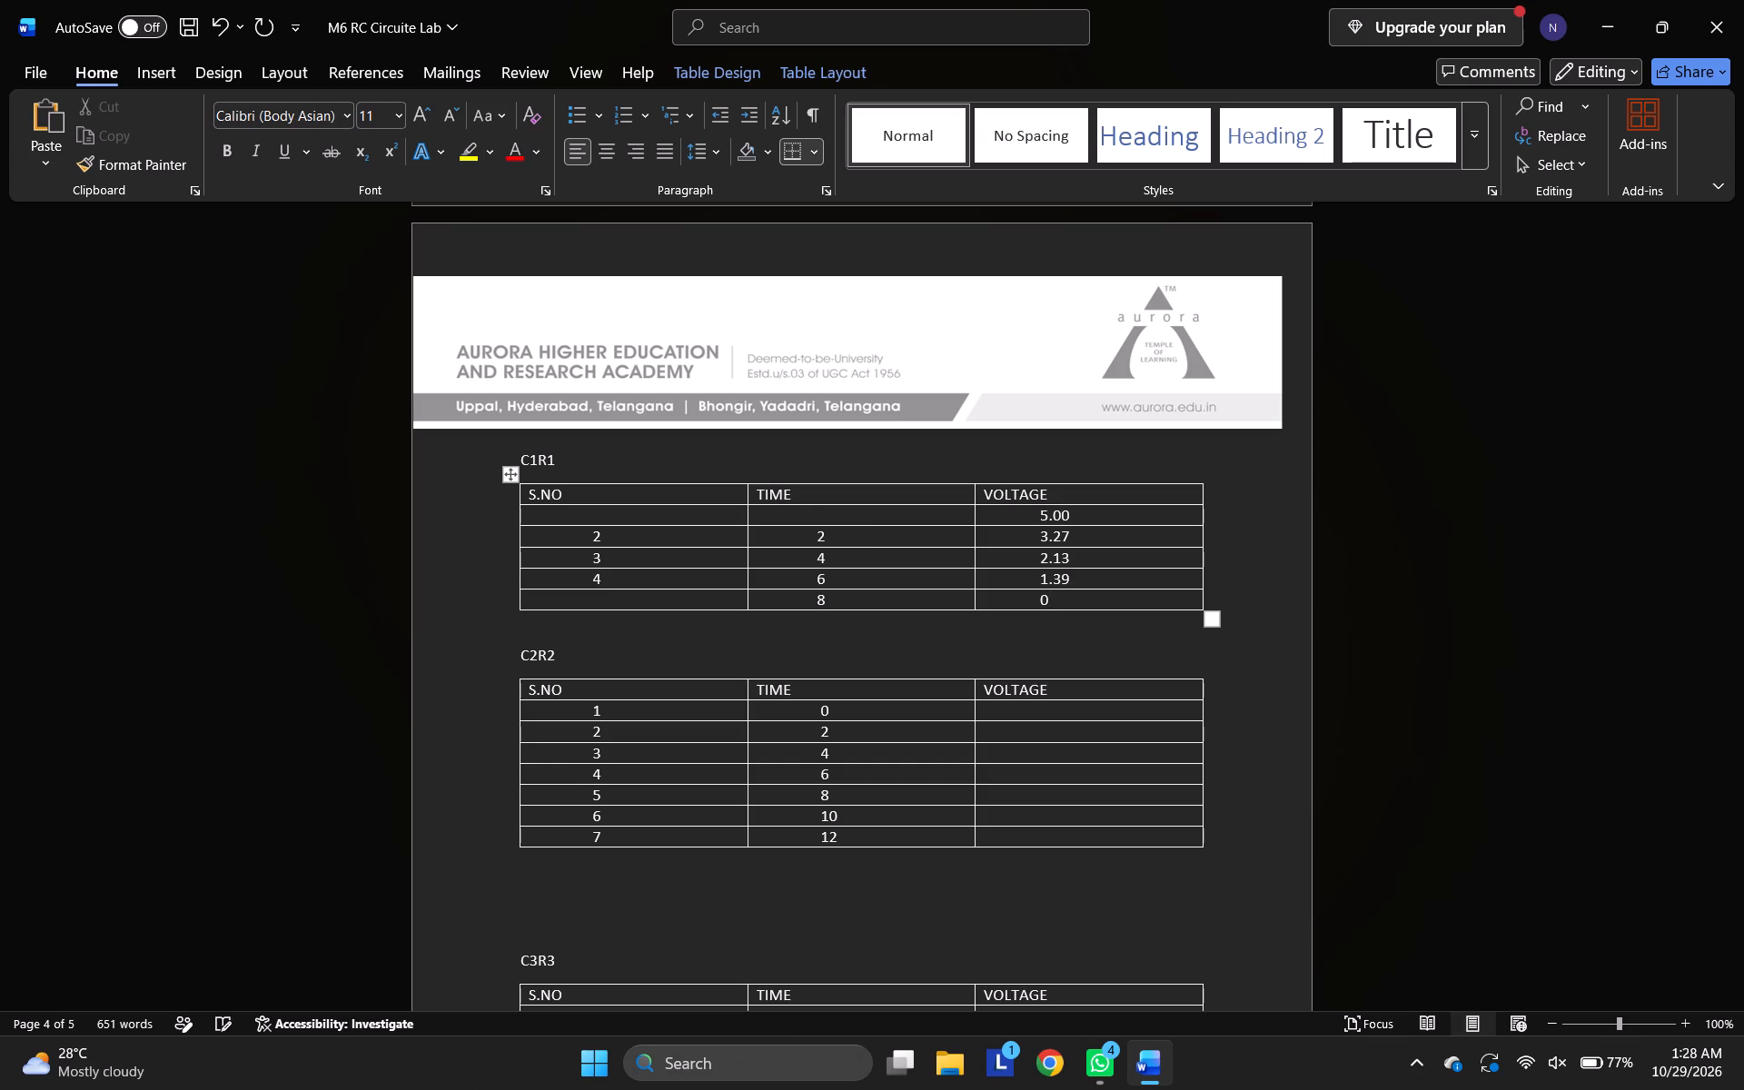
key(BackSpace)
click(1085, 576)
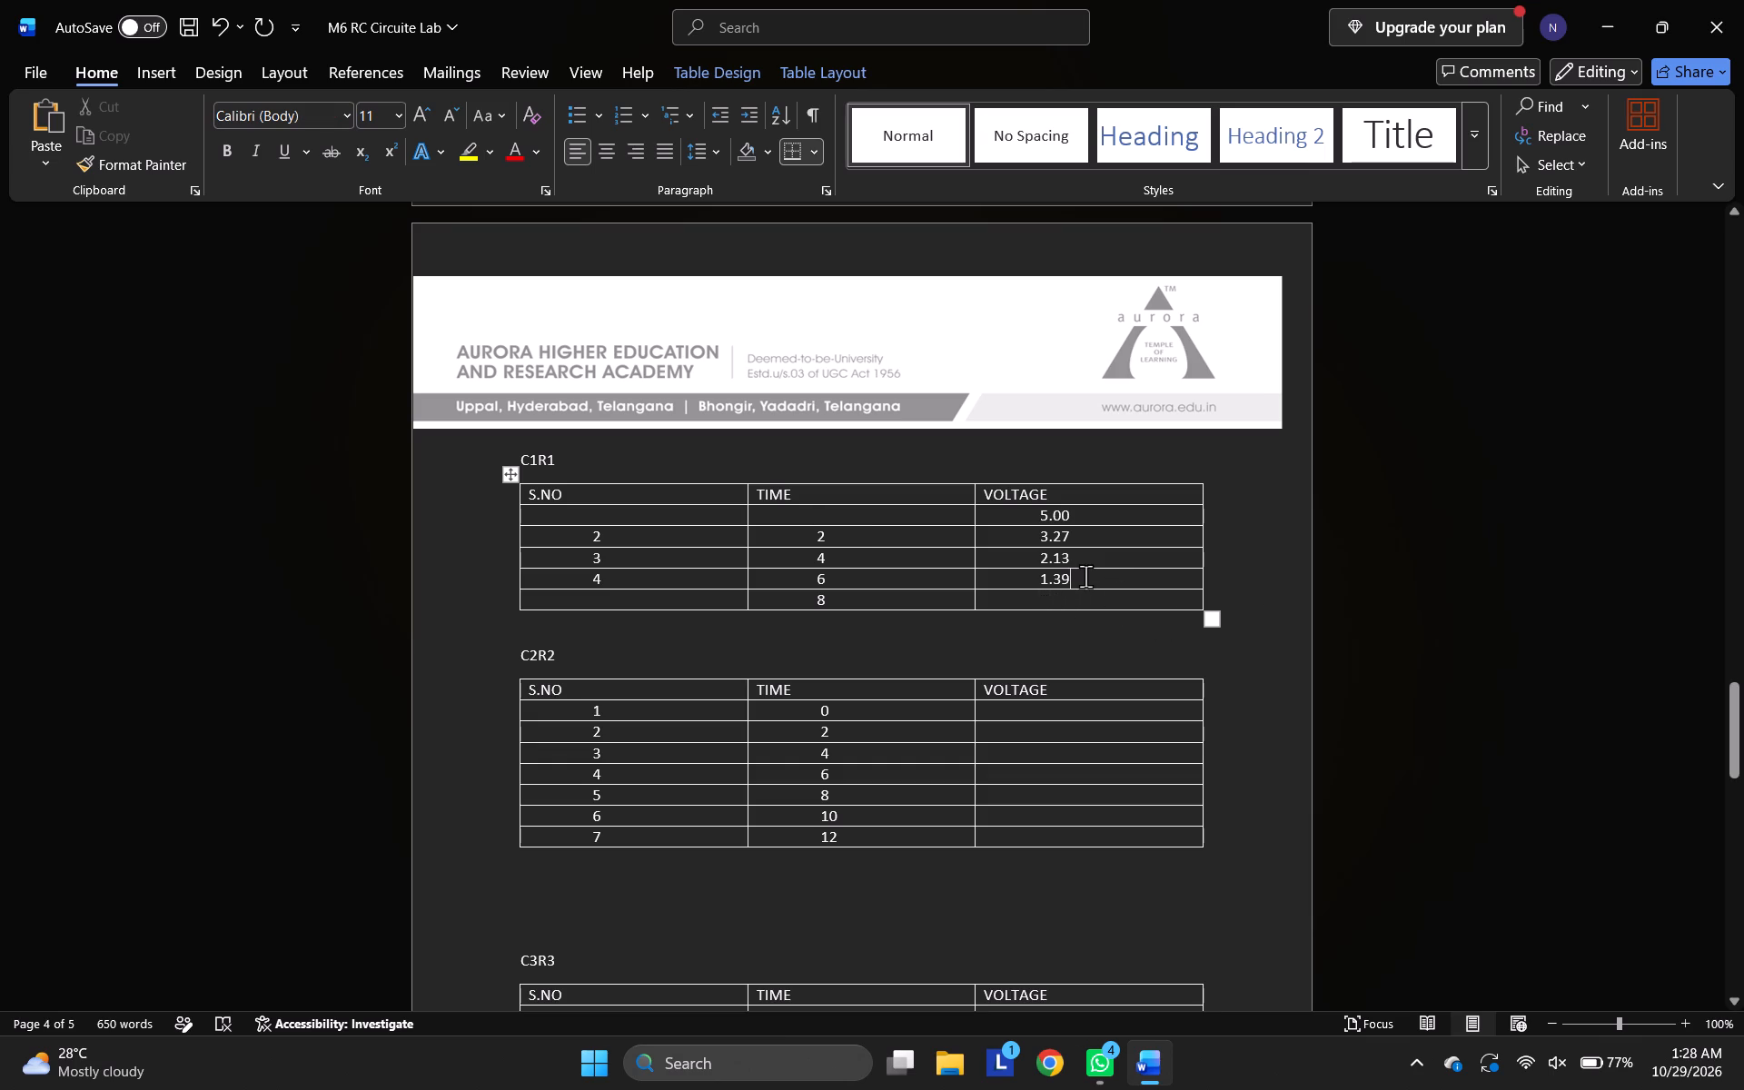
key(BackSpace)
key(BackSpace)
key(BackSpace)
key(BackSpace)
click(1097, 551)
key(BackSpace)
key(BackSpace)
key(BackSpace)
key(BackSpace)
key(BackSpace)
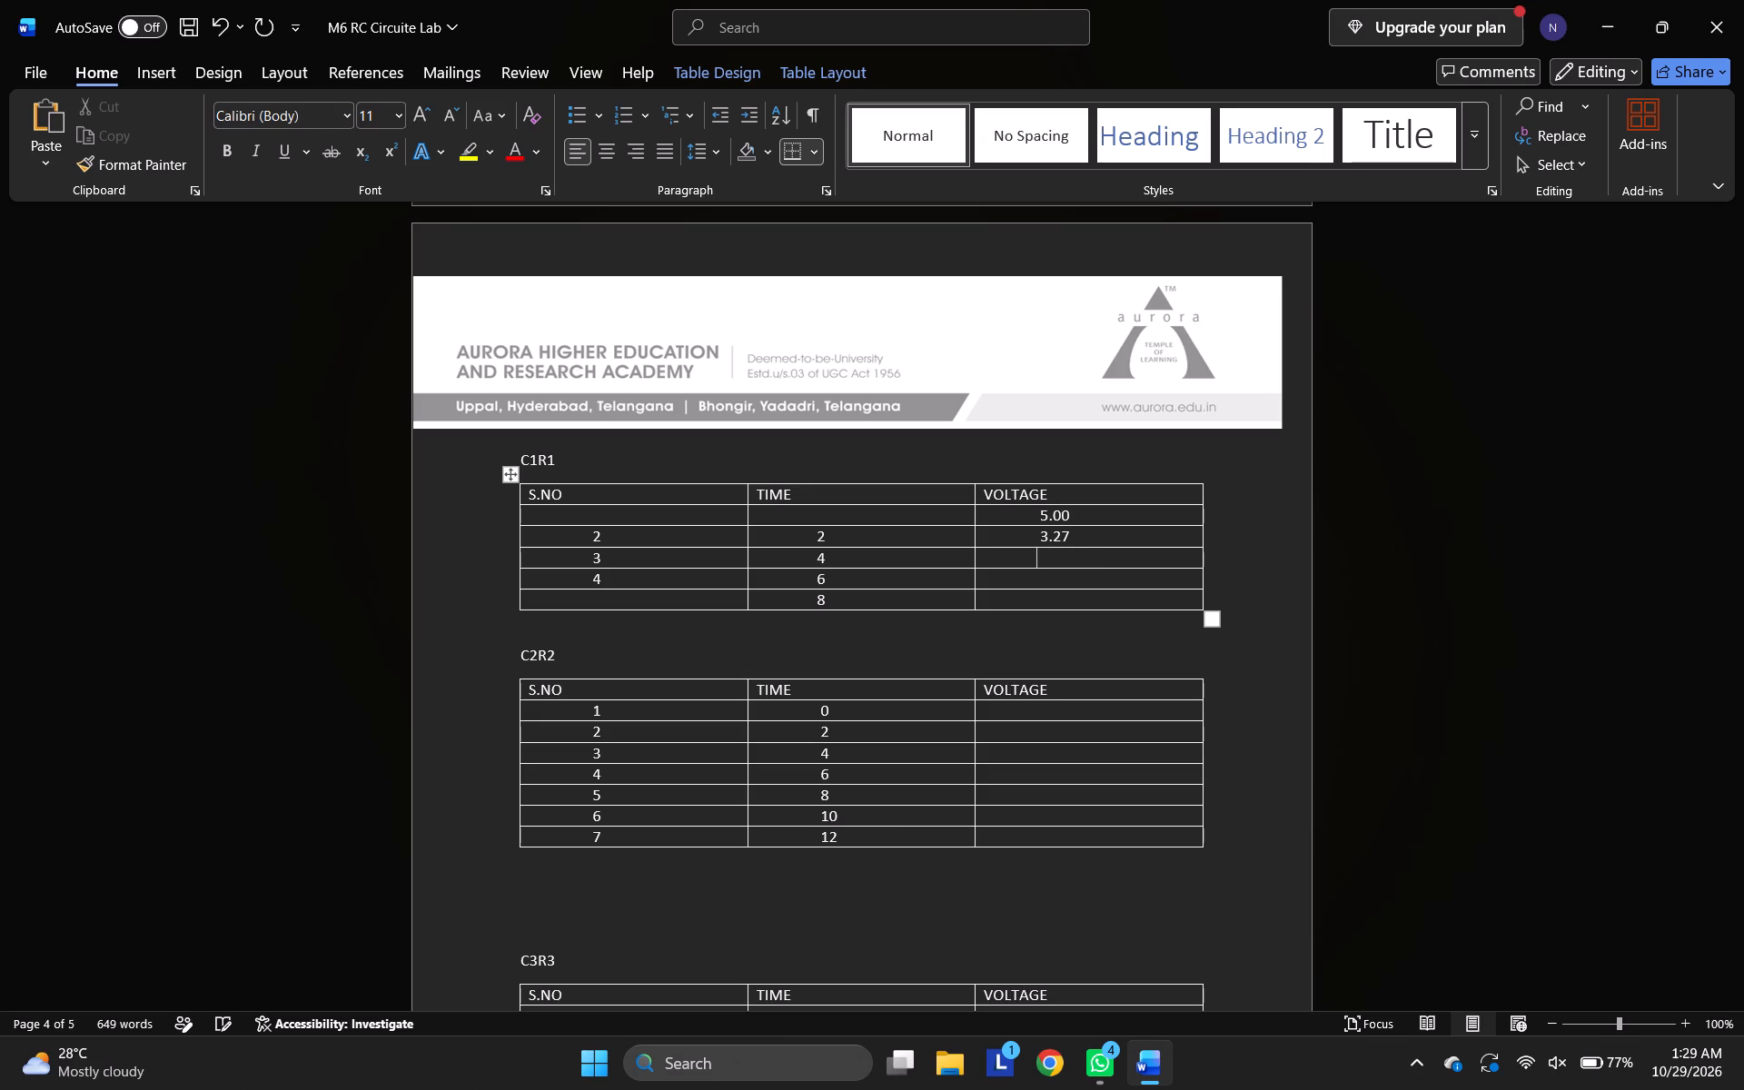
click(1106, 532)
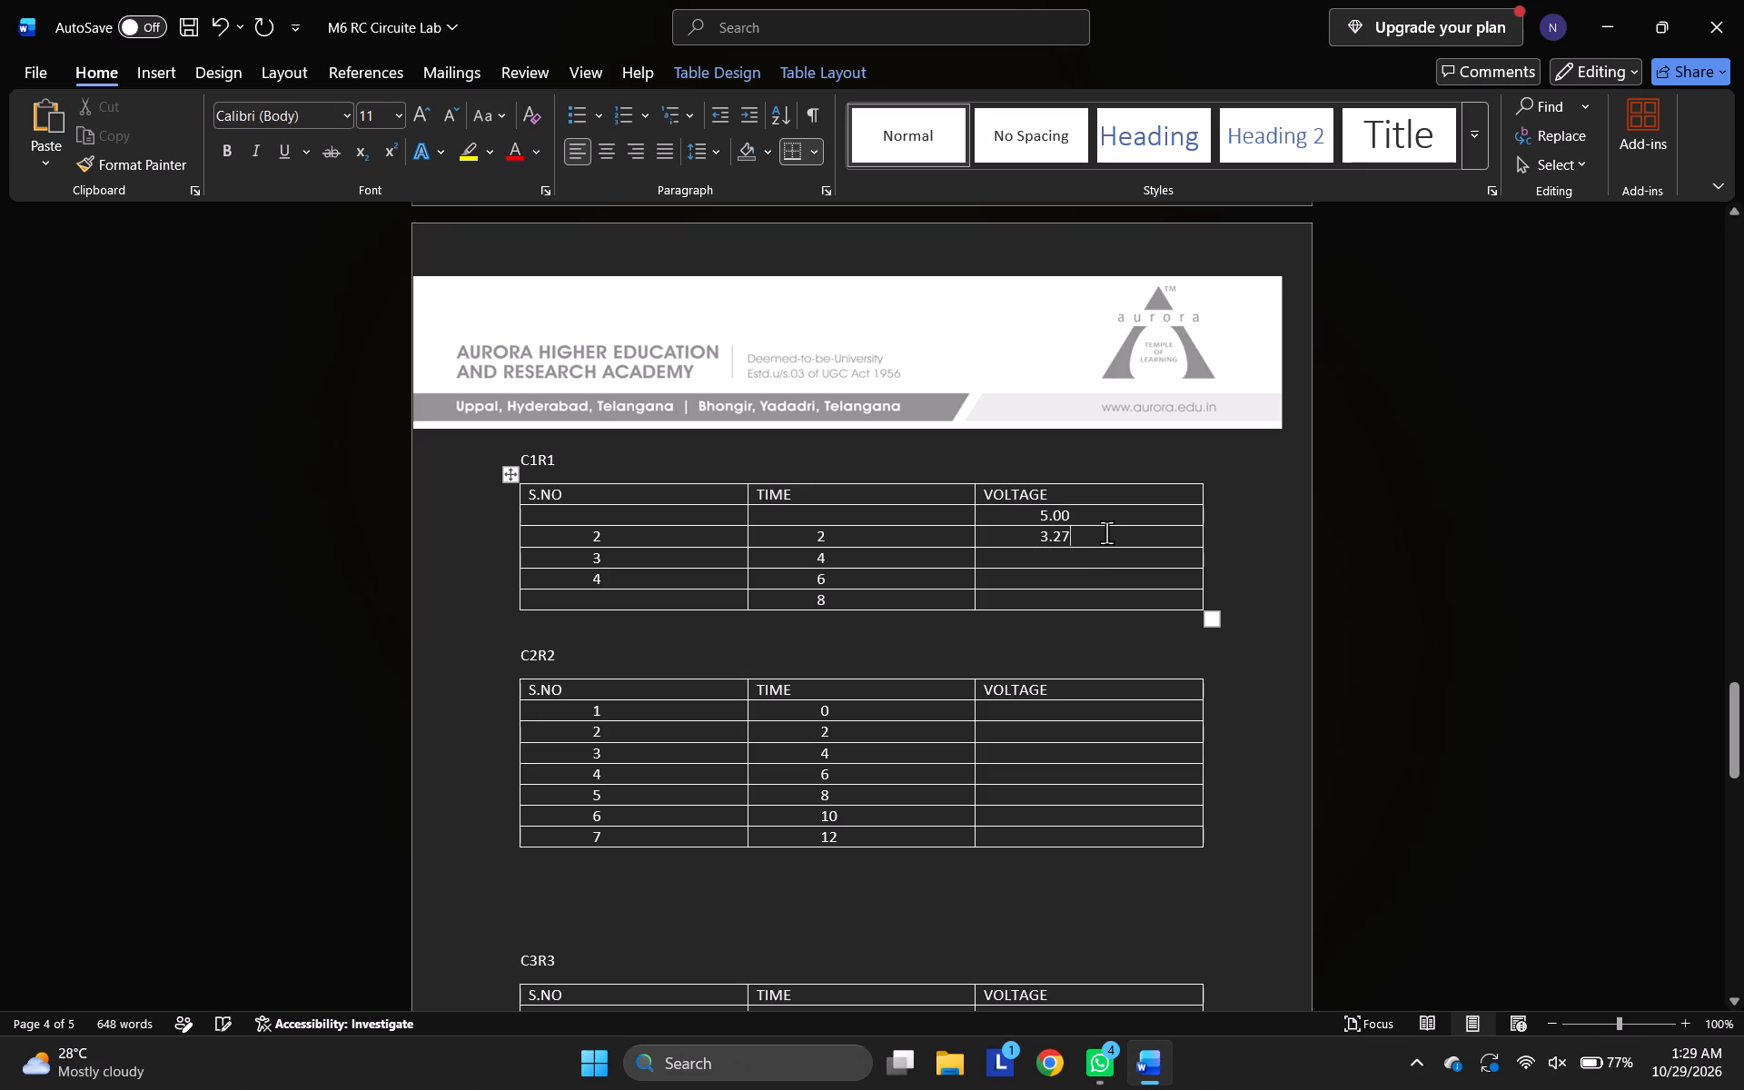
key(BackSpace)
key(BackSpace)
key(BackSpace)
key(BackSpace)
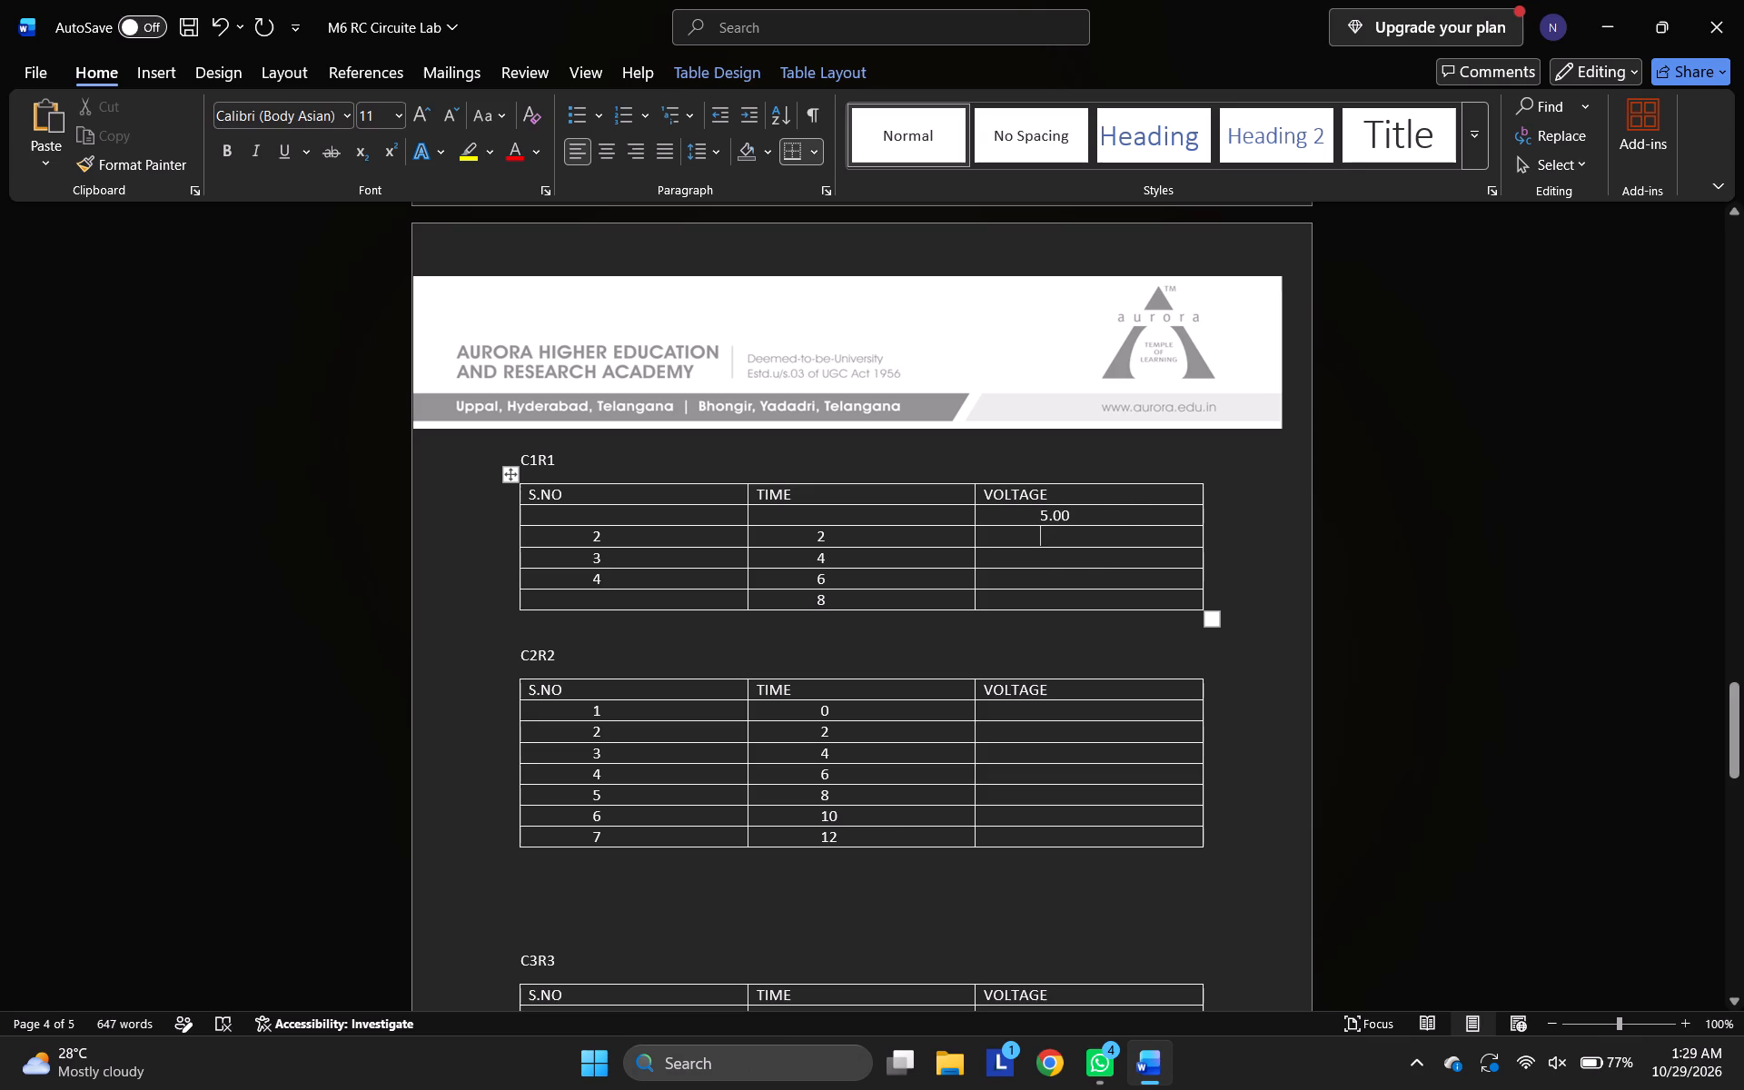
click(1095, 526)
drag(1095, 522, 1085, 516)
click(1085, 516)
key(BackSpace)
key(BackSpace)
key(BackSpace)
key(BackSpace)
Enter serial numbers 1 and 5 in the first and last S.NO rows of the C1R1 table, aligning the 5 with the numbers above.
click(592, 507)
click(596, 523)
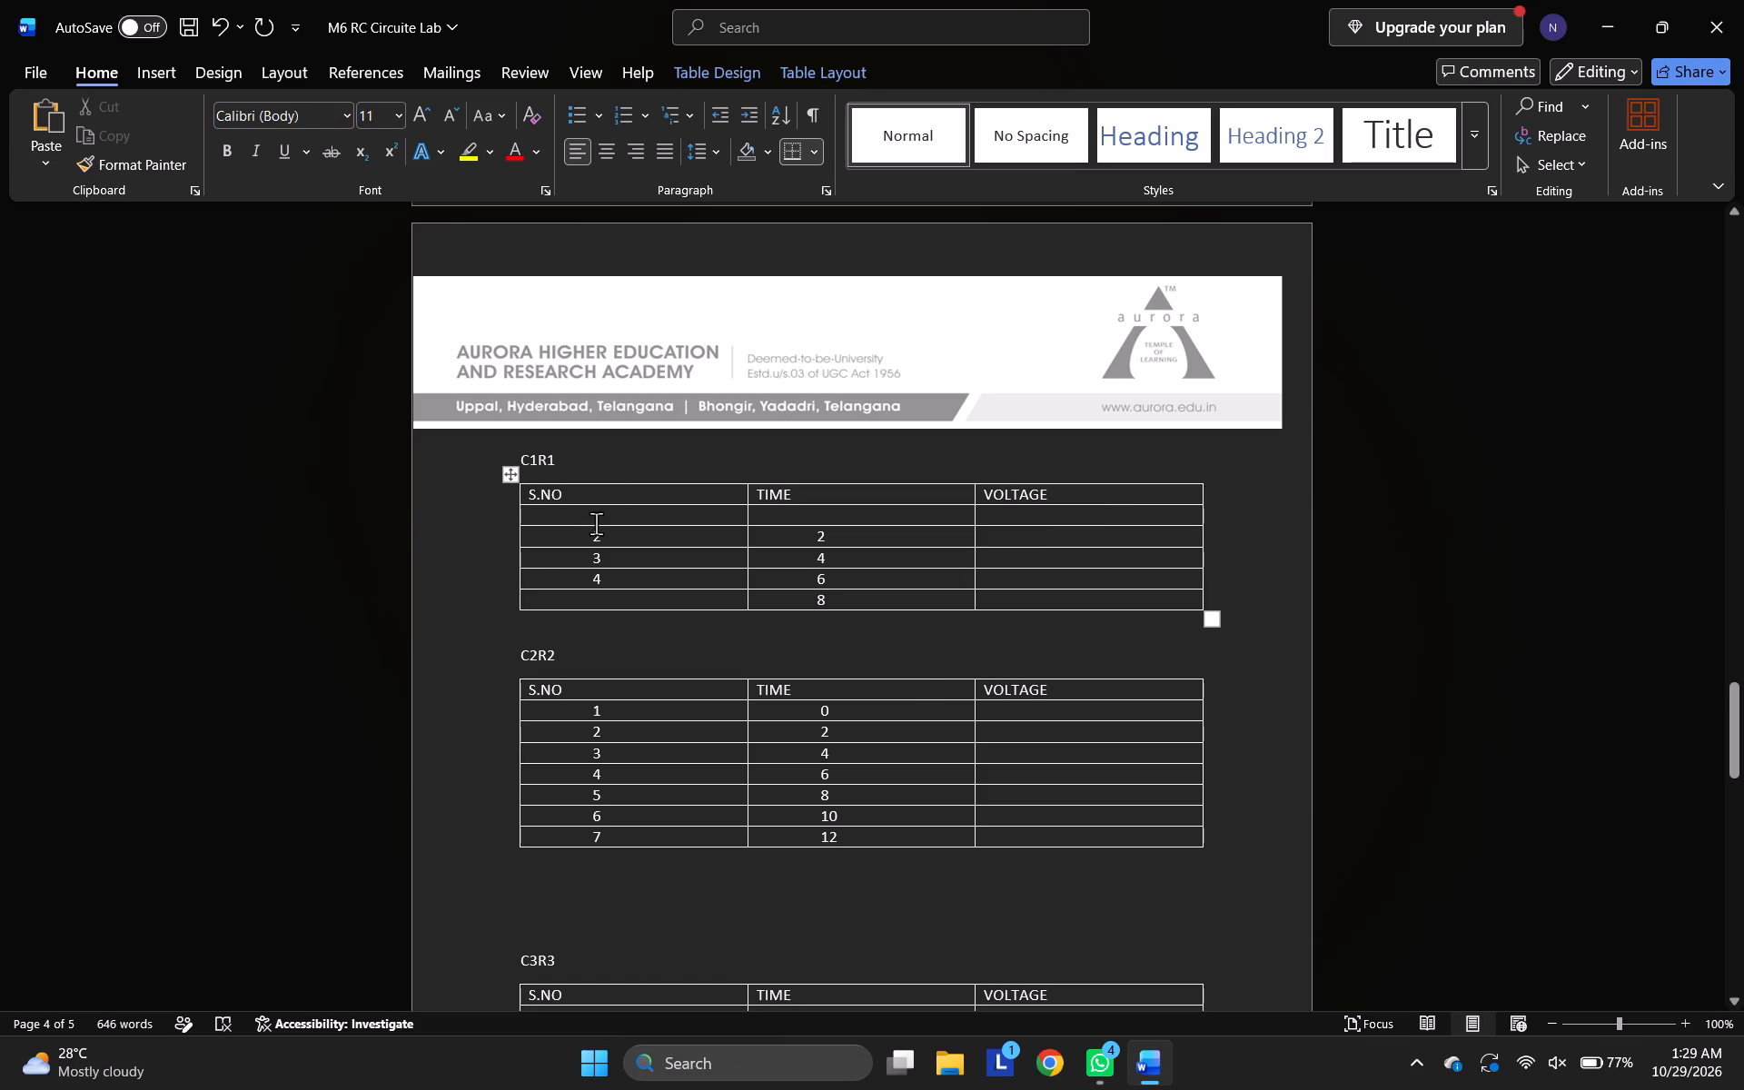
key(1)
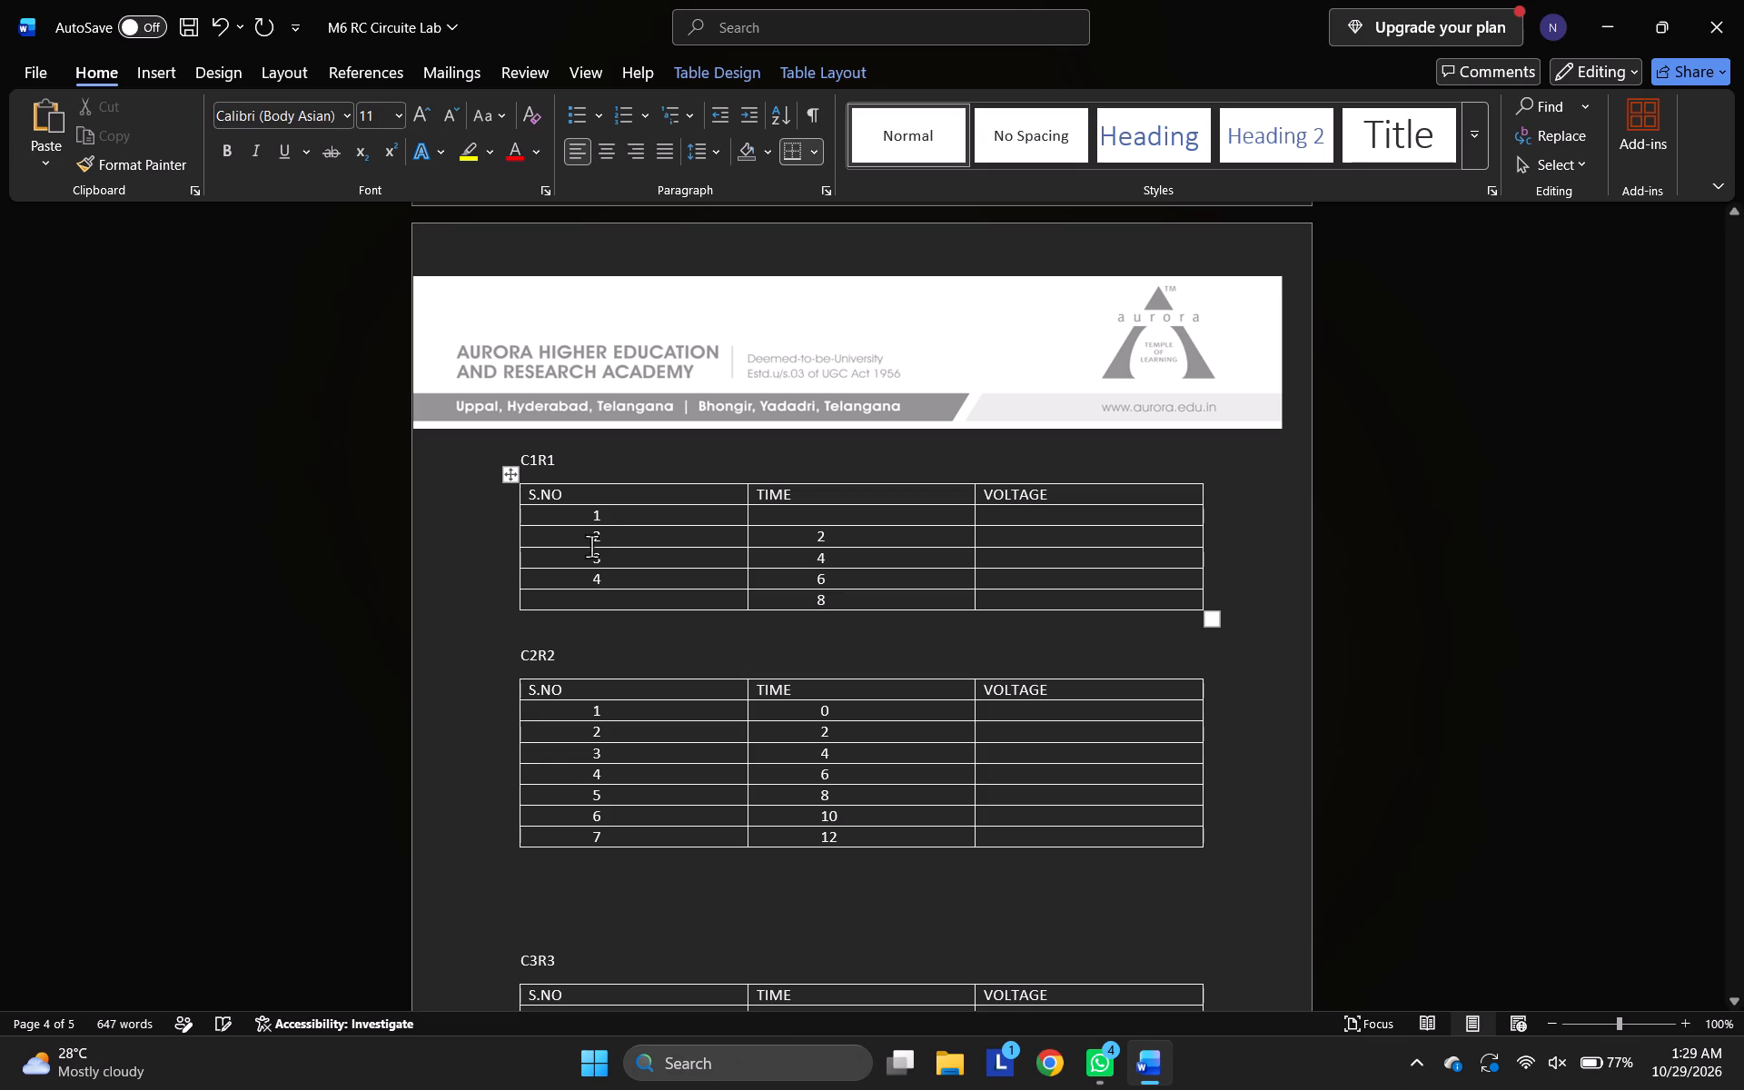
click(590, 599)
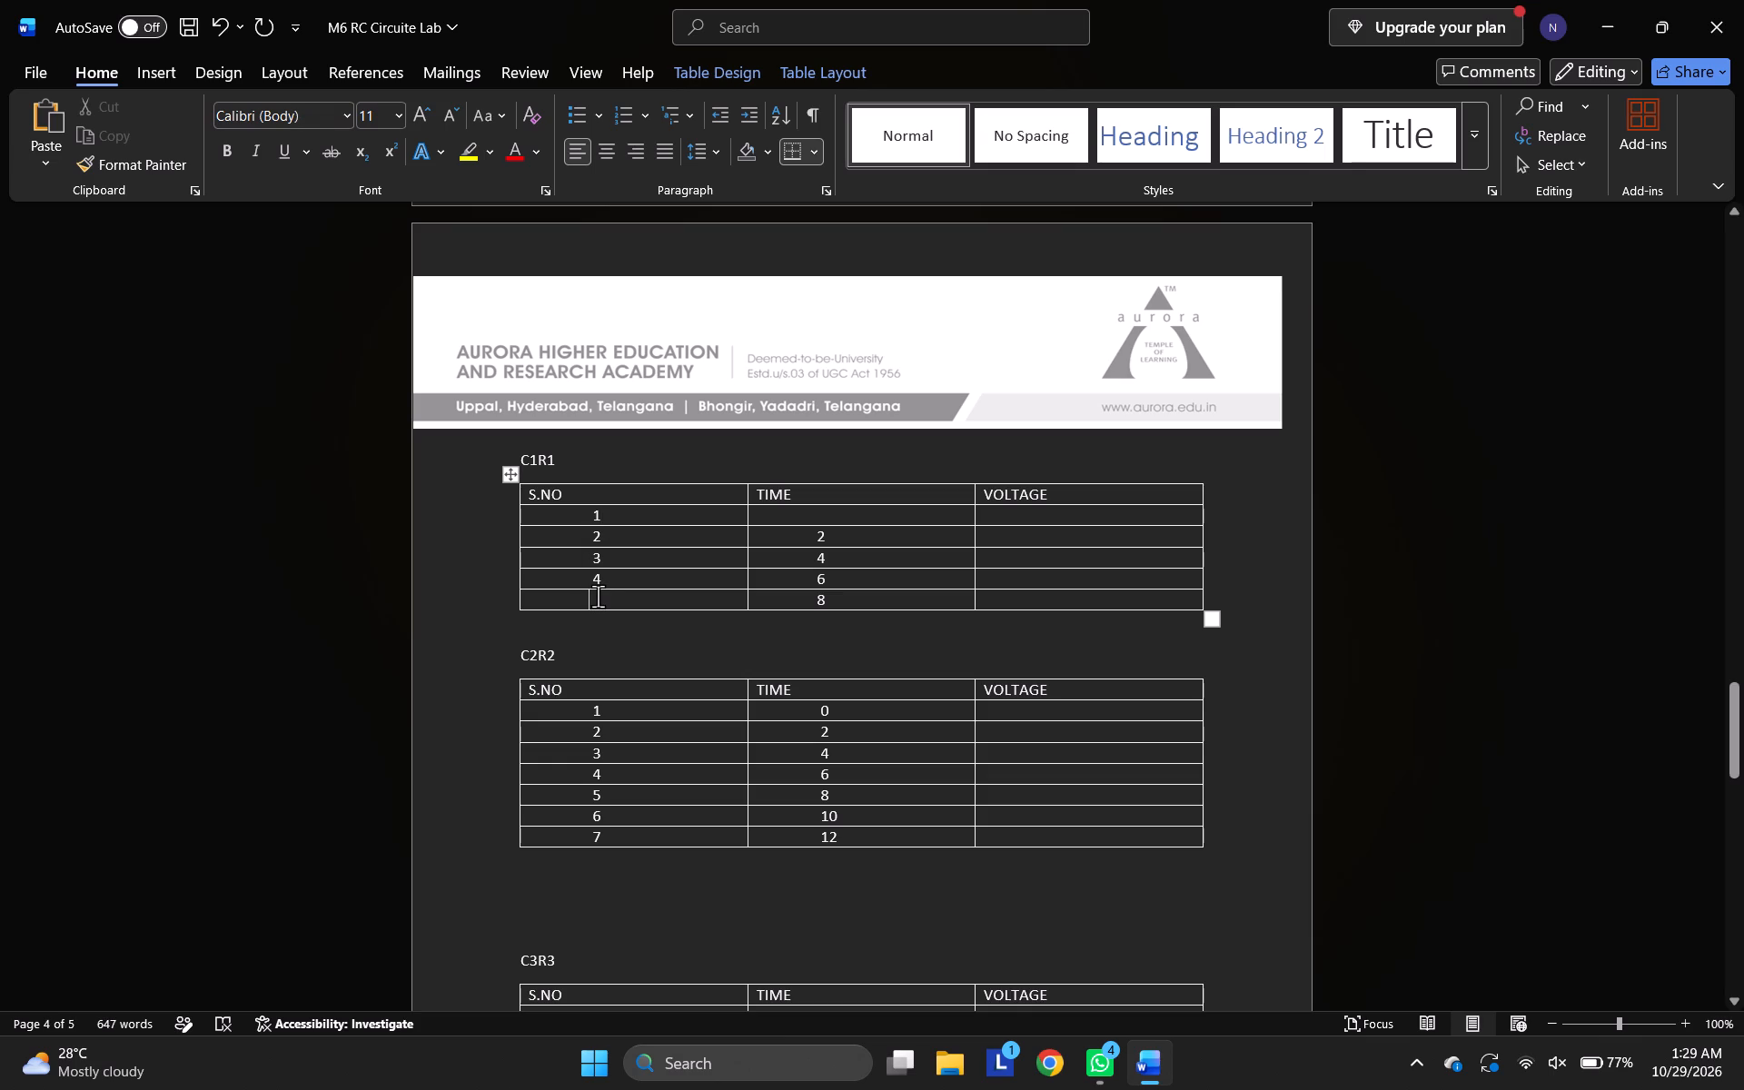
key(5)
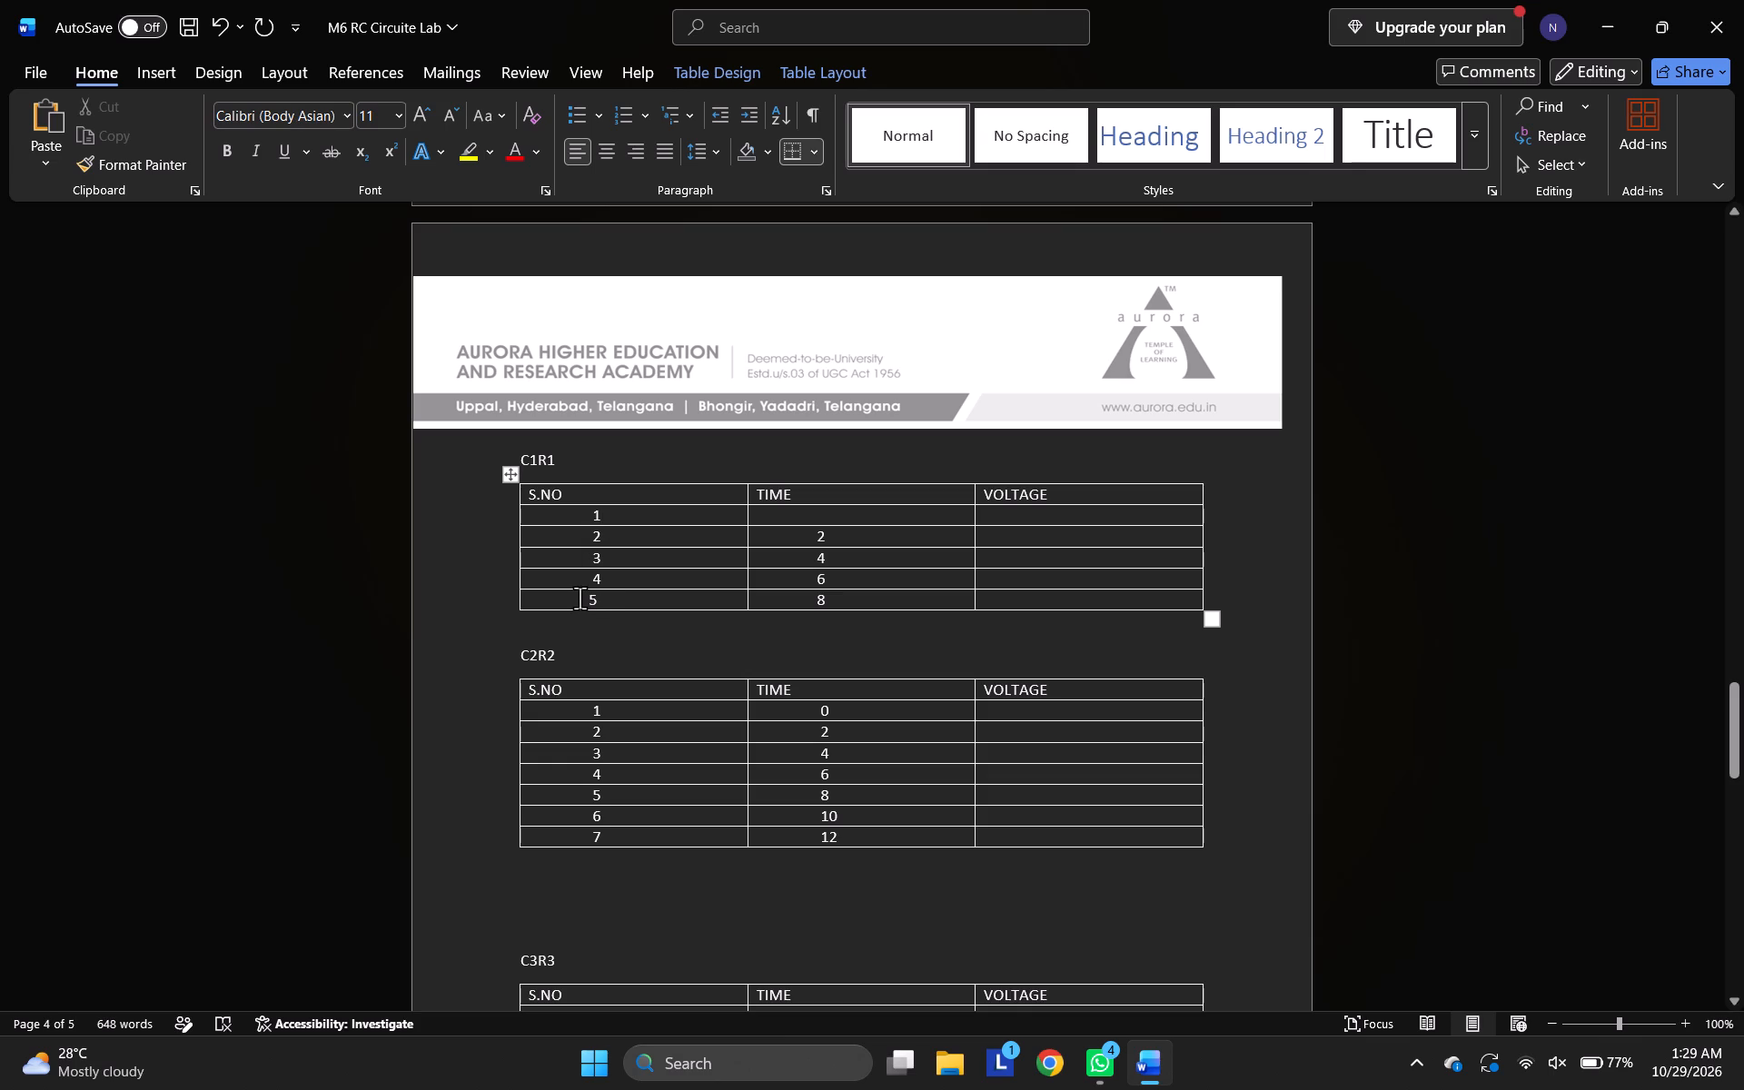
click(580, 598)
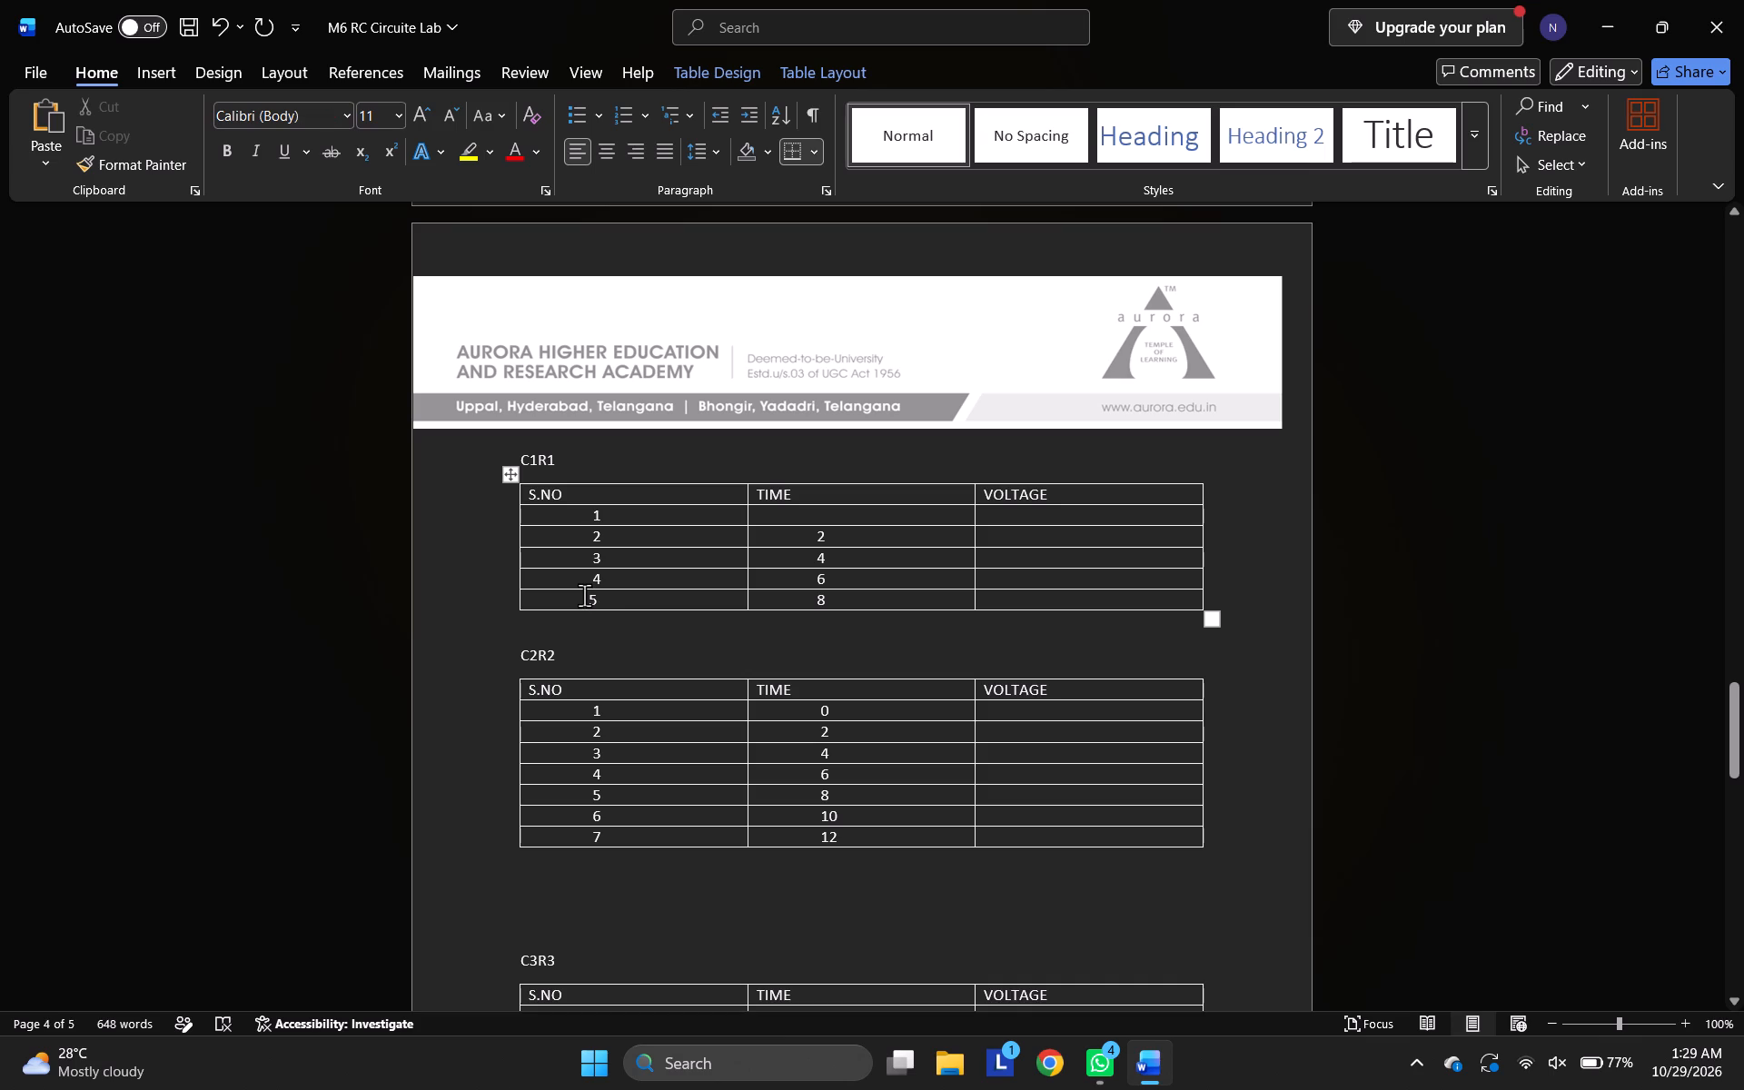
click(584, 595)
key(space)
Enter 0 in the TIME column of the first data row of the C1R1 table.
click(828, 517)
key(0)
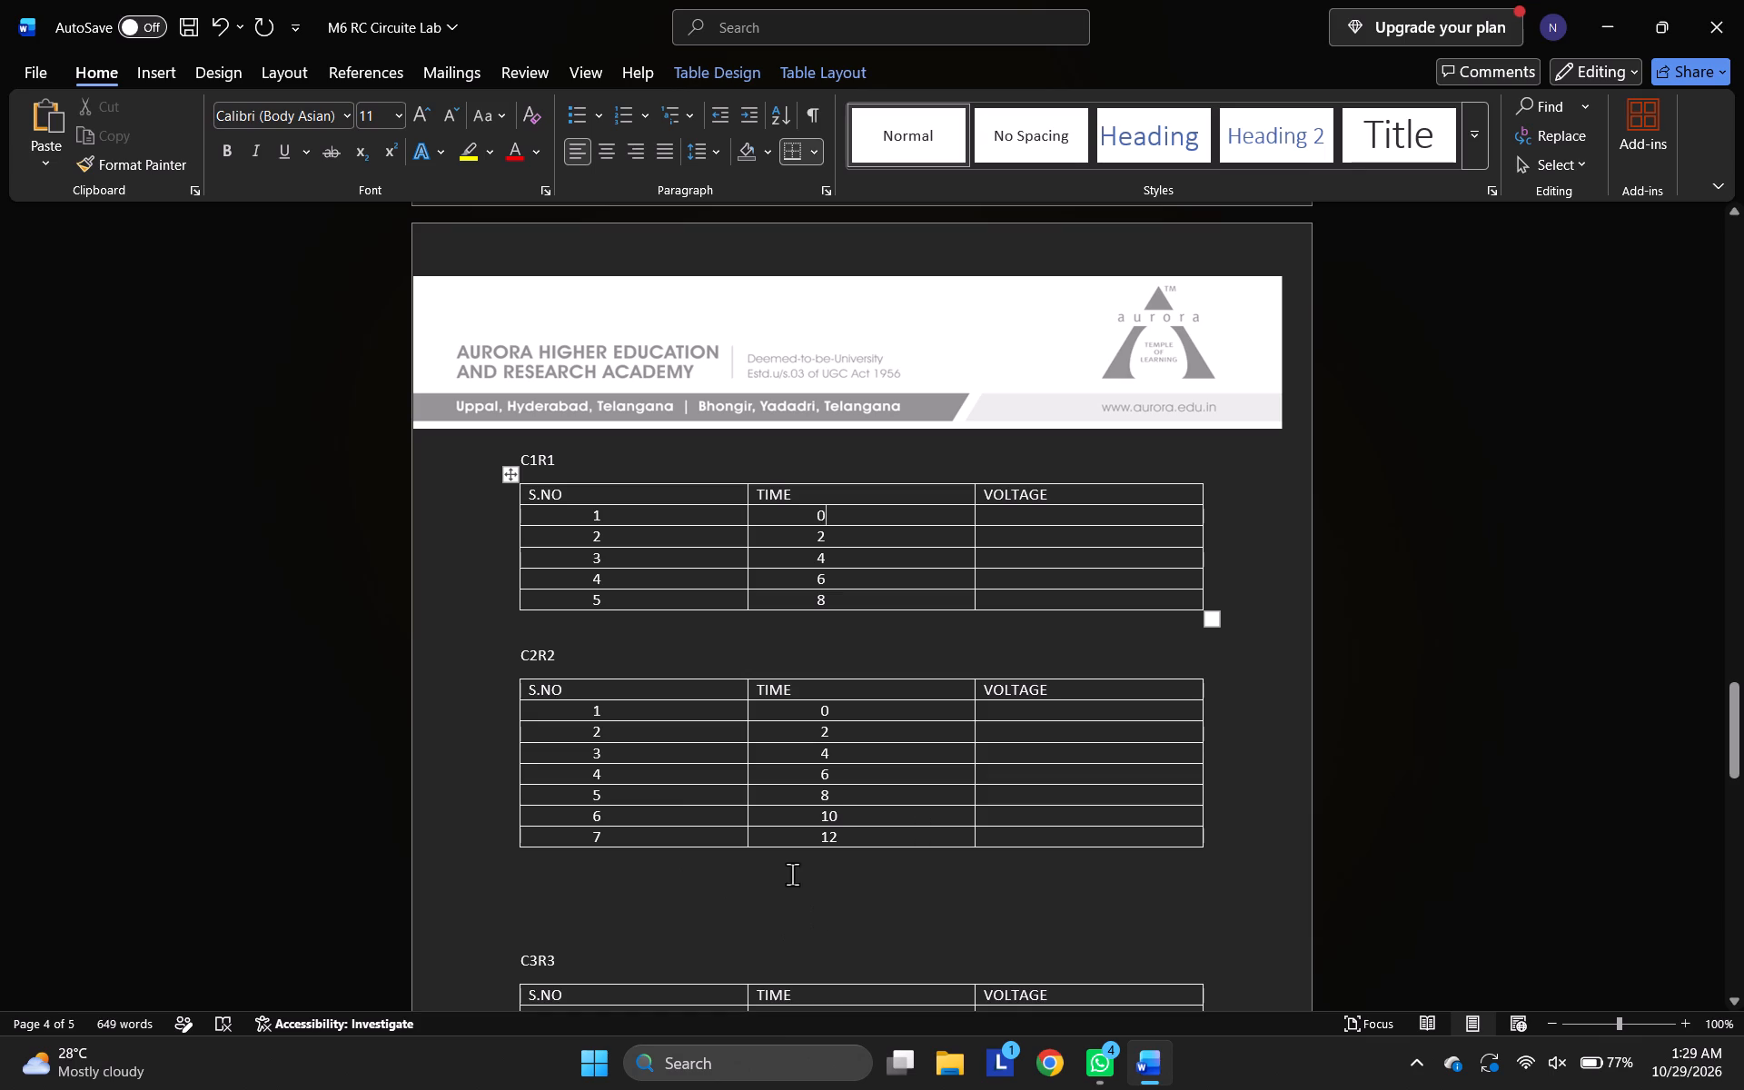
Clear all seven values from the TIME column of the C2R2 table, leaving its header and serial numbers in place.
click(847, 830)
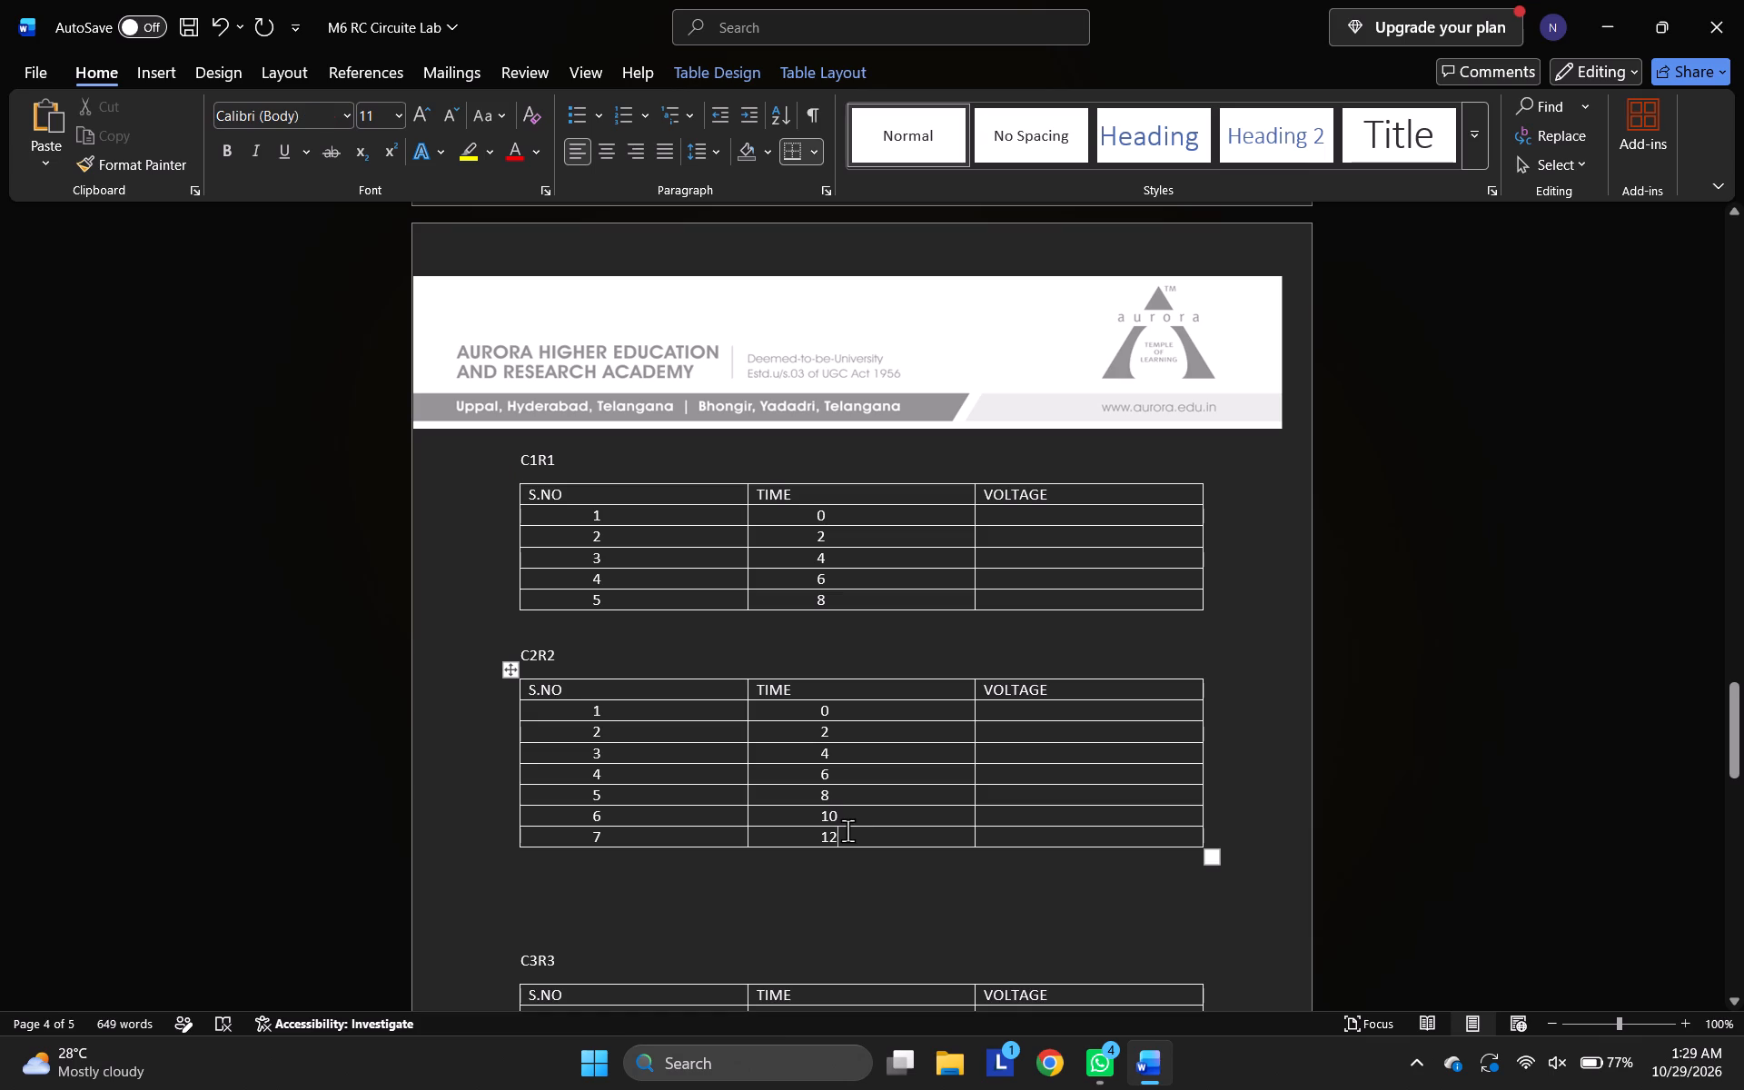
key(BackSpace)
key(BackSpace)
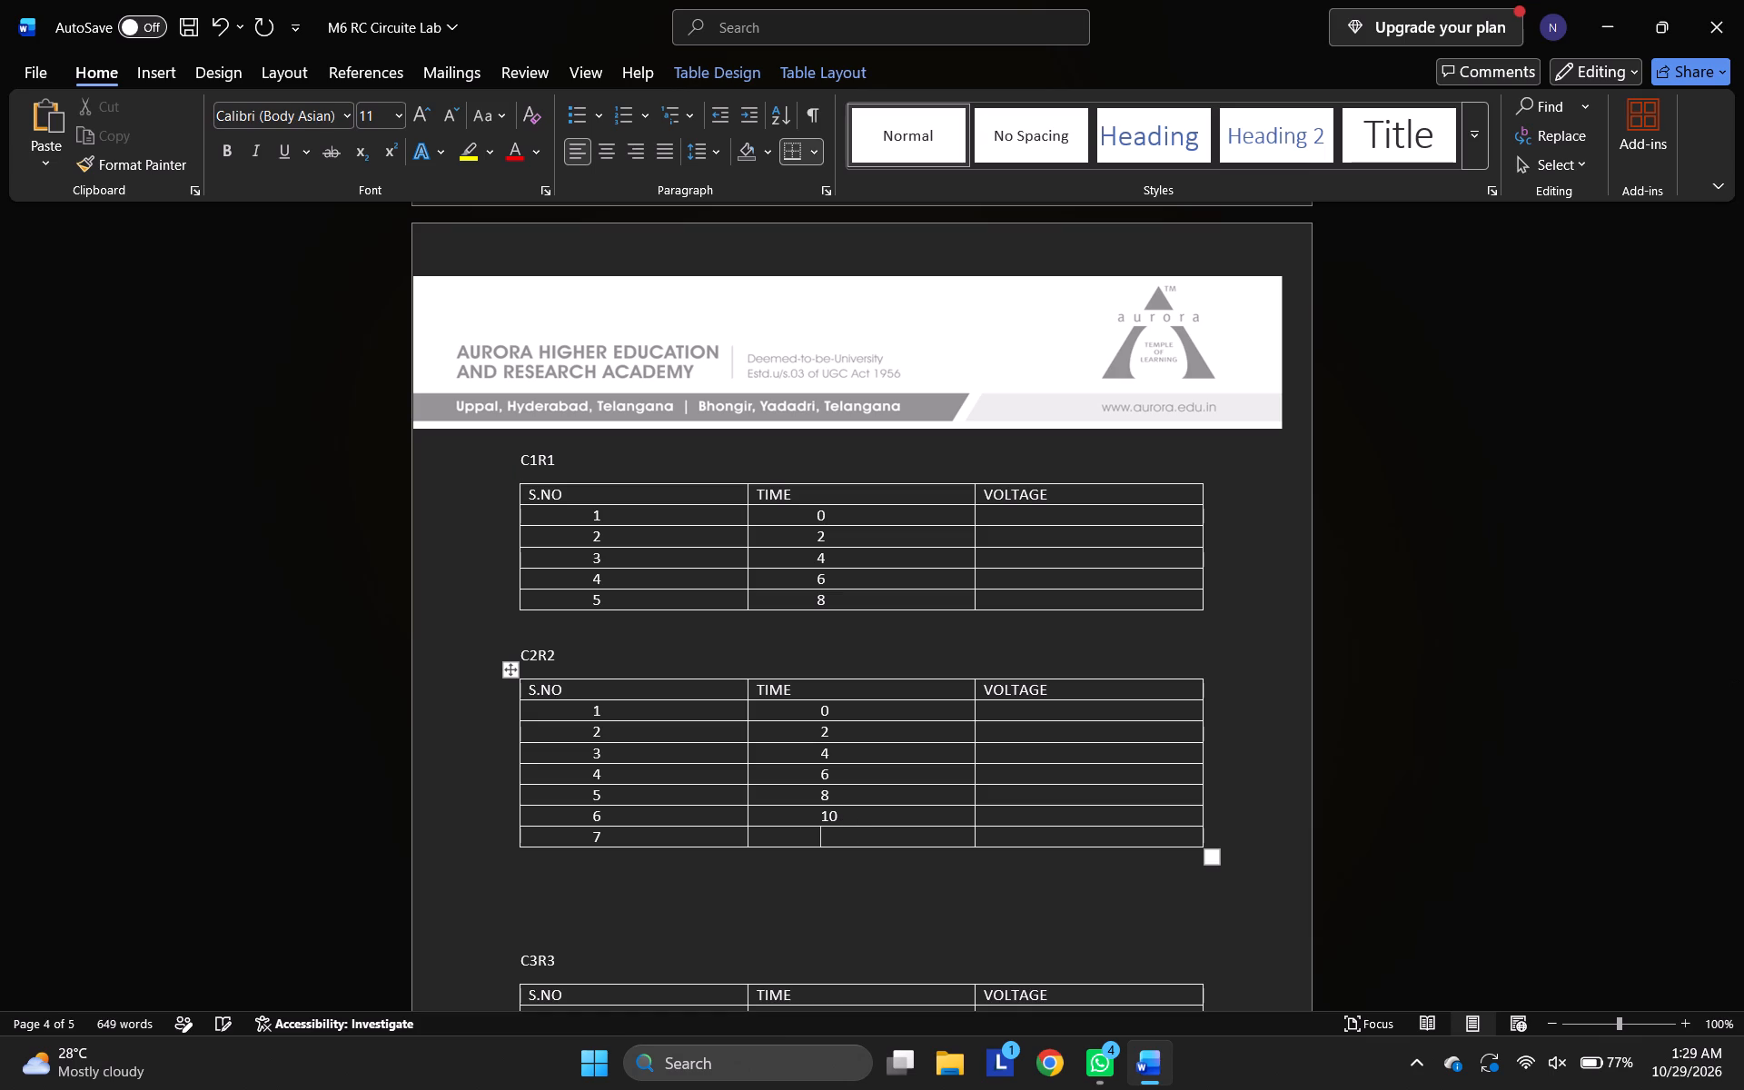
click(847, 819)
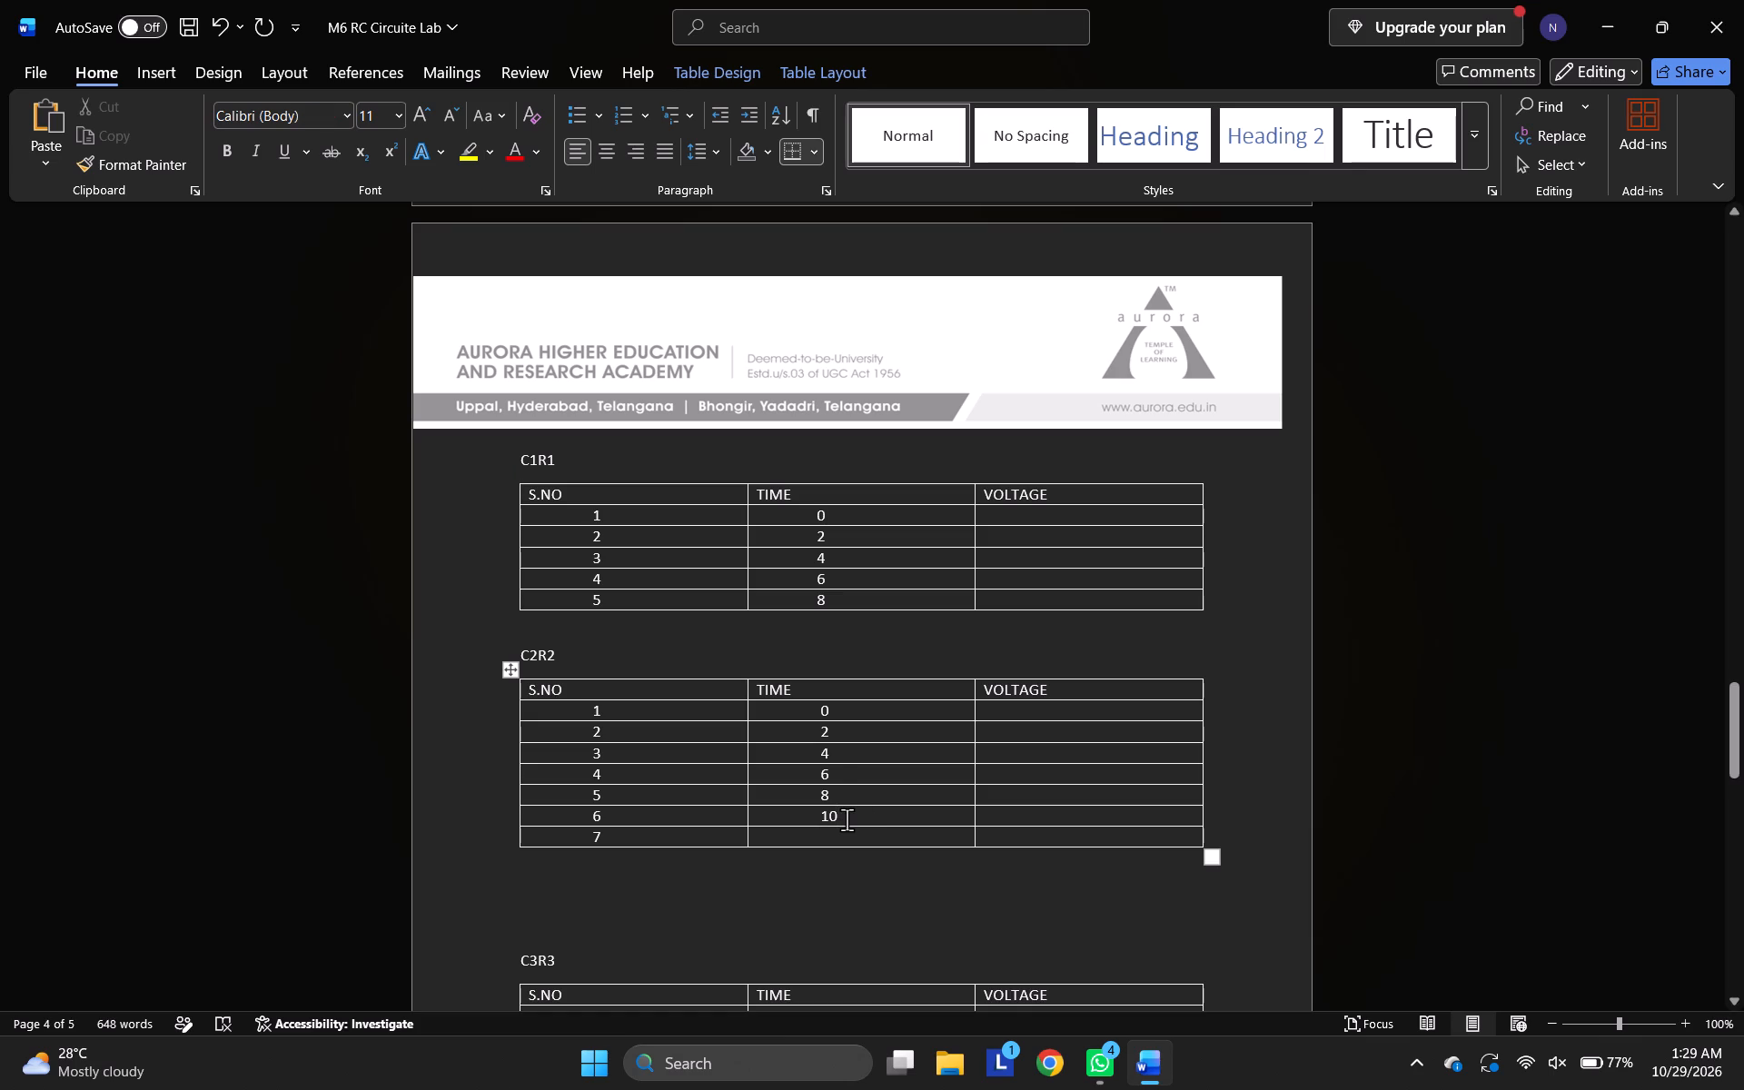
key(BackSpace)
key(BackSpace)
click(856, 777)
key(BackSpace)
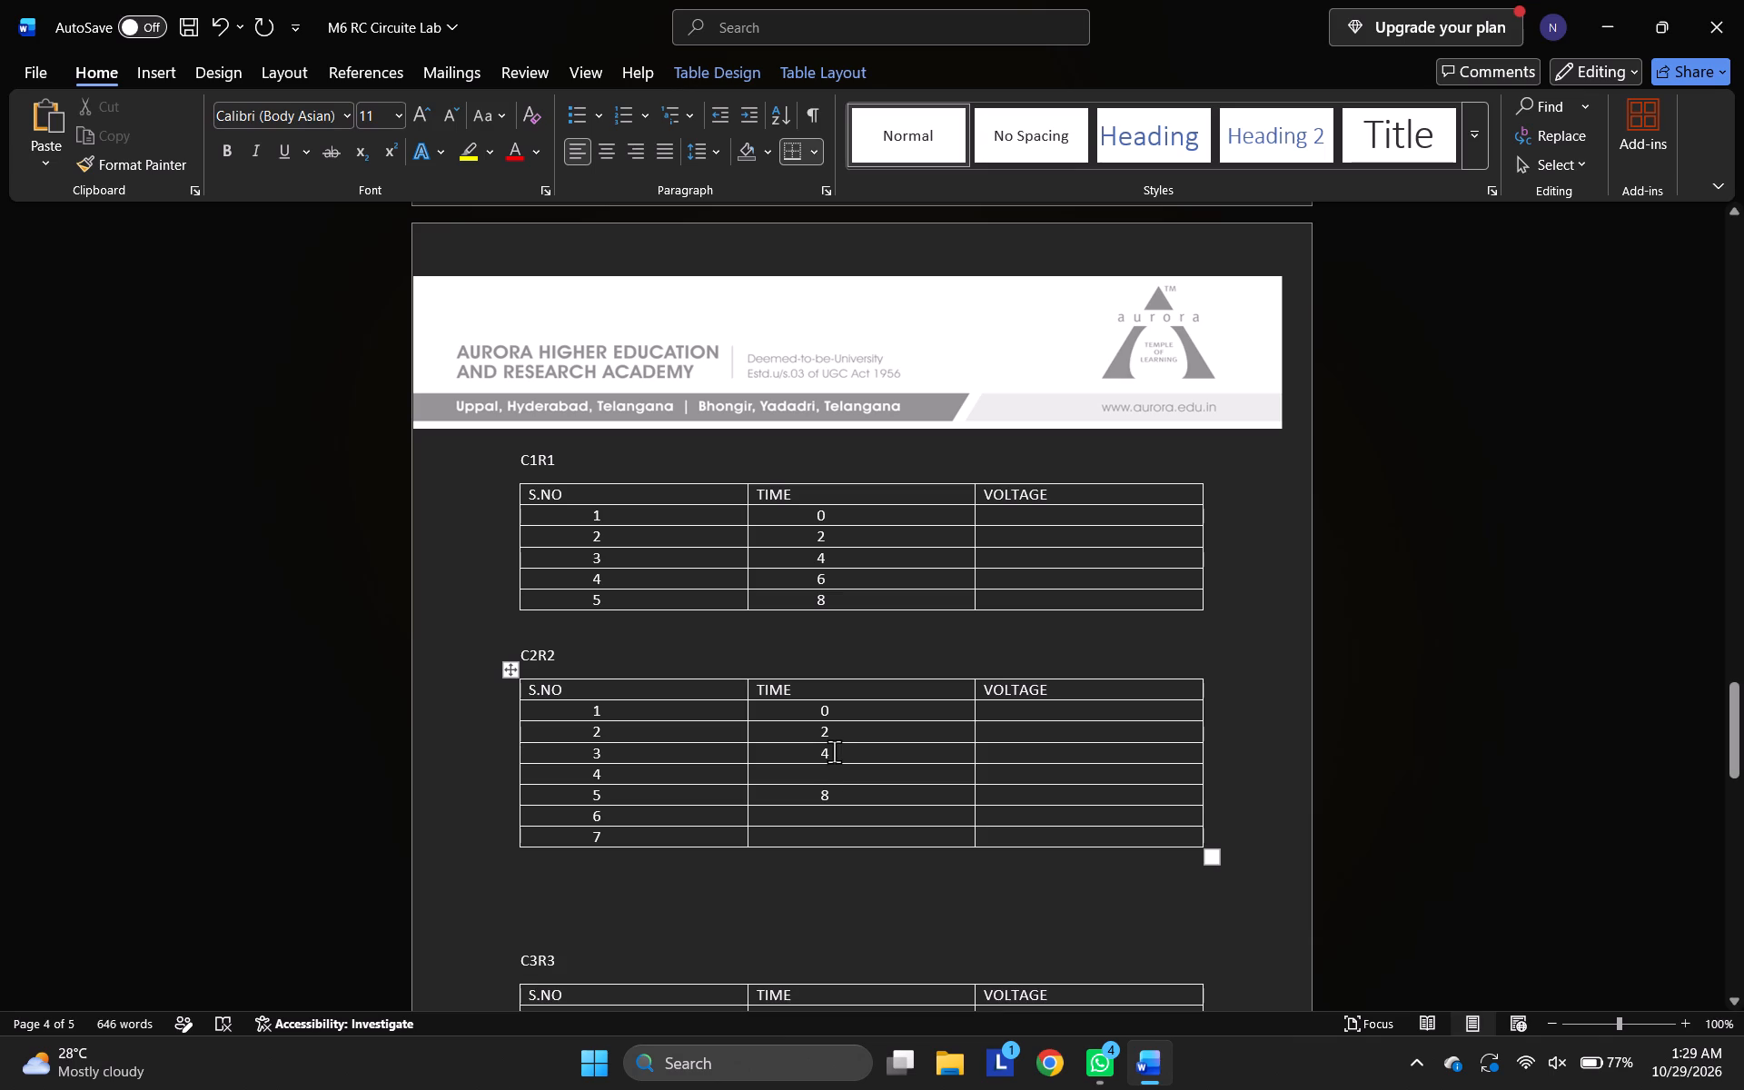
click(834, 751)
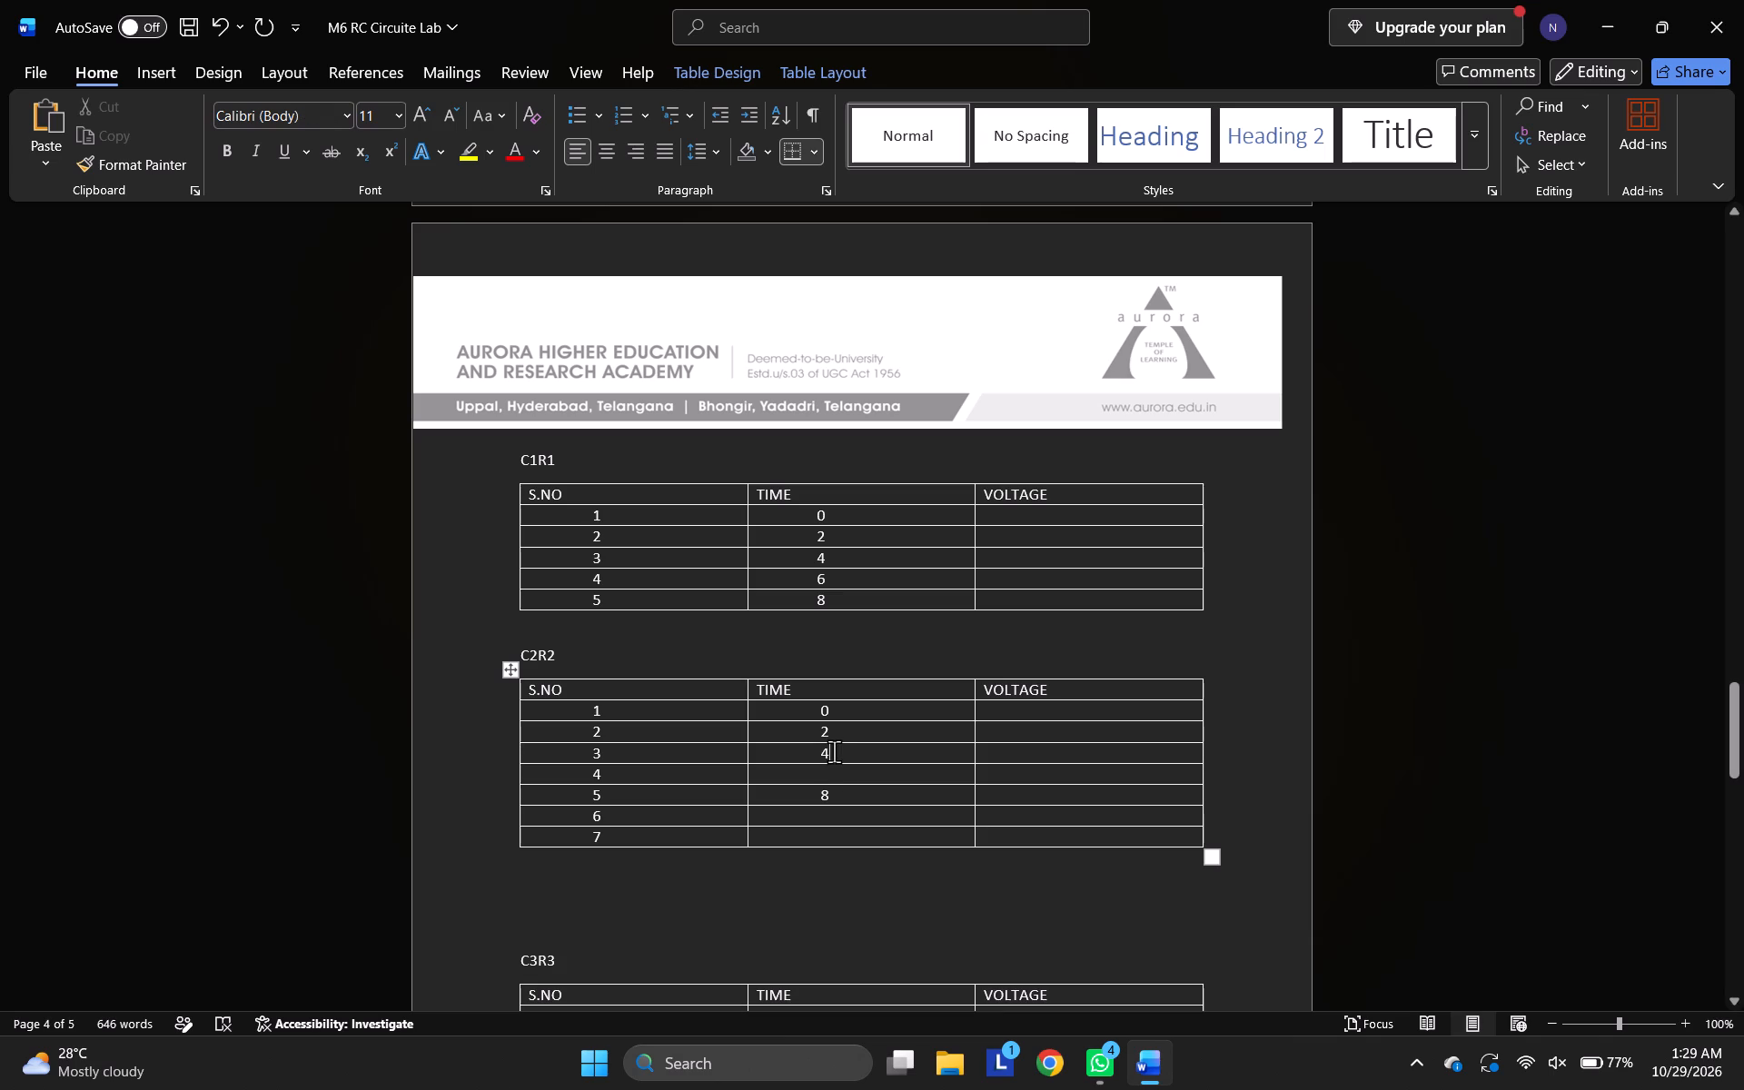
key(BackSpace)
click(829, 733)
key(BackSpace)
click(854, 719)
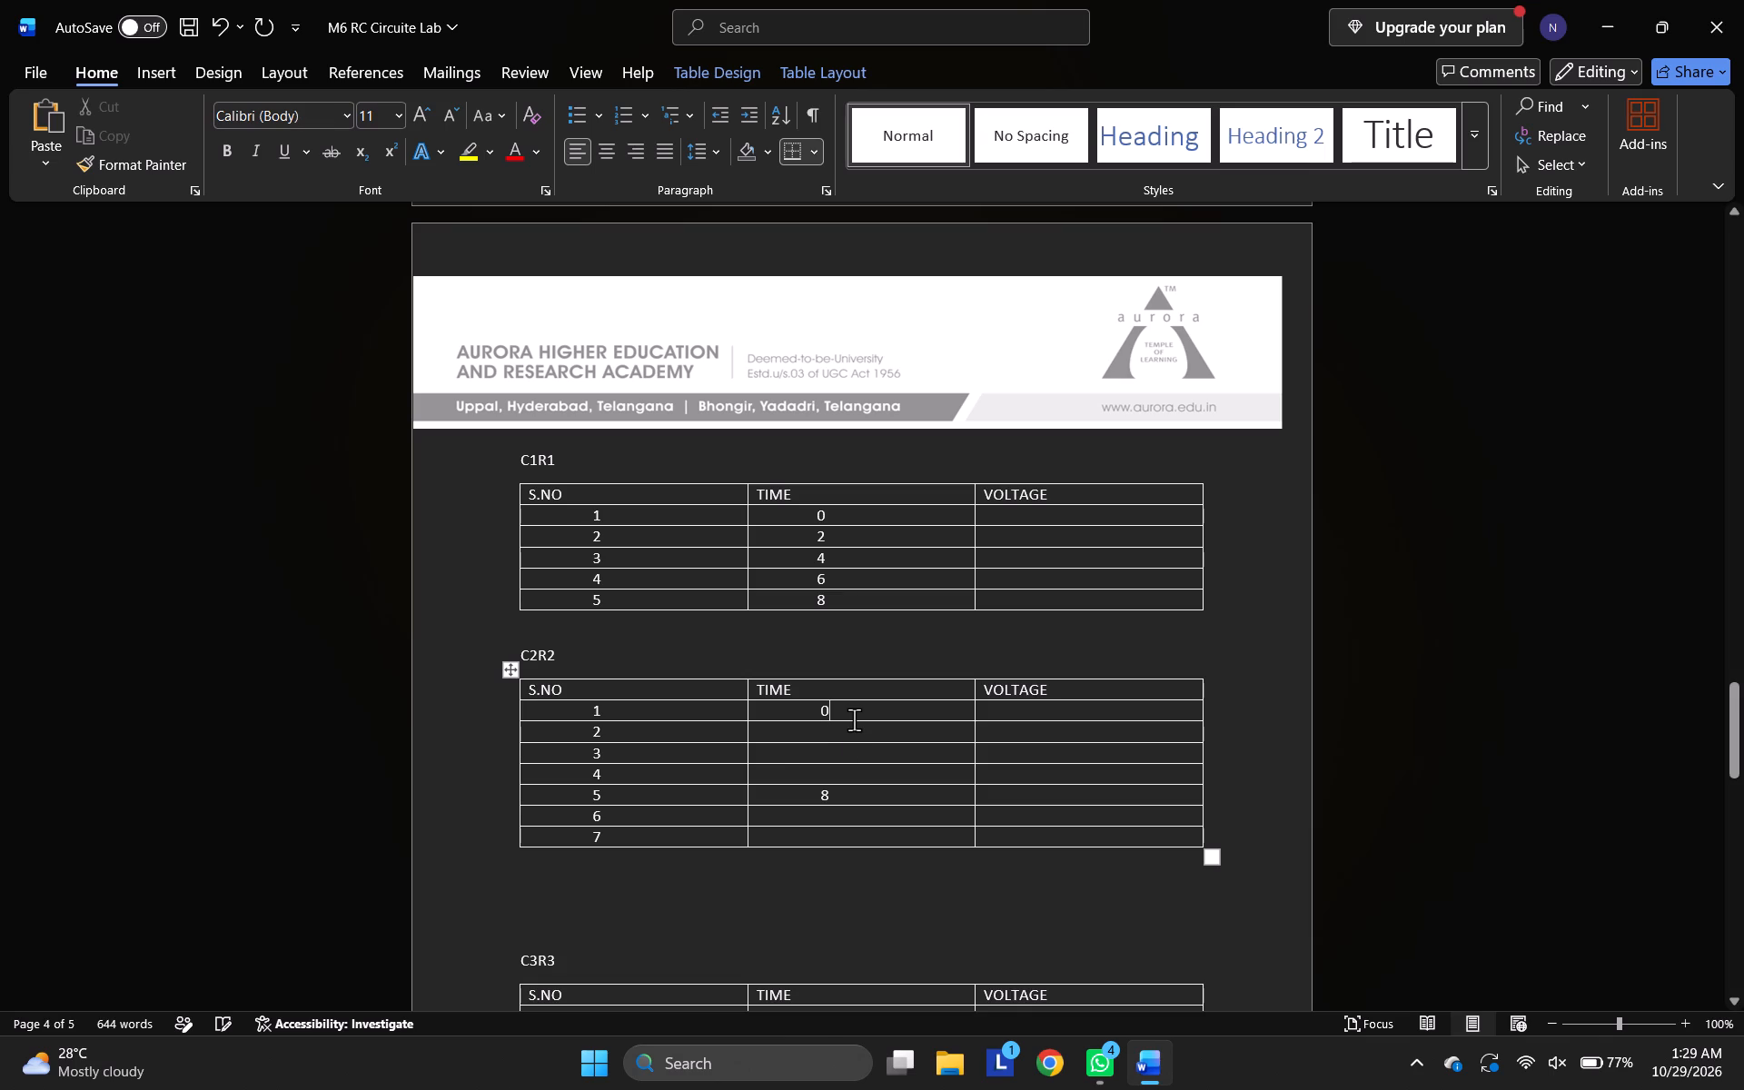
key(BackSpace)
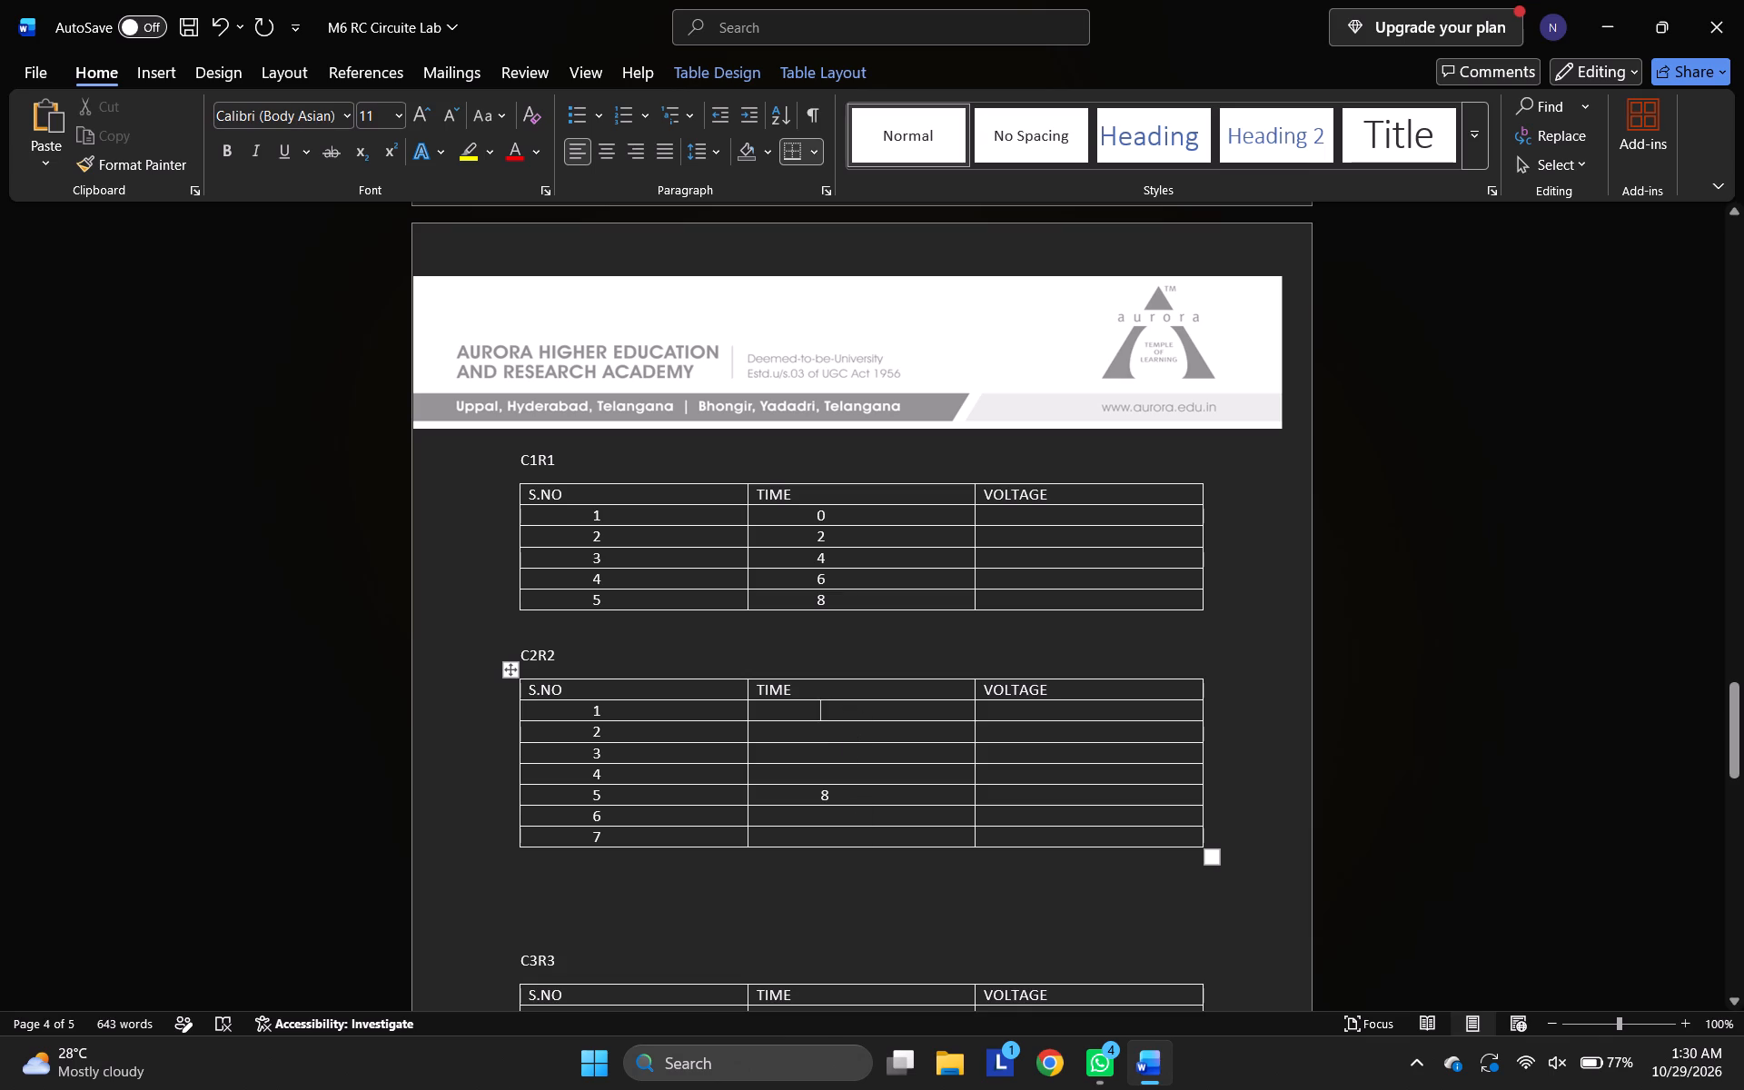
click(855, 806)
click(845, 798)
key(BackSpace)
Clear all five values from the TIME column of the C1R1 table, working from the first data row down to the last.
click(866, 521)
key(BackSpace)
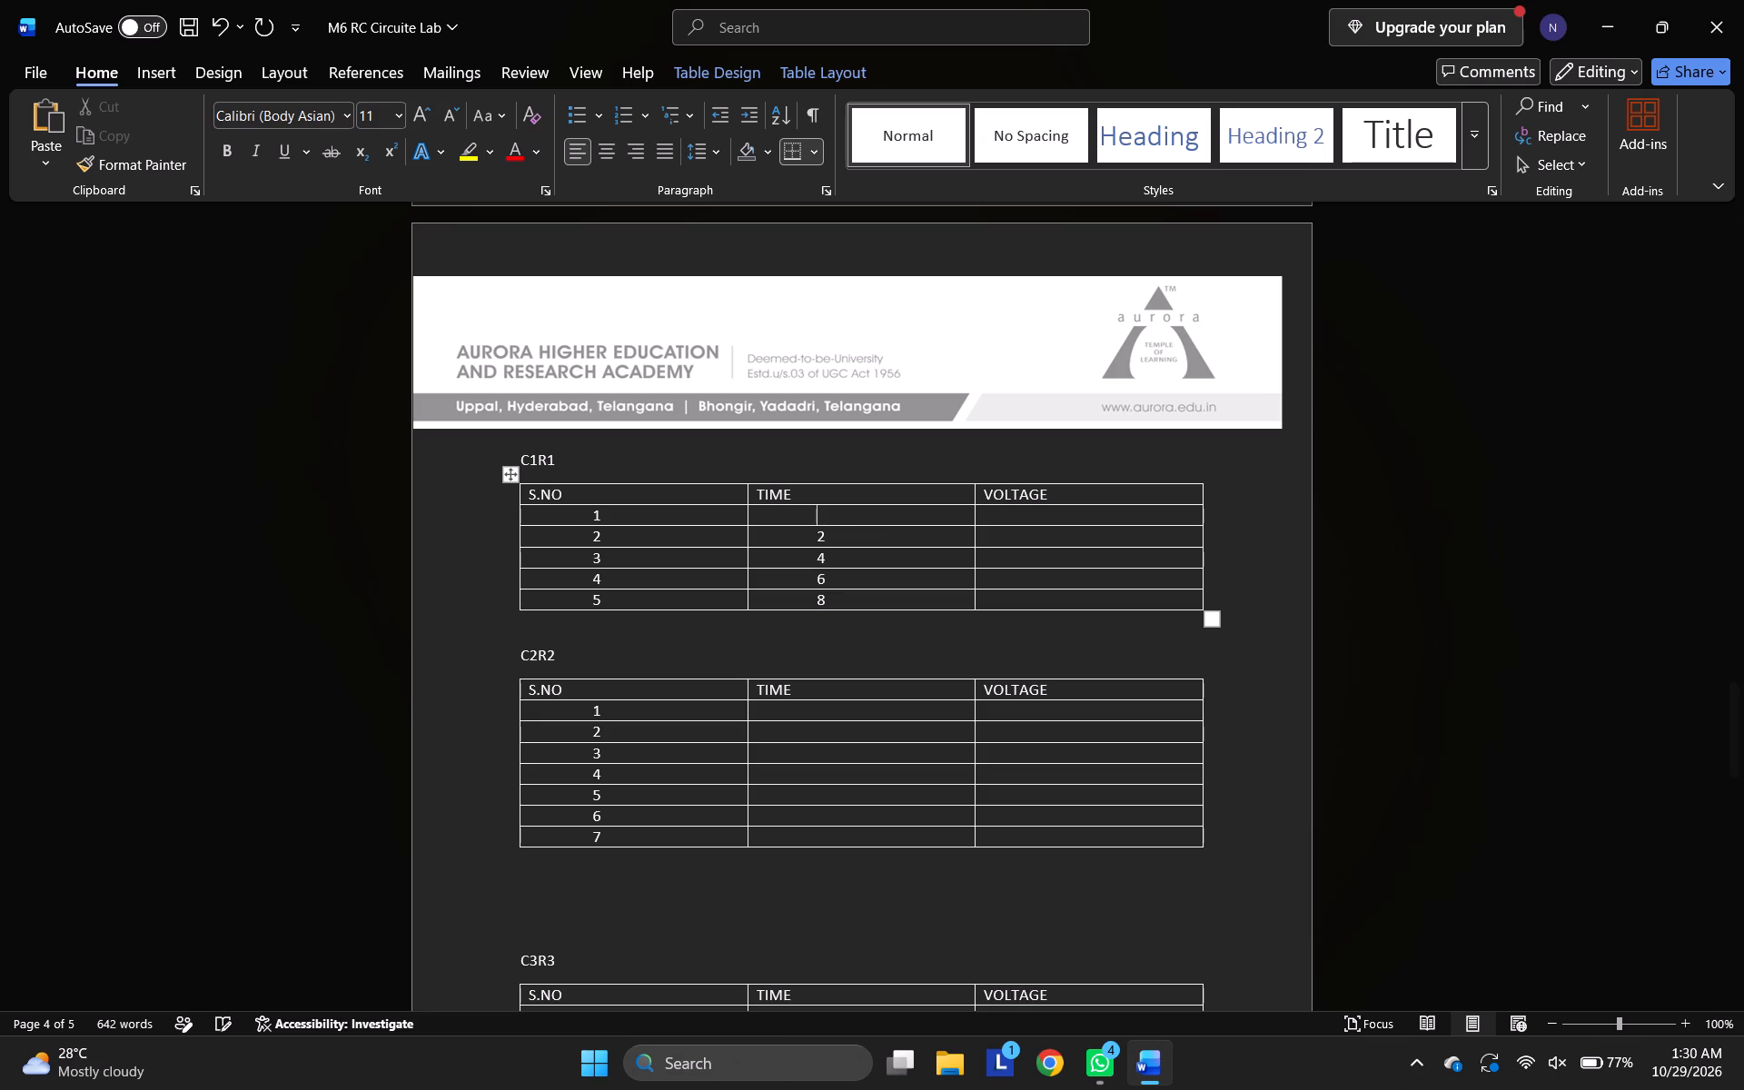
click(877, 538)
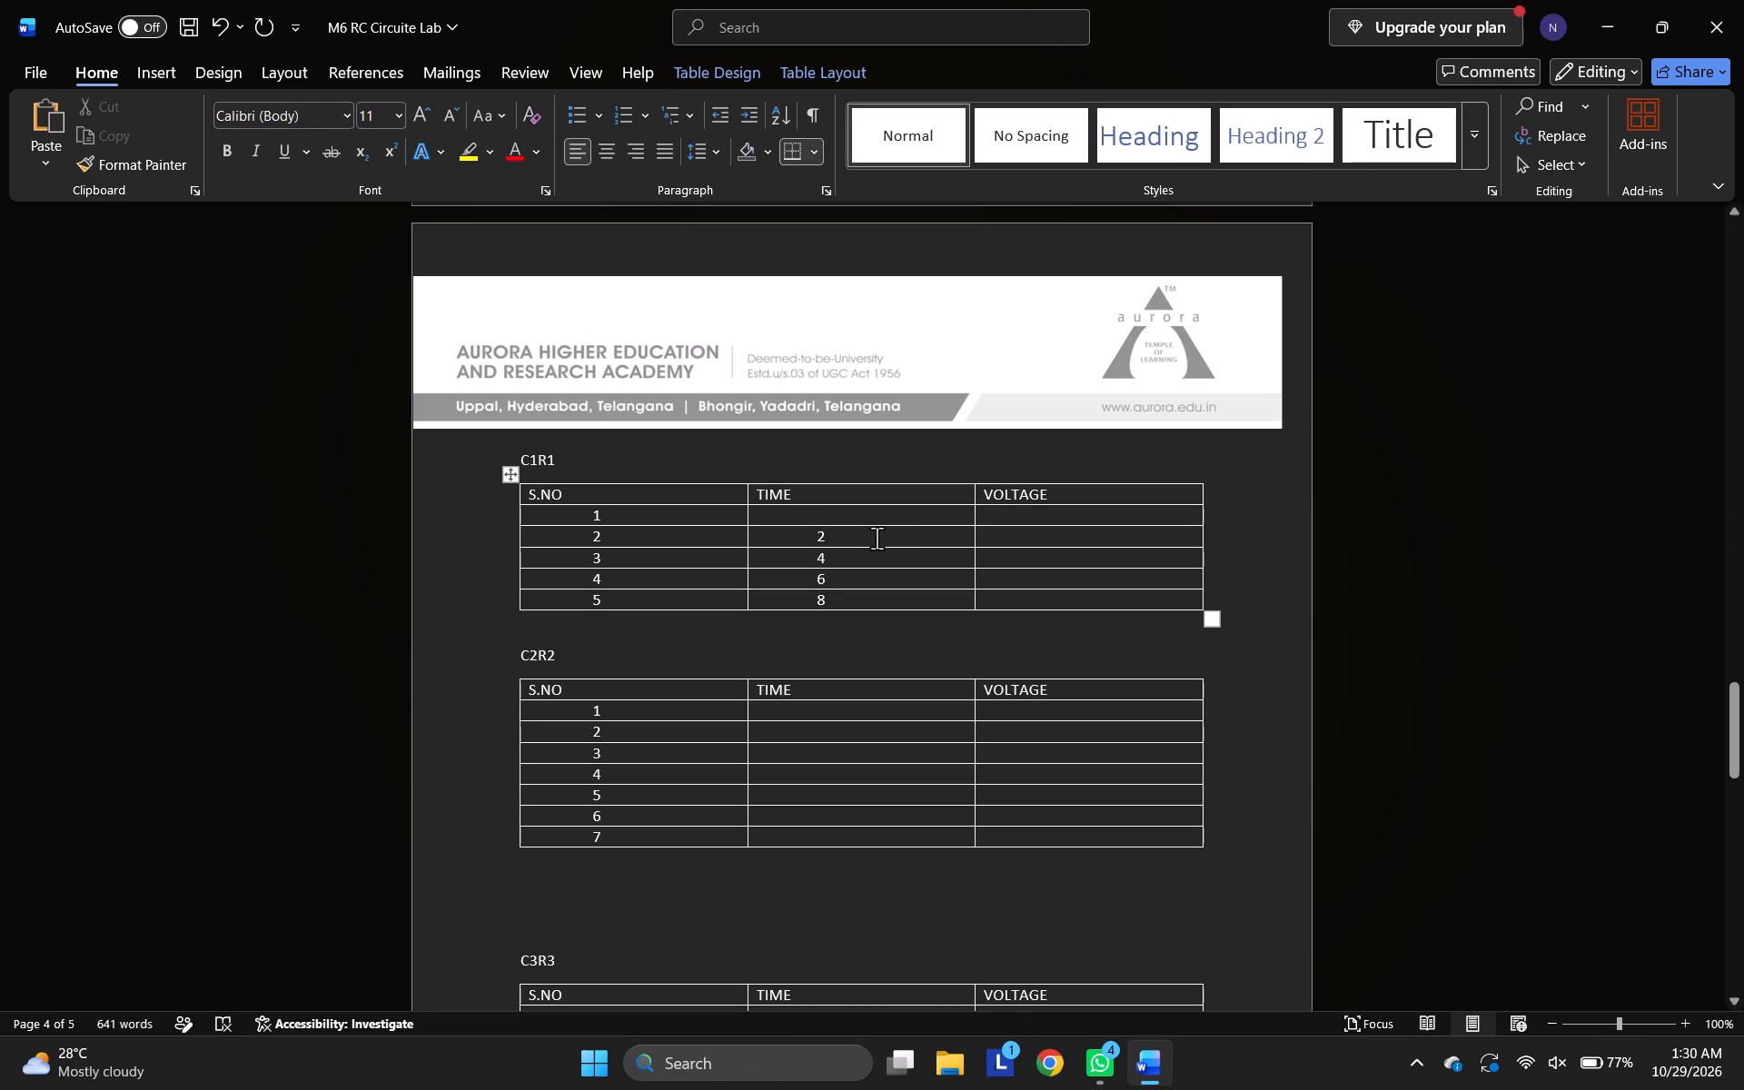
key(BackSpace)
click(886, 550)
key(BackSpace)
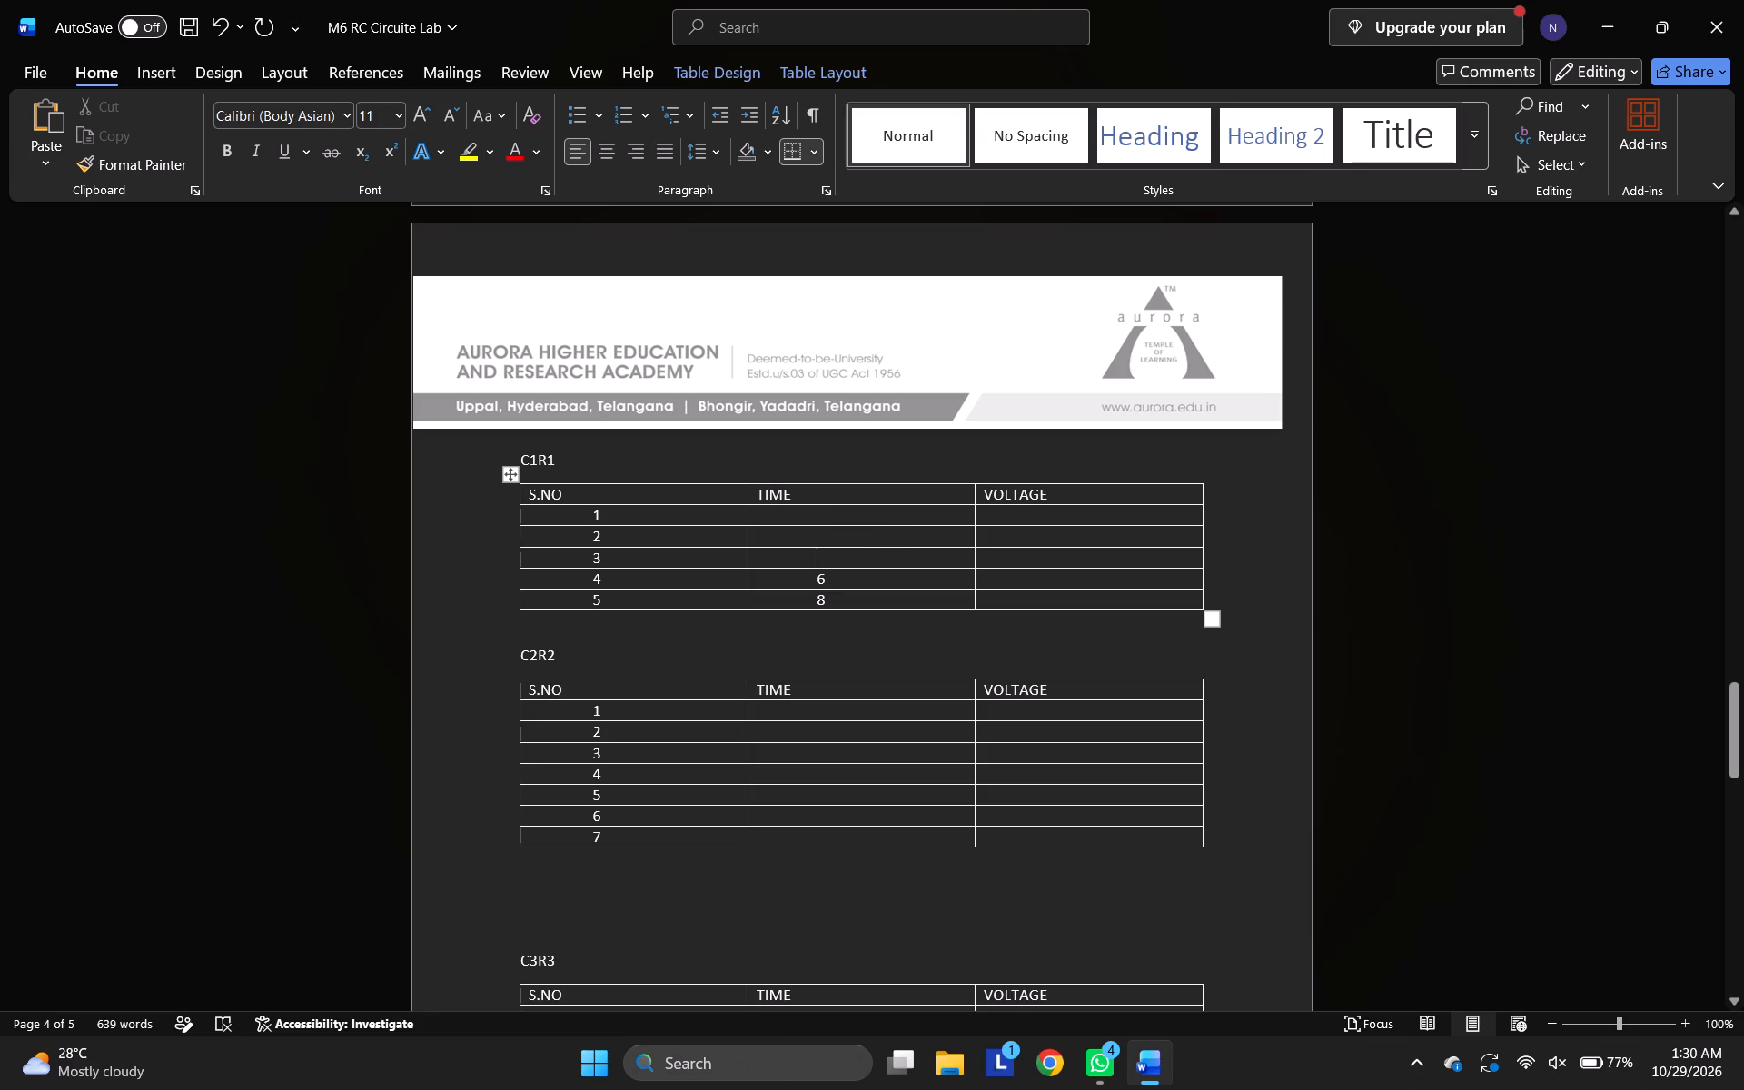
click(901, 566)
click(848, 588)
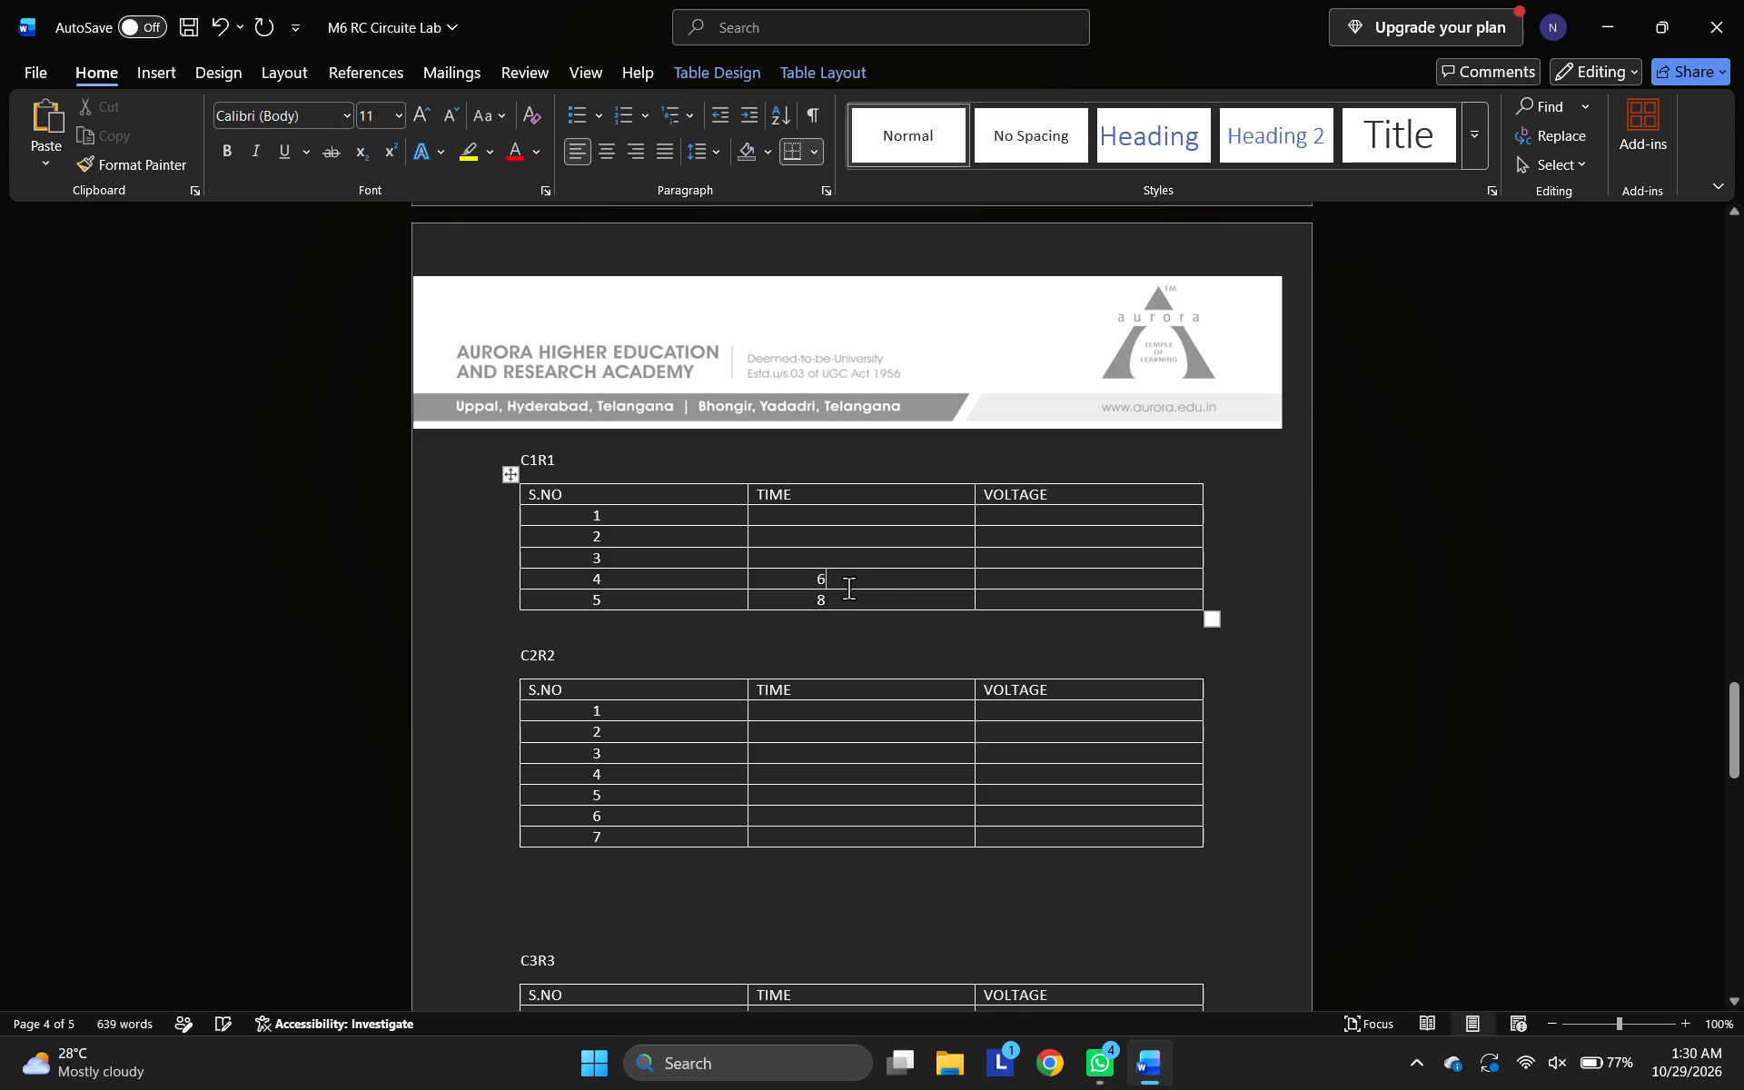
key(BackSpace)
click(859, 599)
key(BackSpace)
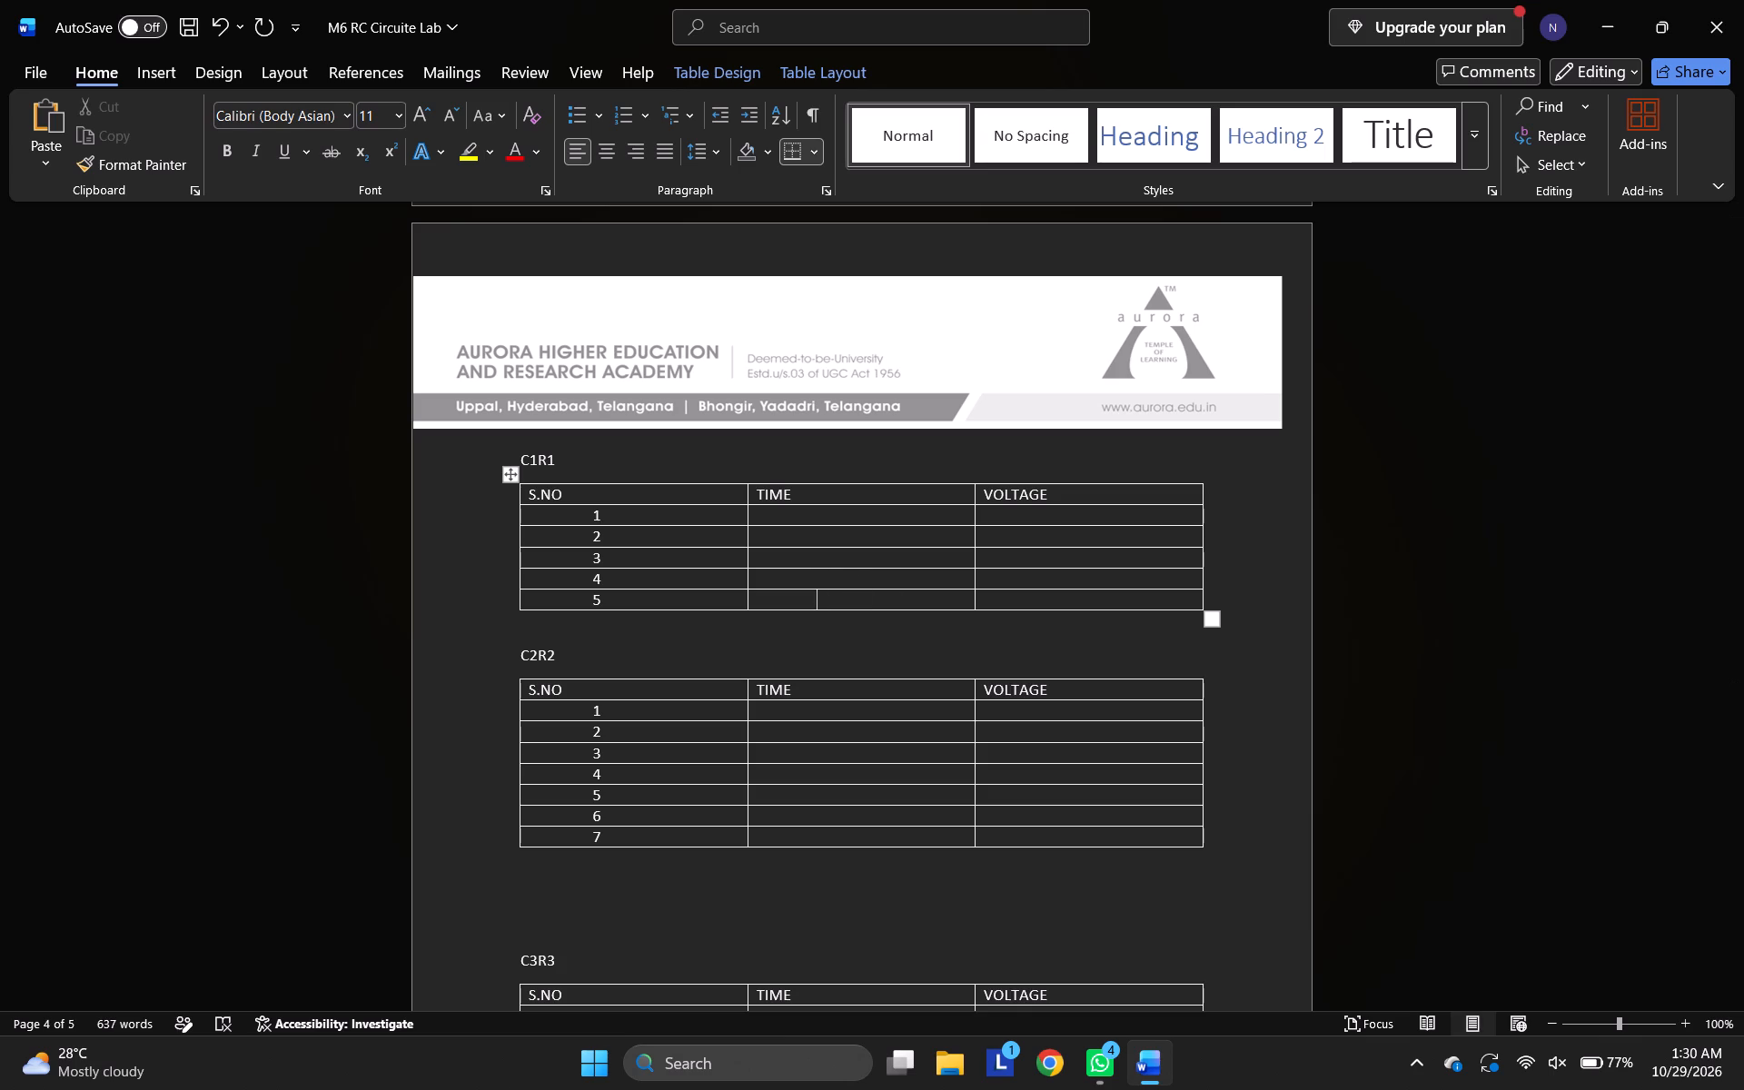
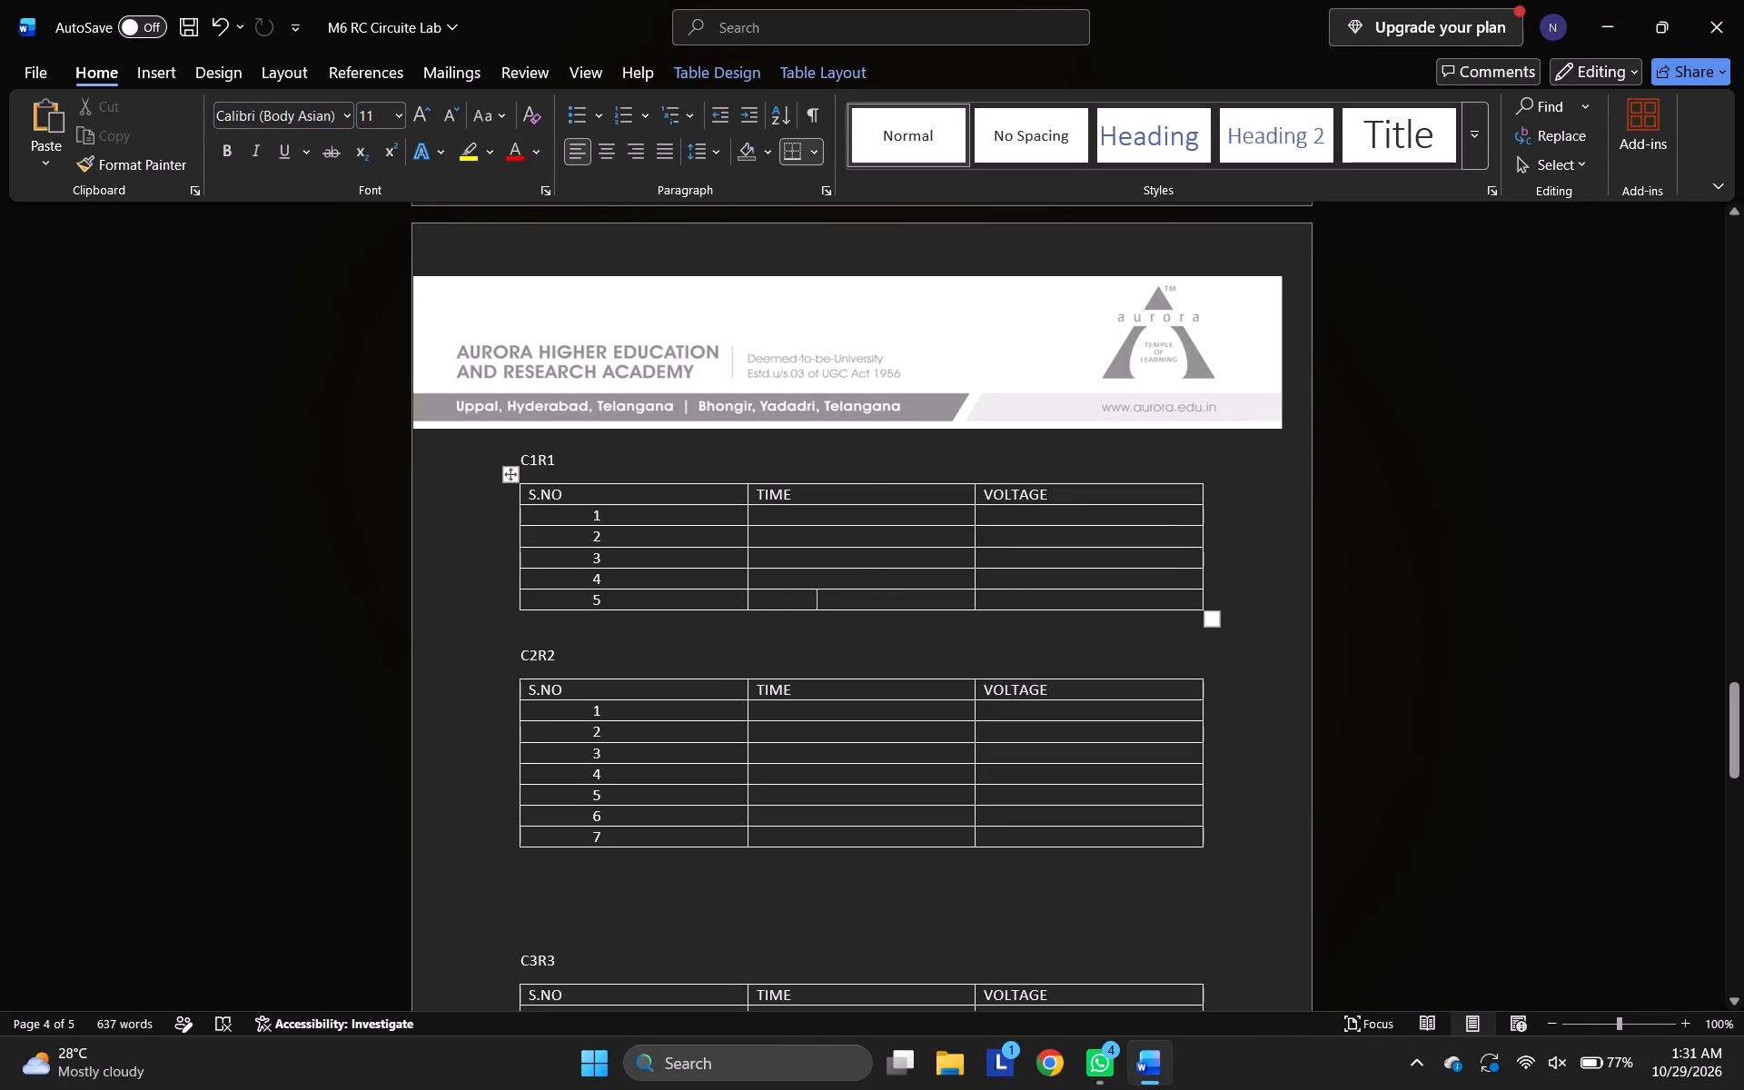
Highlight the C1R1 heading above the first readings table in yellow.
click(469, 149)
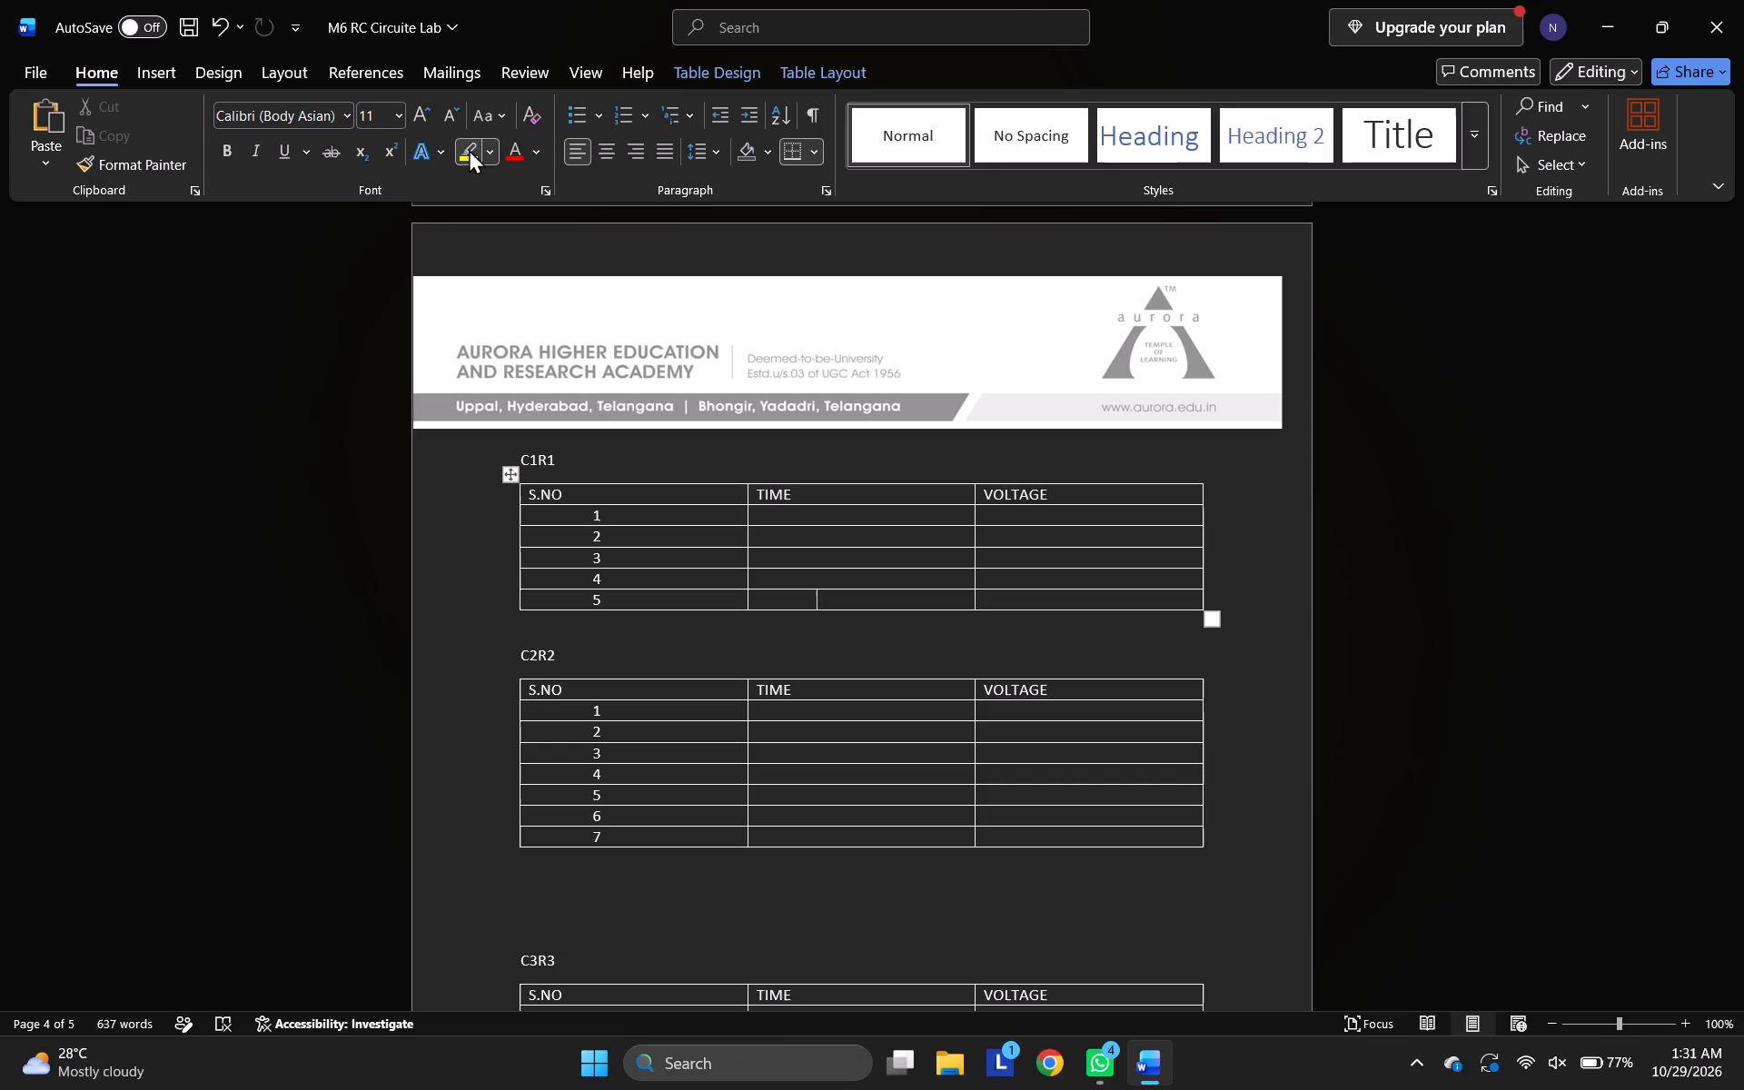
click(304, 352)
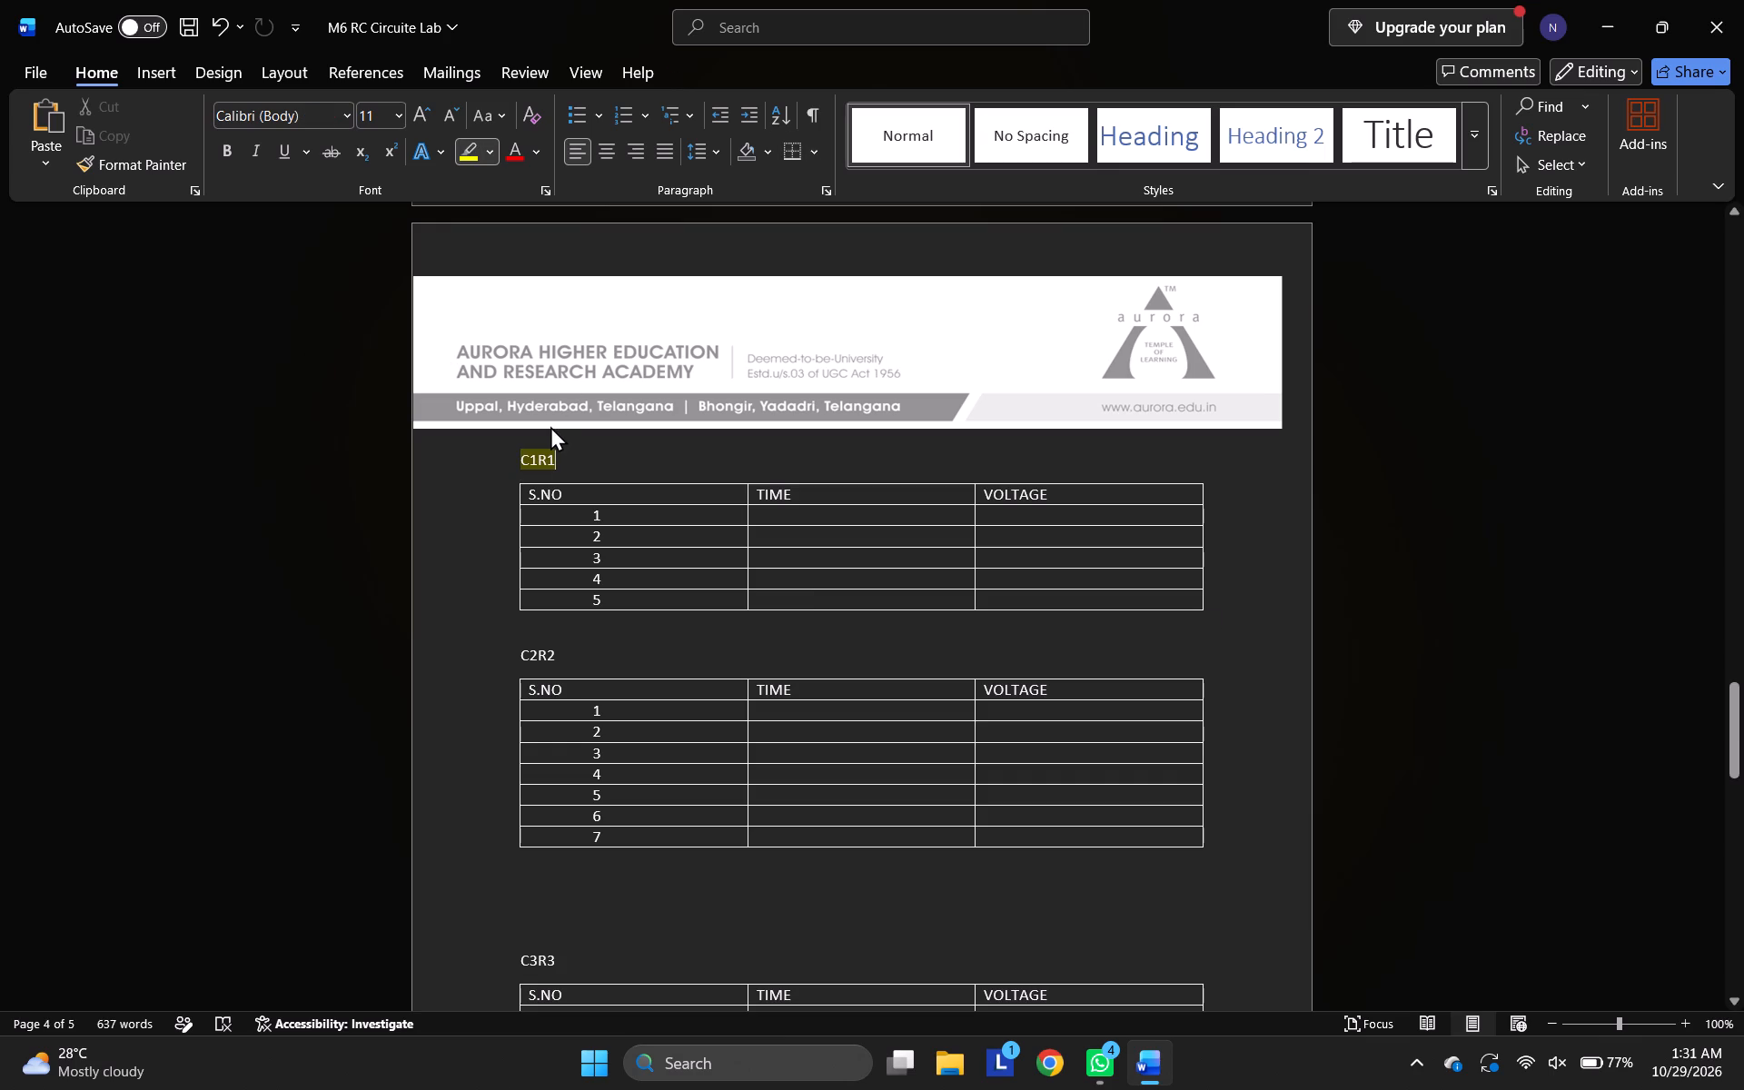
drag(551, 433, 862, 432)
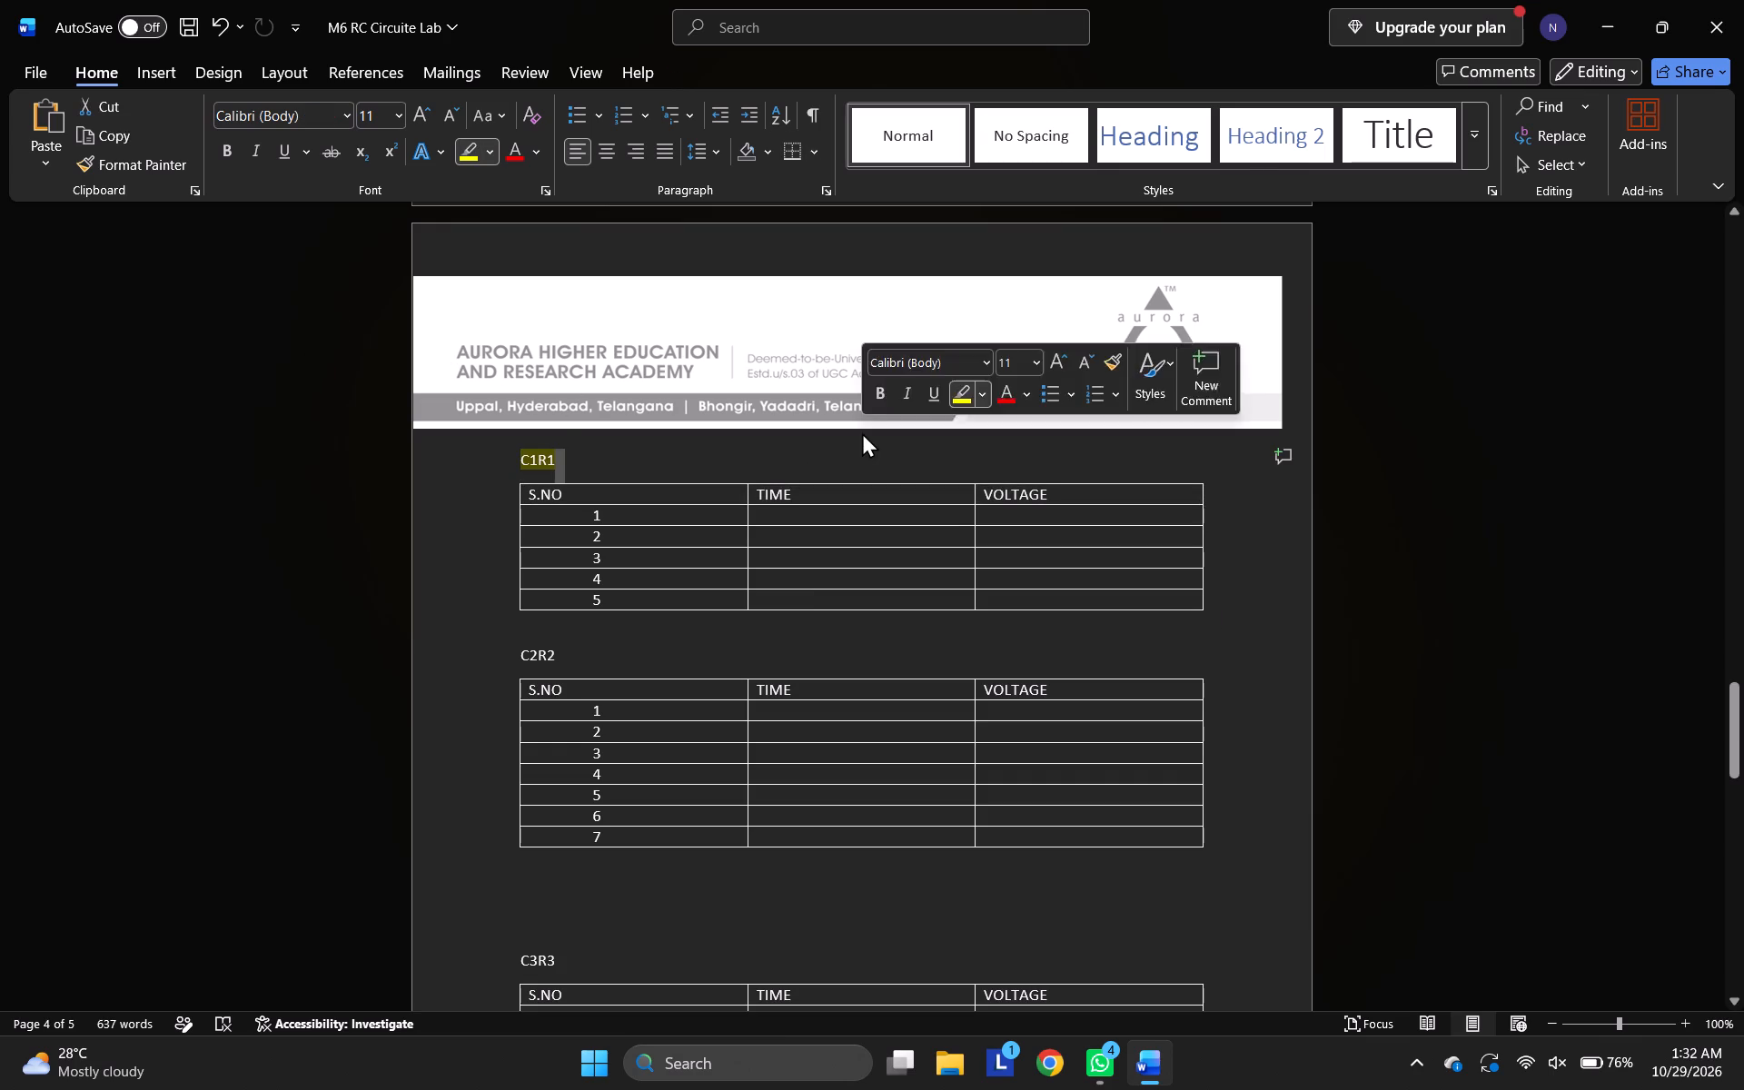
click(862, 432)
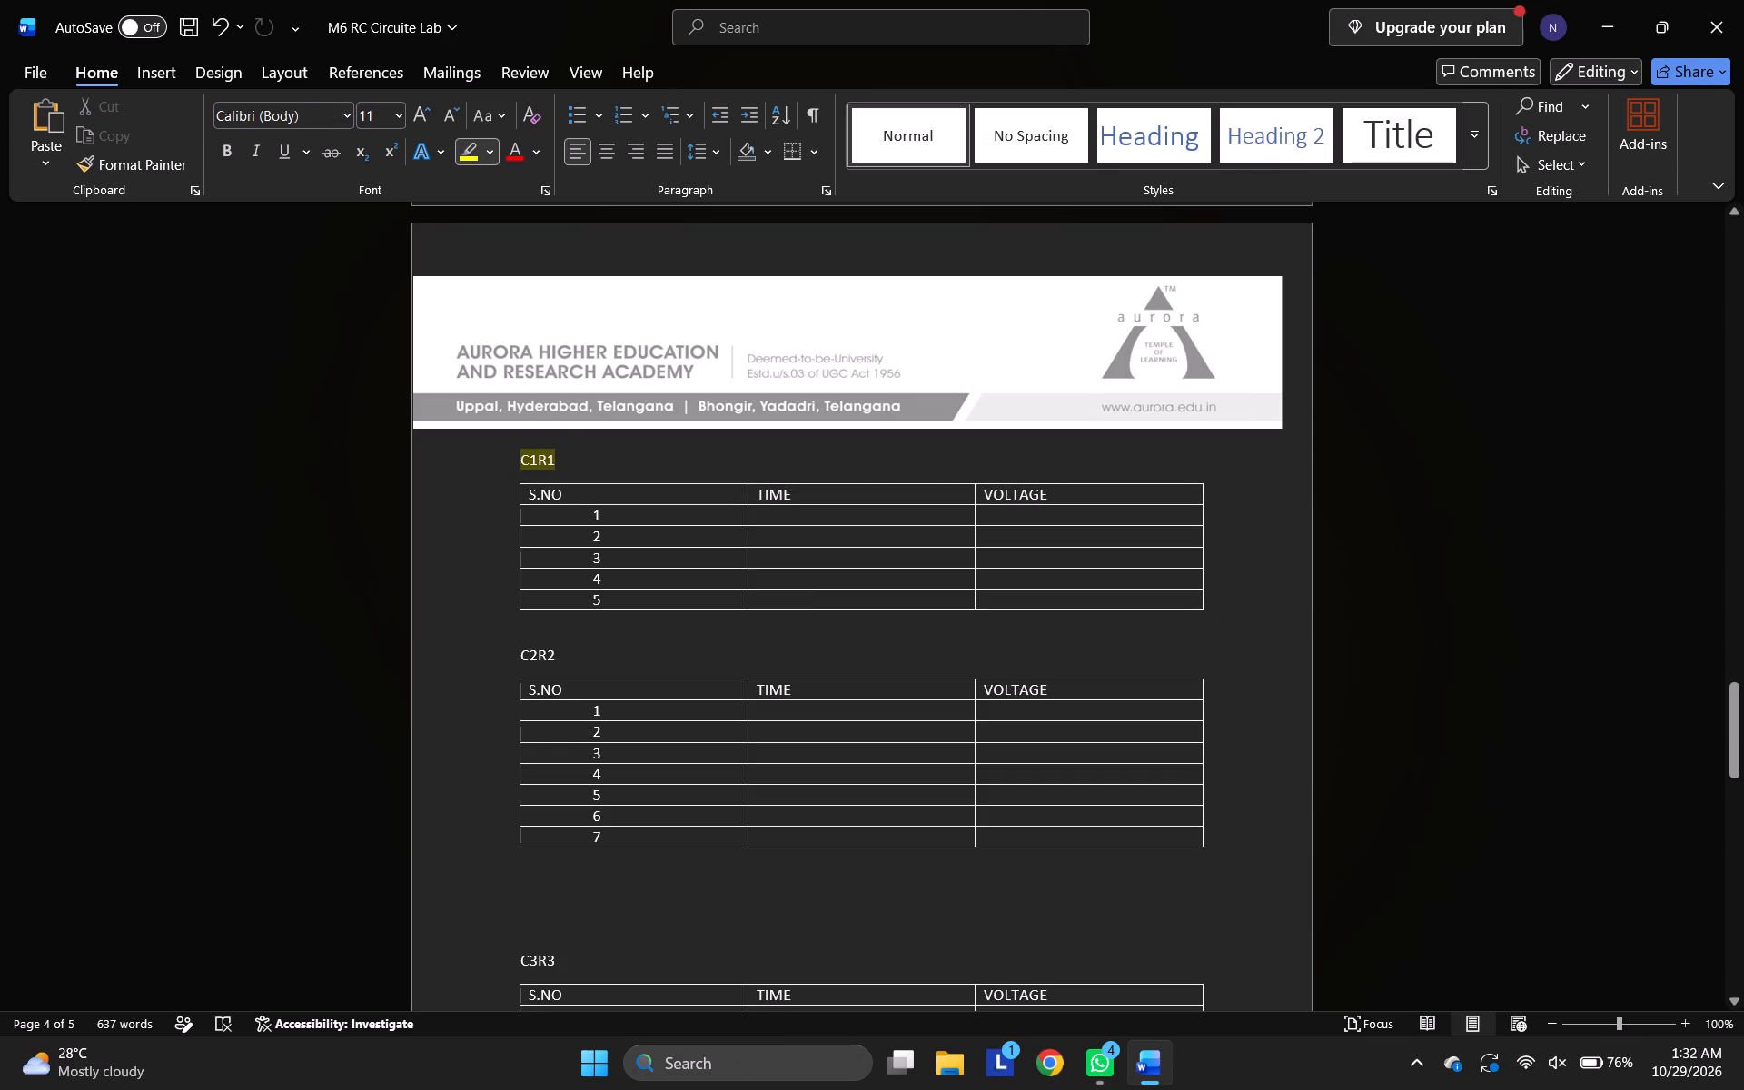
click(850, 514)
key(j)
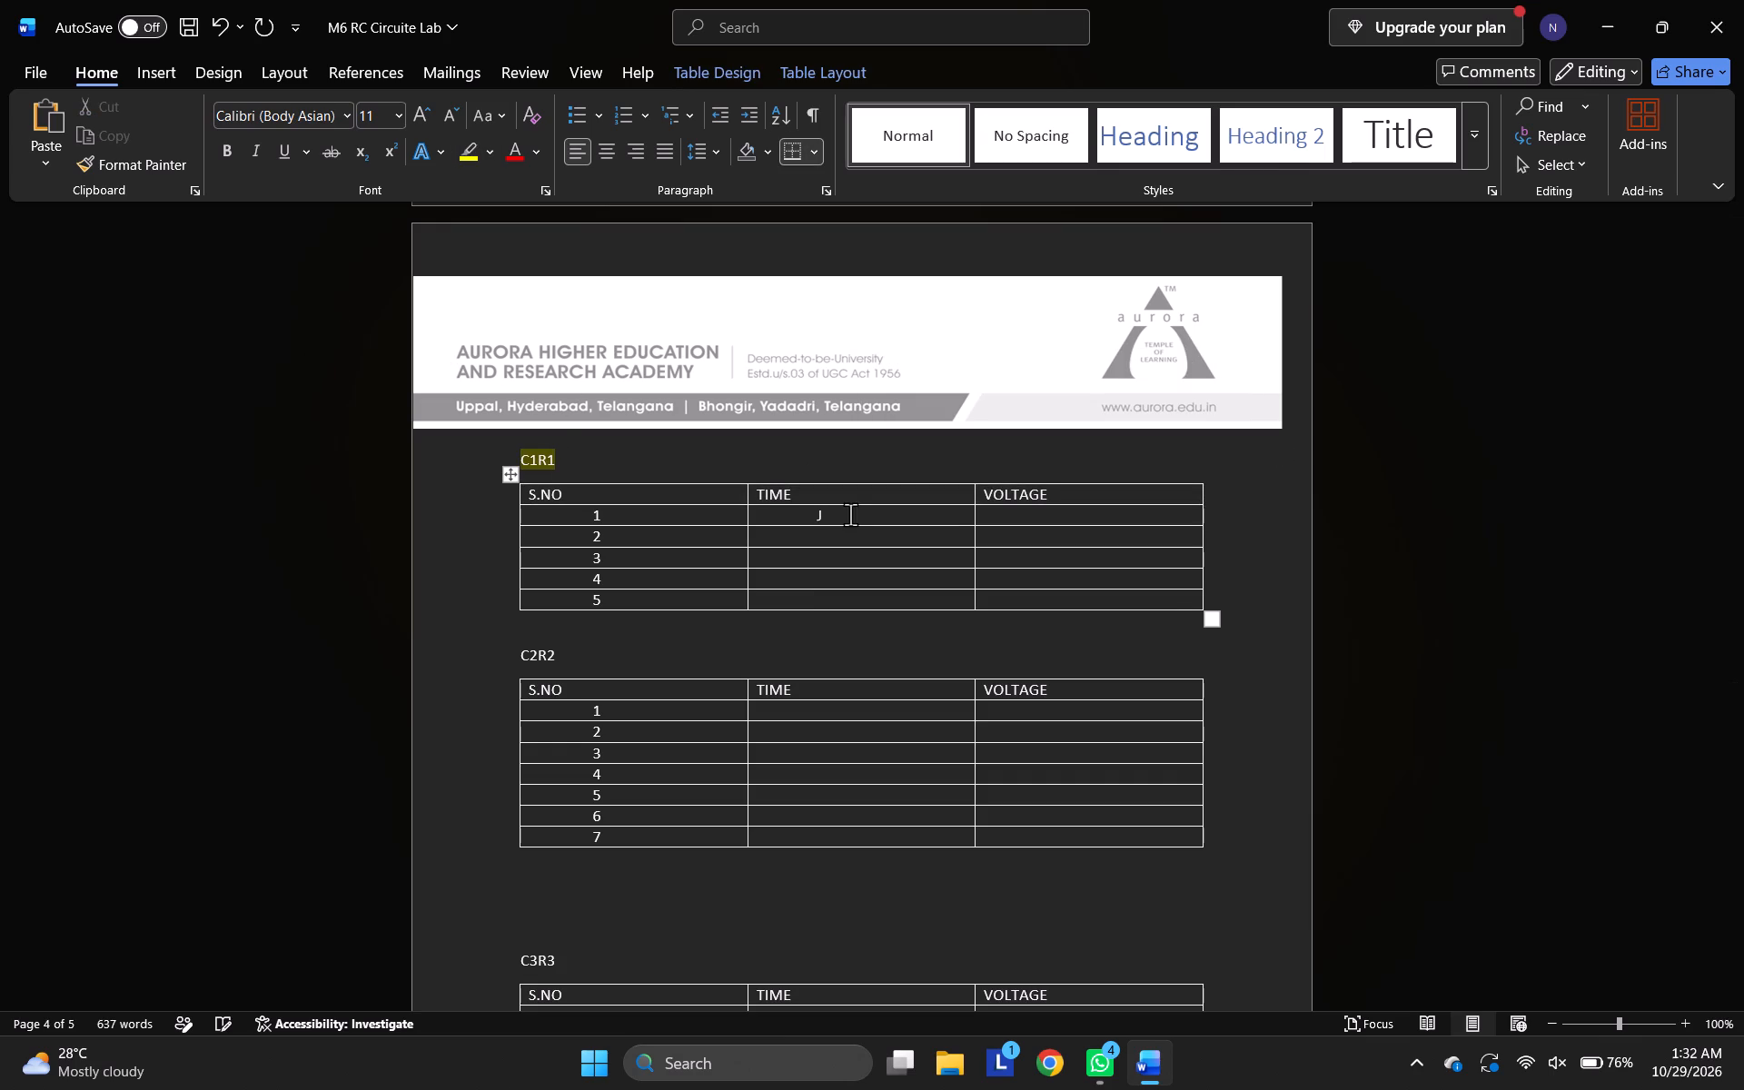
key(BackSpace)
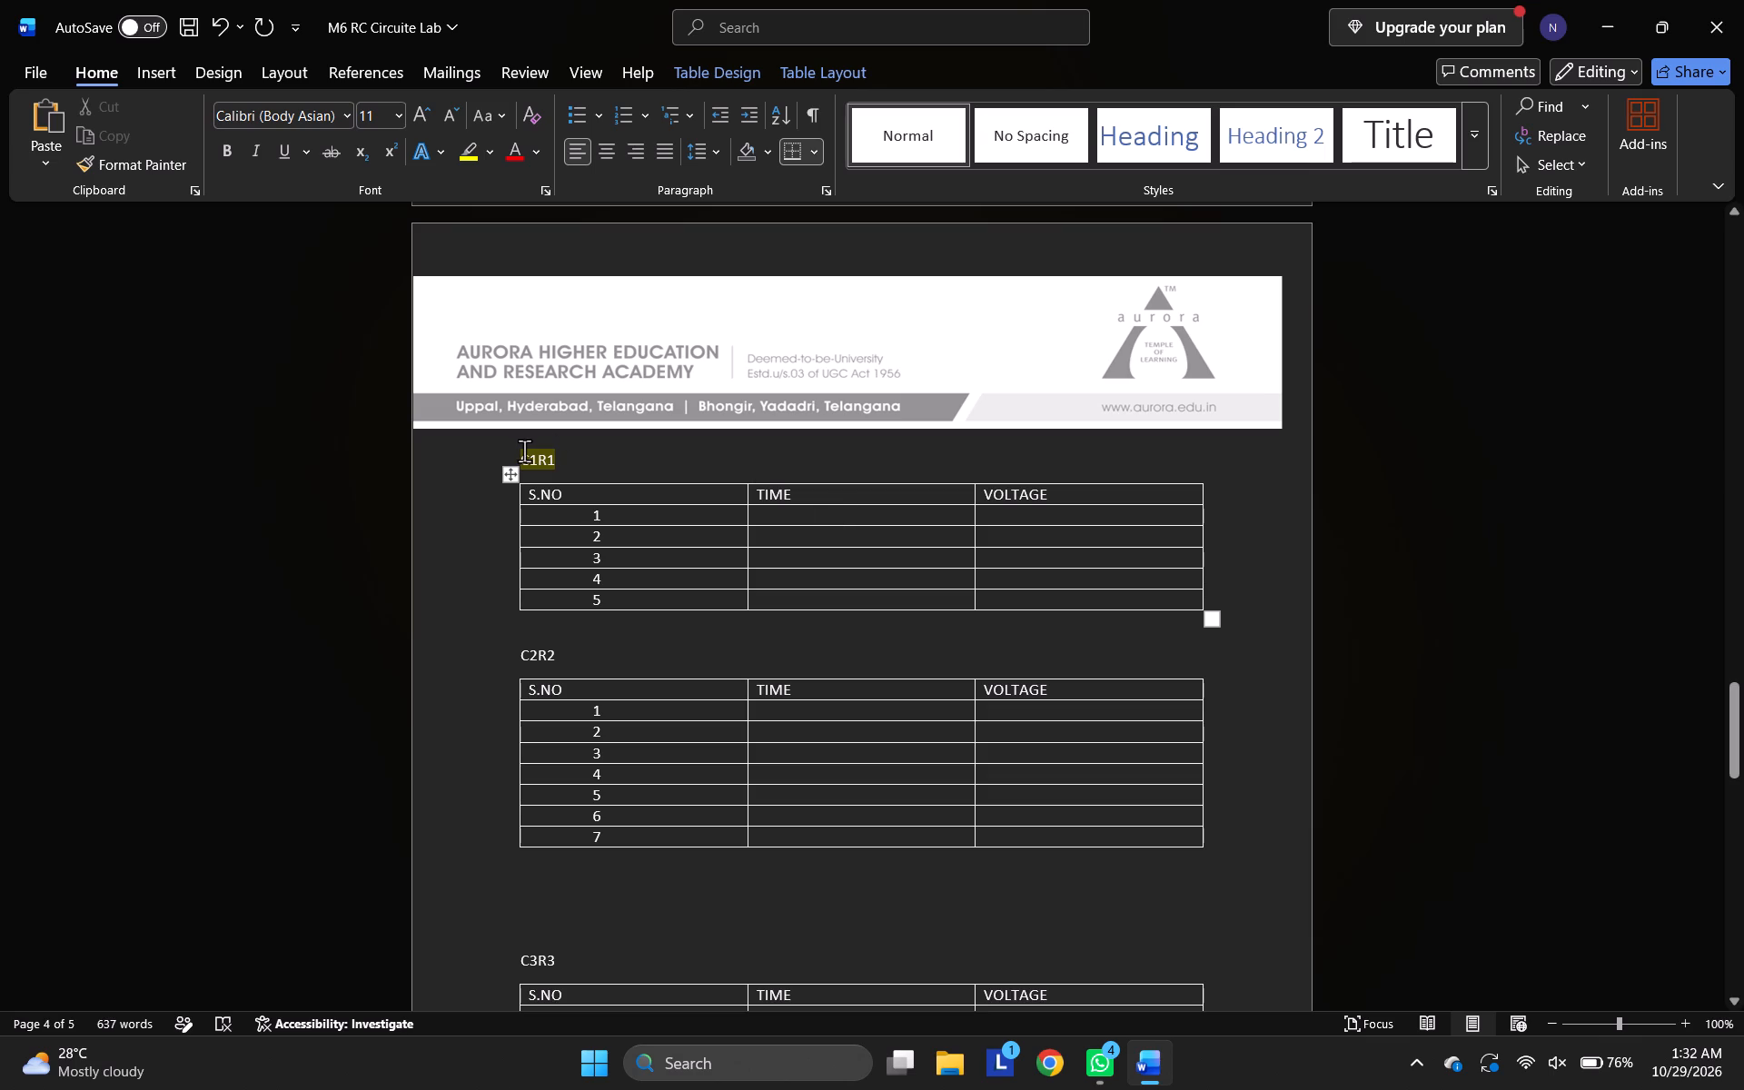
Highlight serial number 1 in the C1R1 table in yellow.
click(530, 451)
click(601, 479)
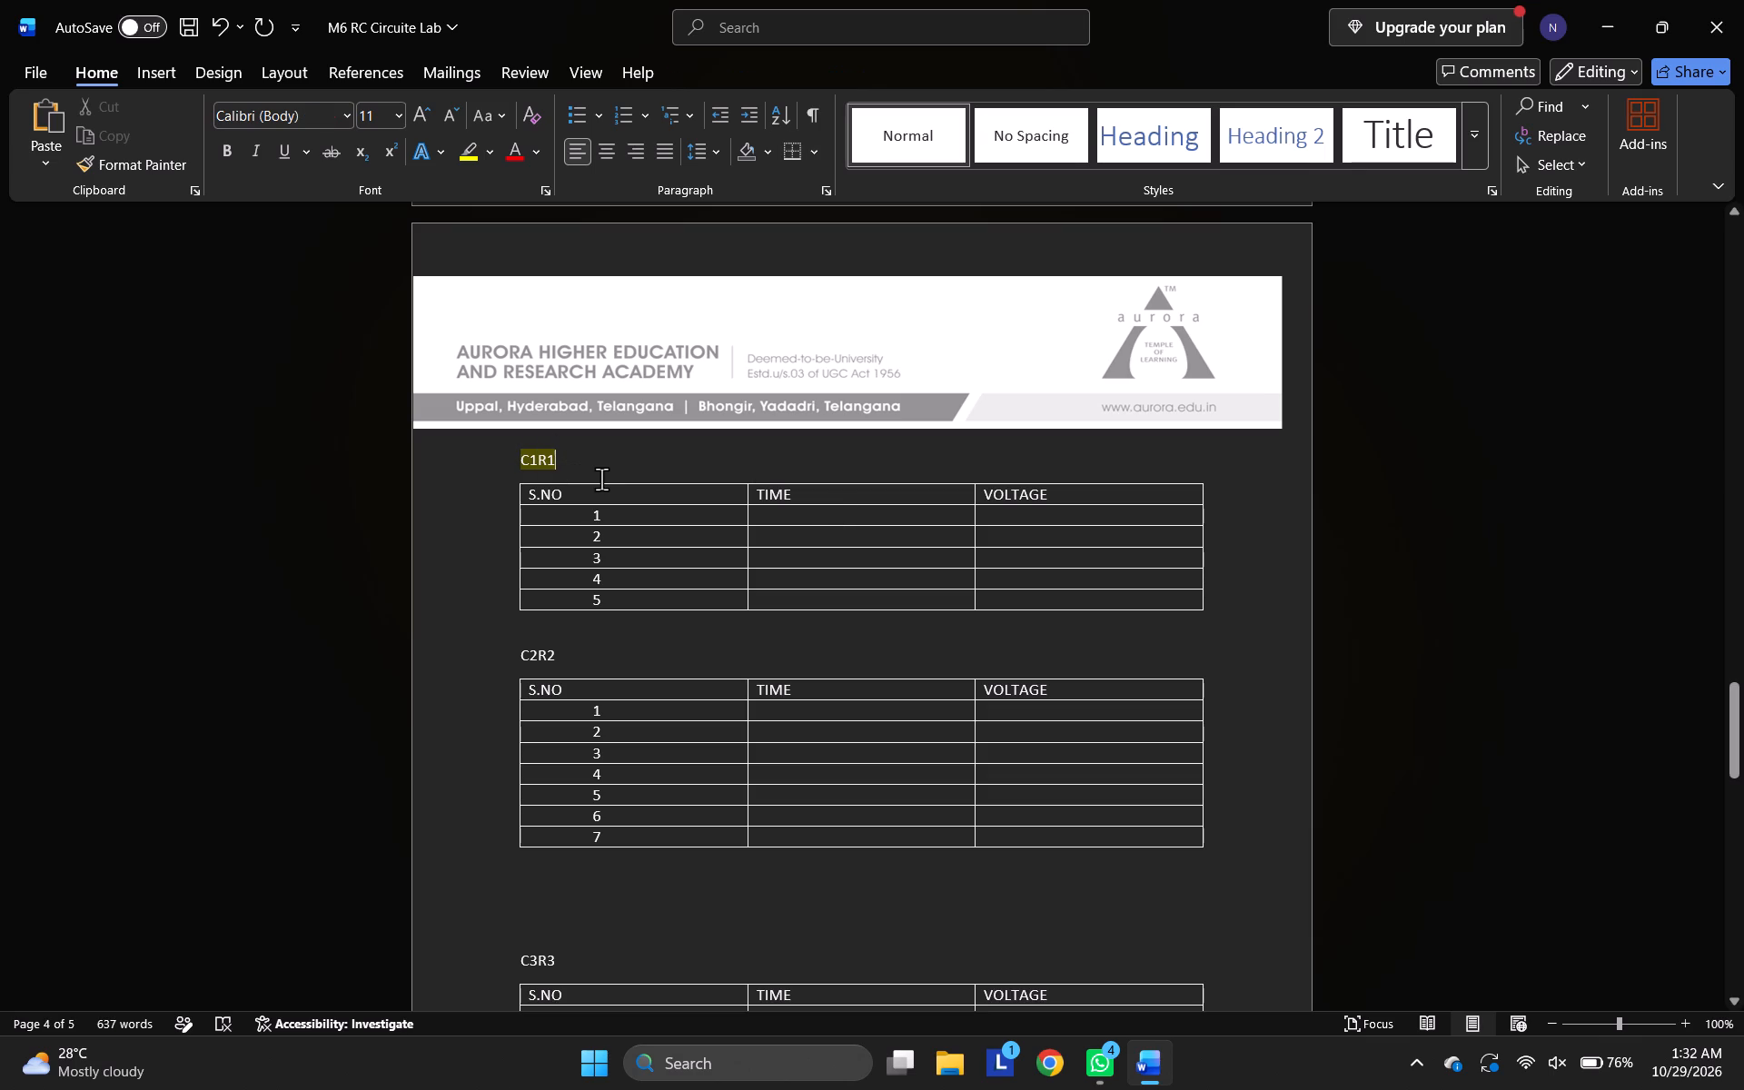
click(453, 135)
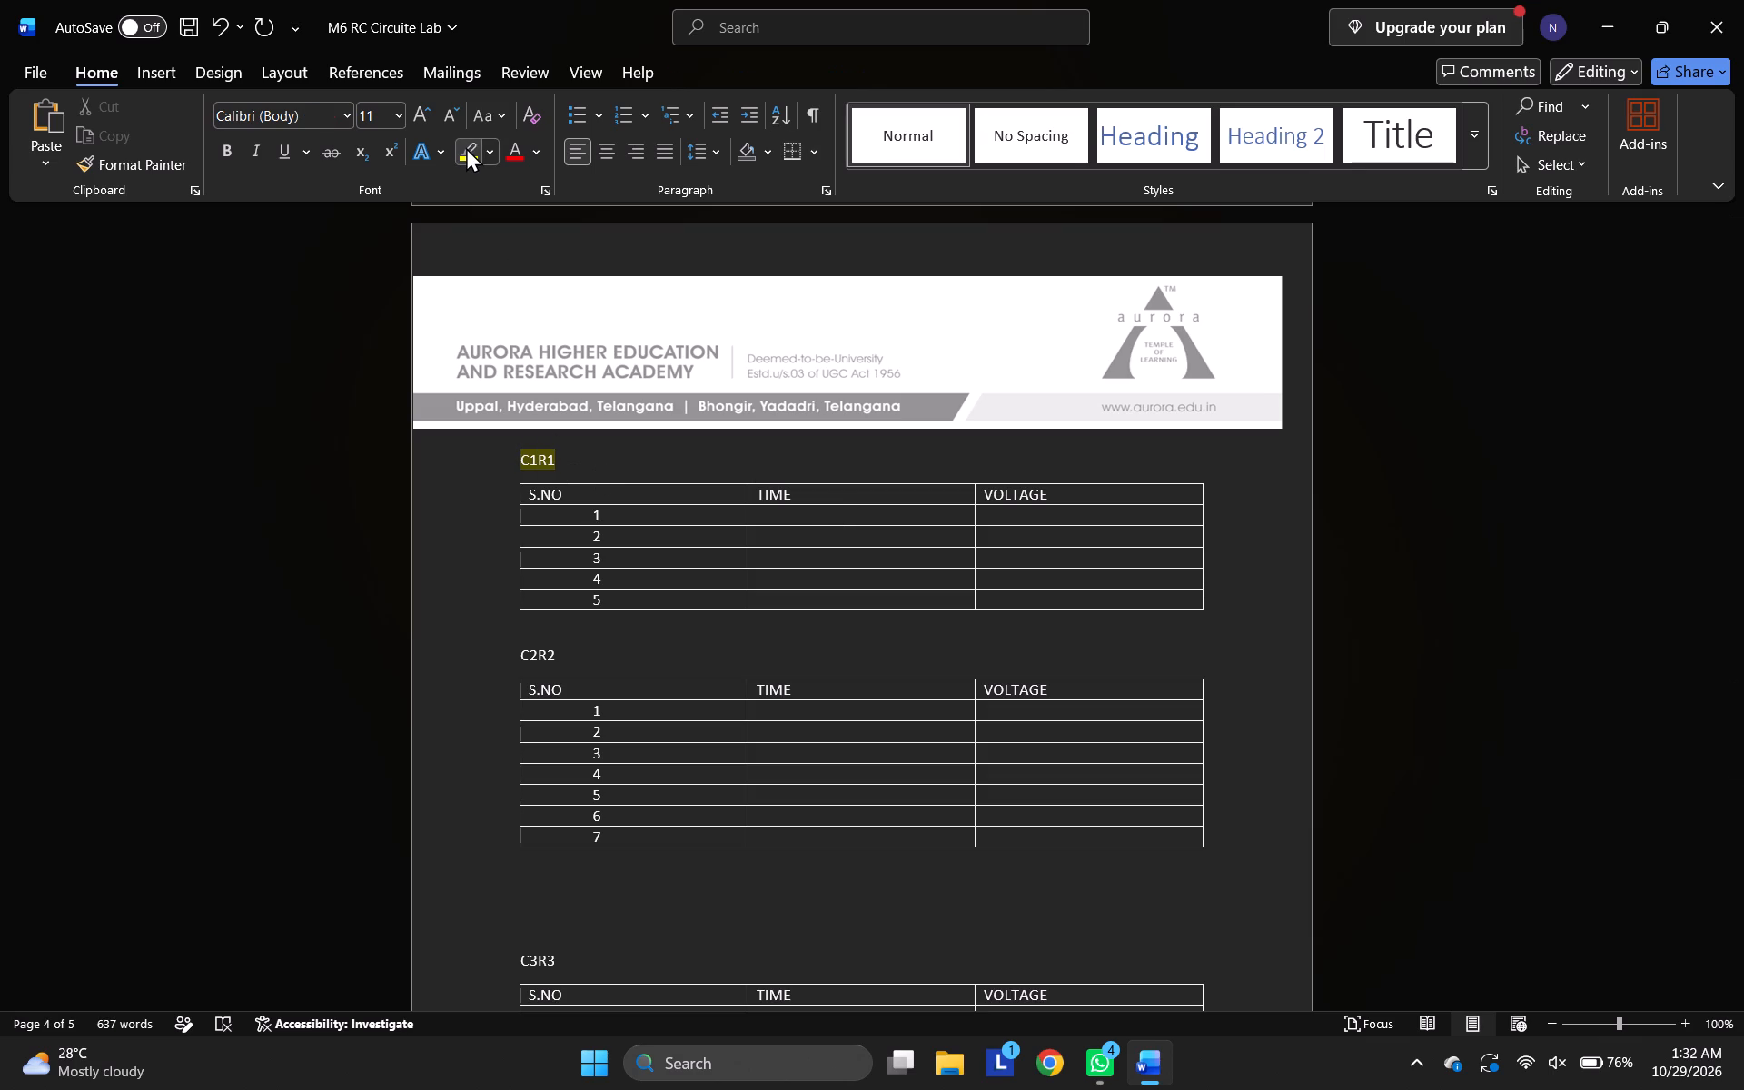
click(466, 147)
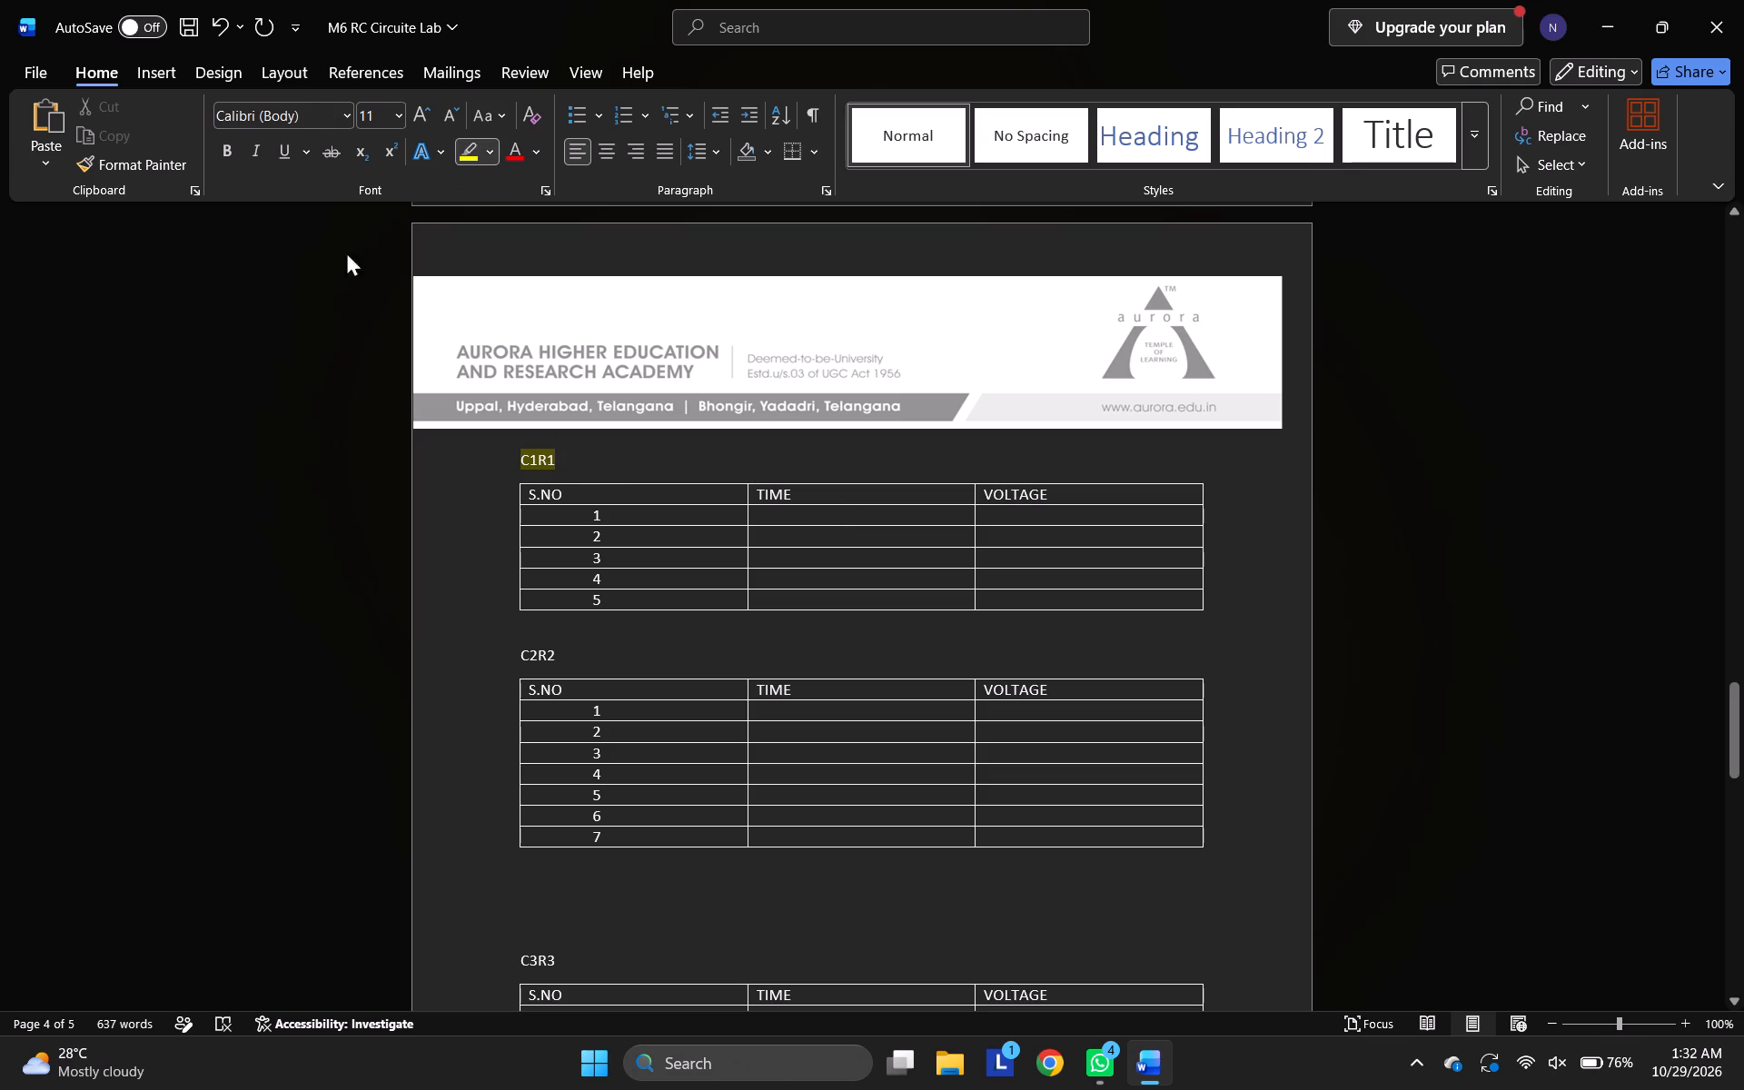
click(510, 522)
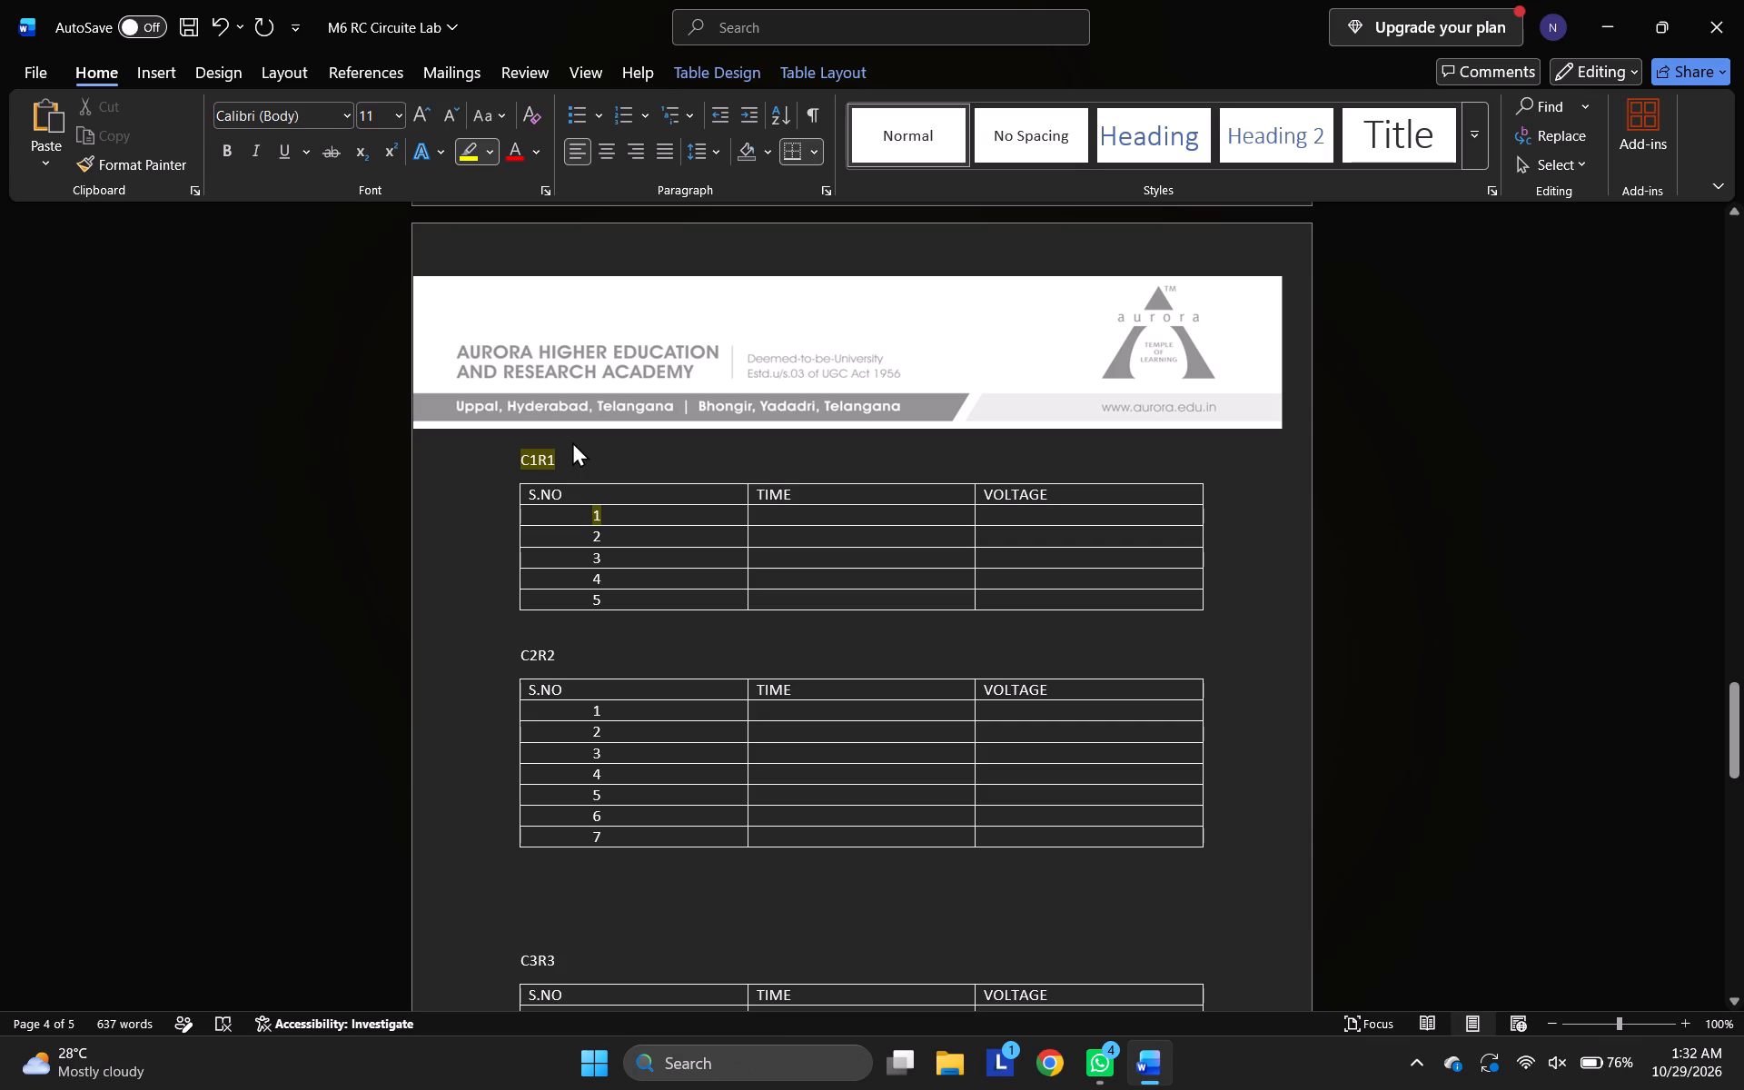
Delete the highlighted C1R1 heading and the blank space above the first readings table.
click(580, 445)
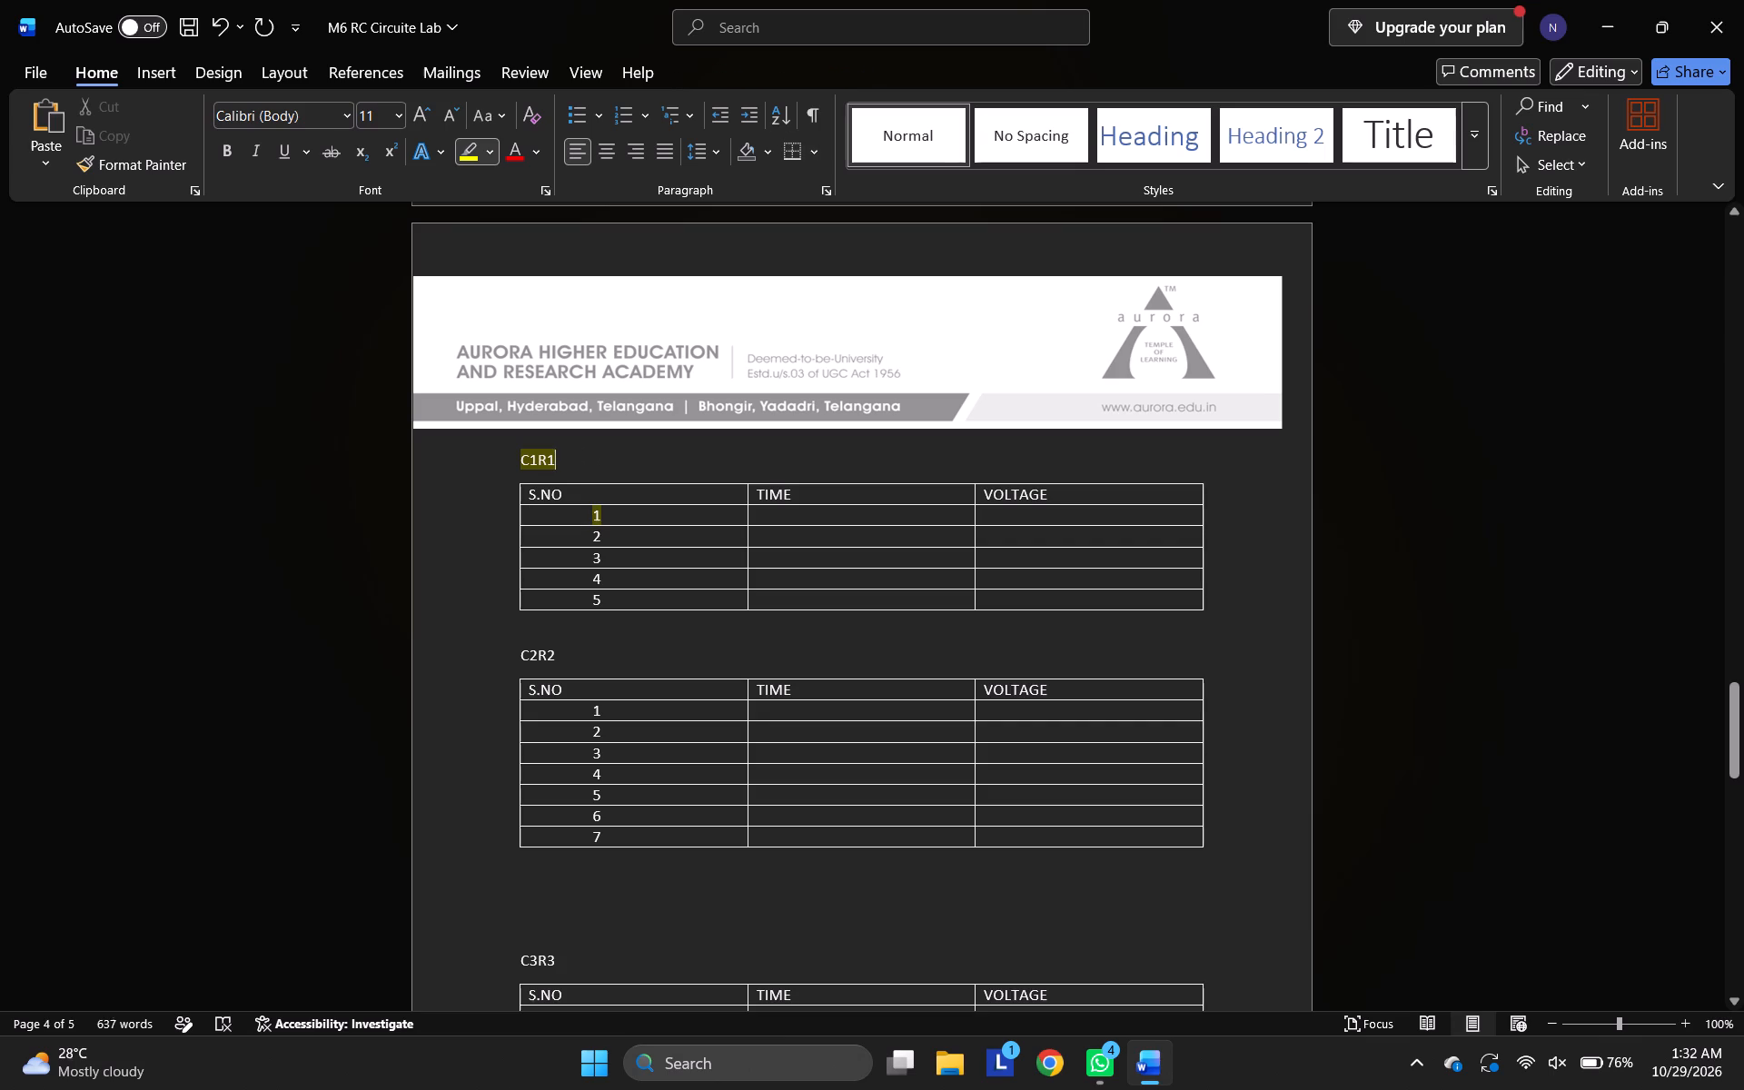
key(BackSpace)
key(BackSpace)
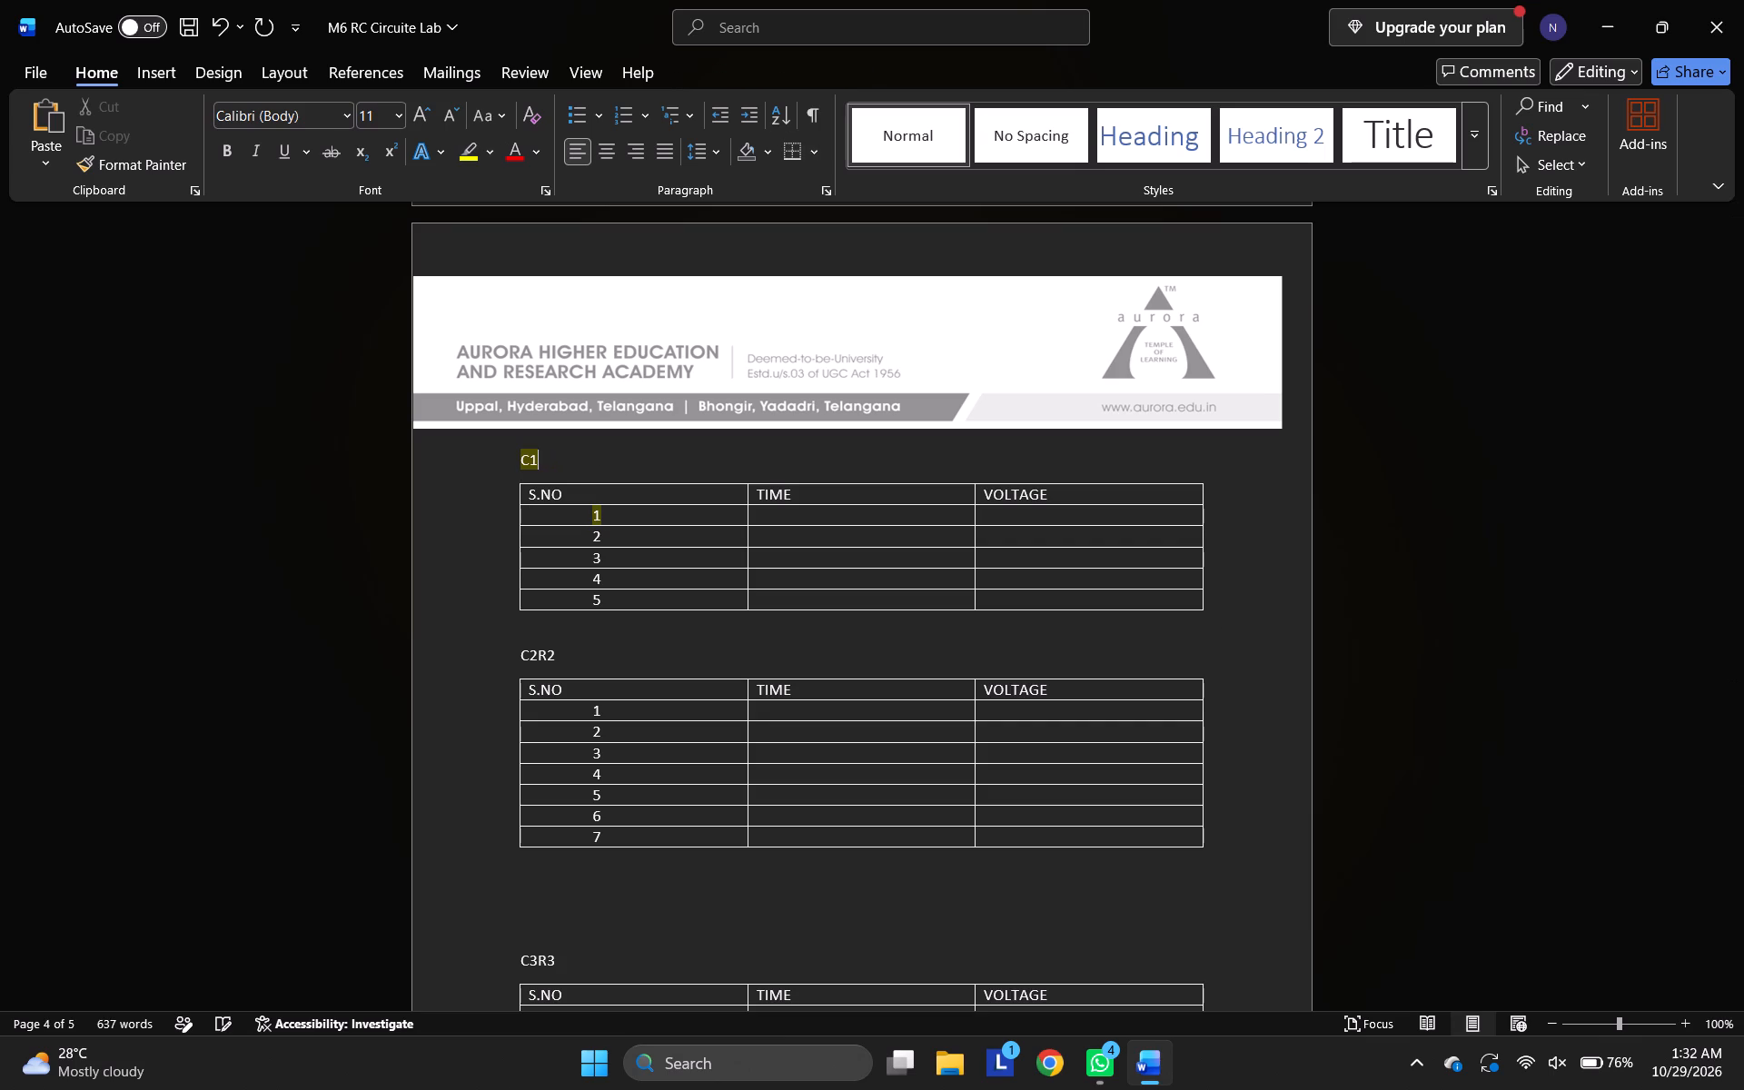
key(BackSpace)
key(BackSpace)
key(BackSpace)
key(BackSpace)
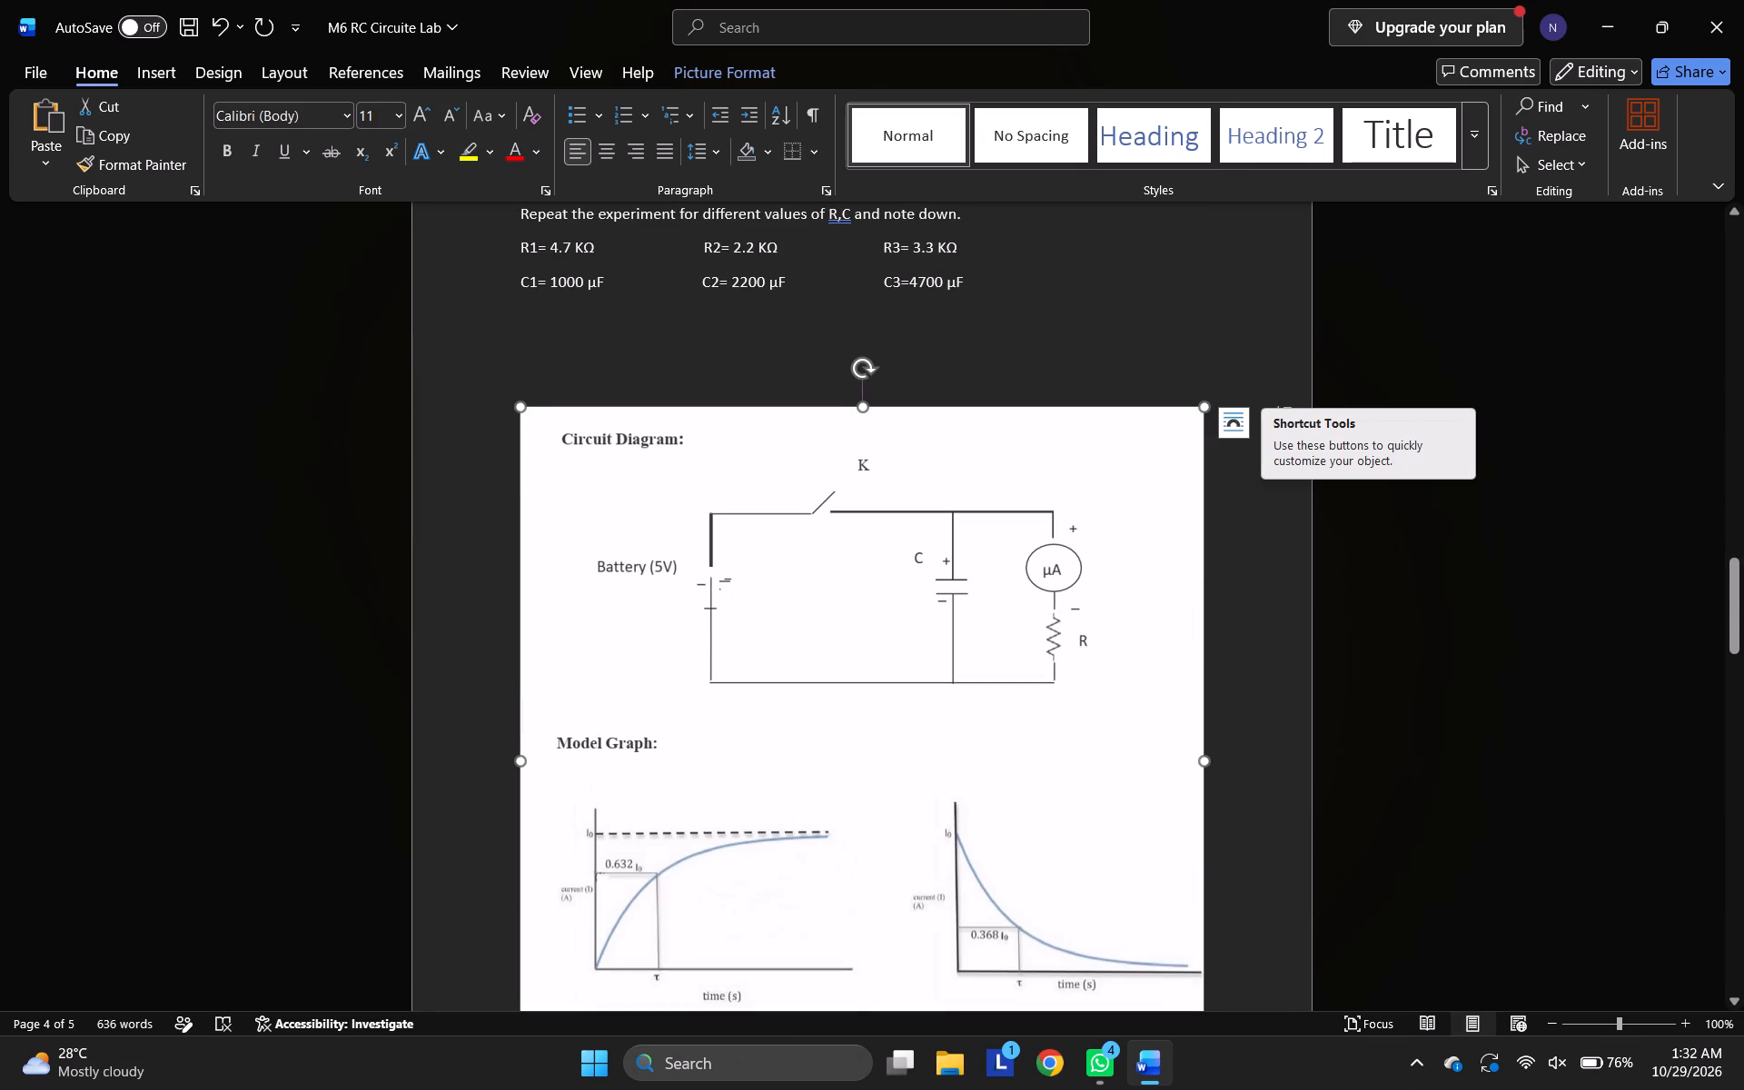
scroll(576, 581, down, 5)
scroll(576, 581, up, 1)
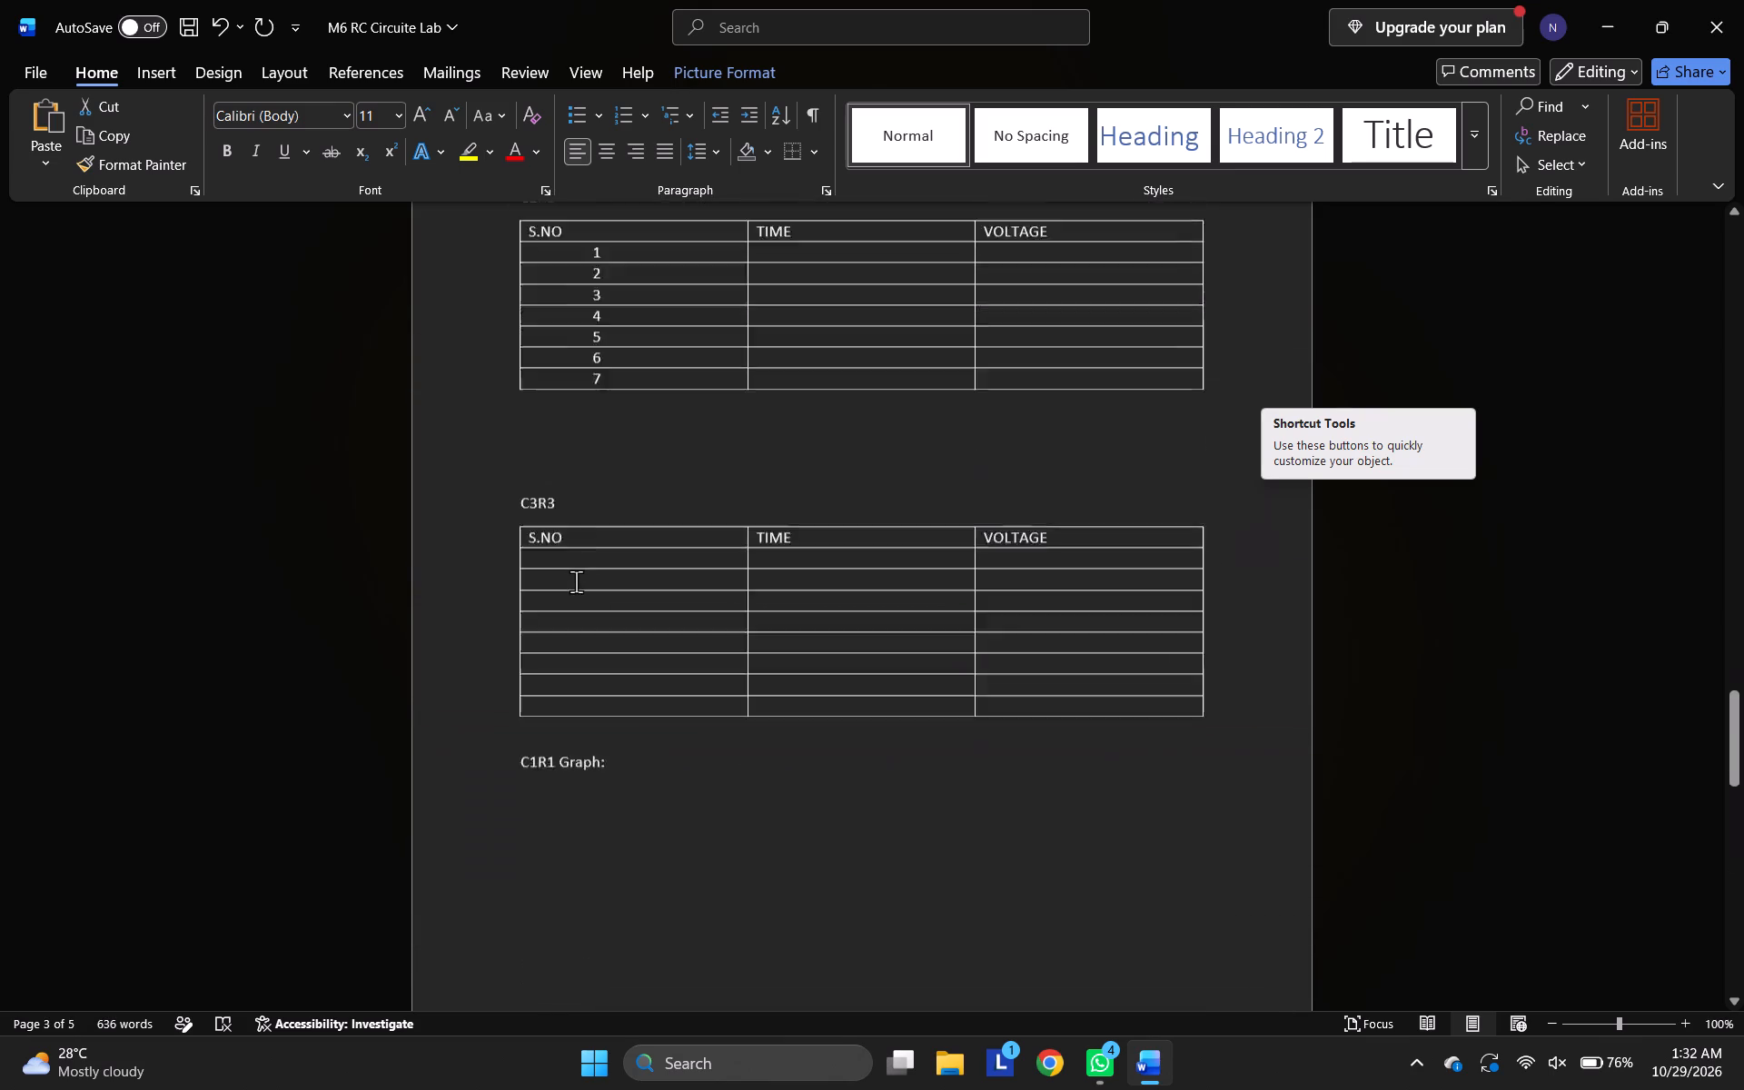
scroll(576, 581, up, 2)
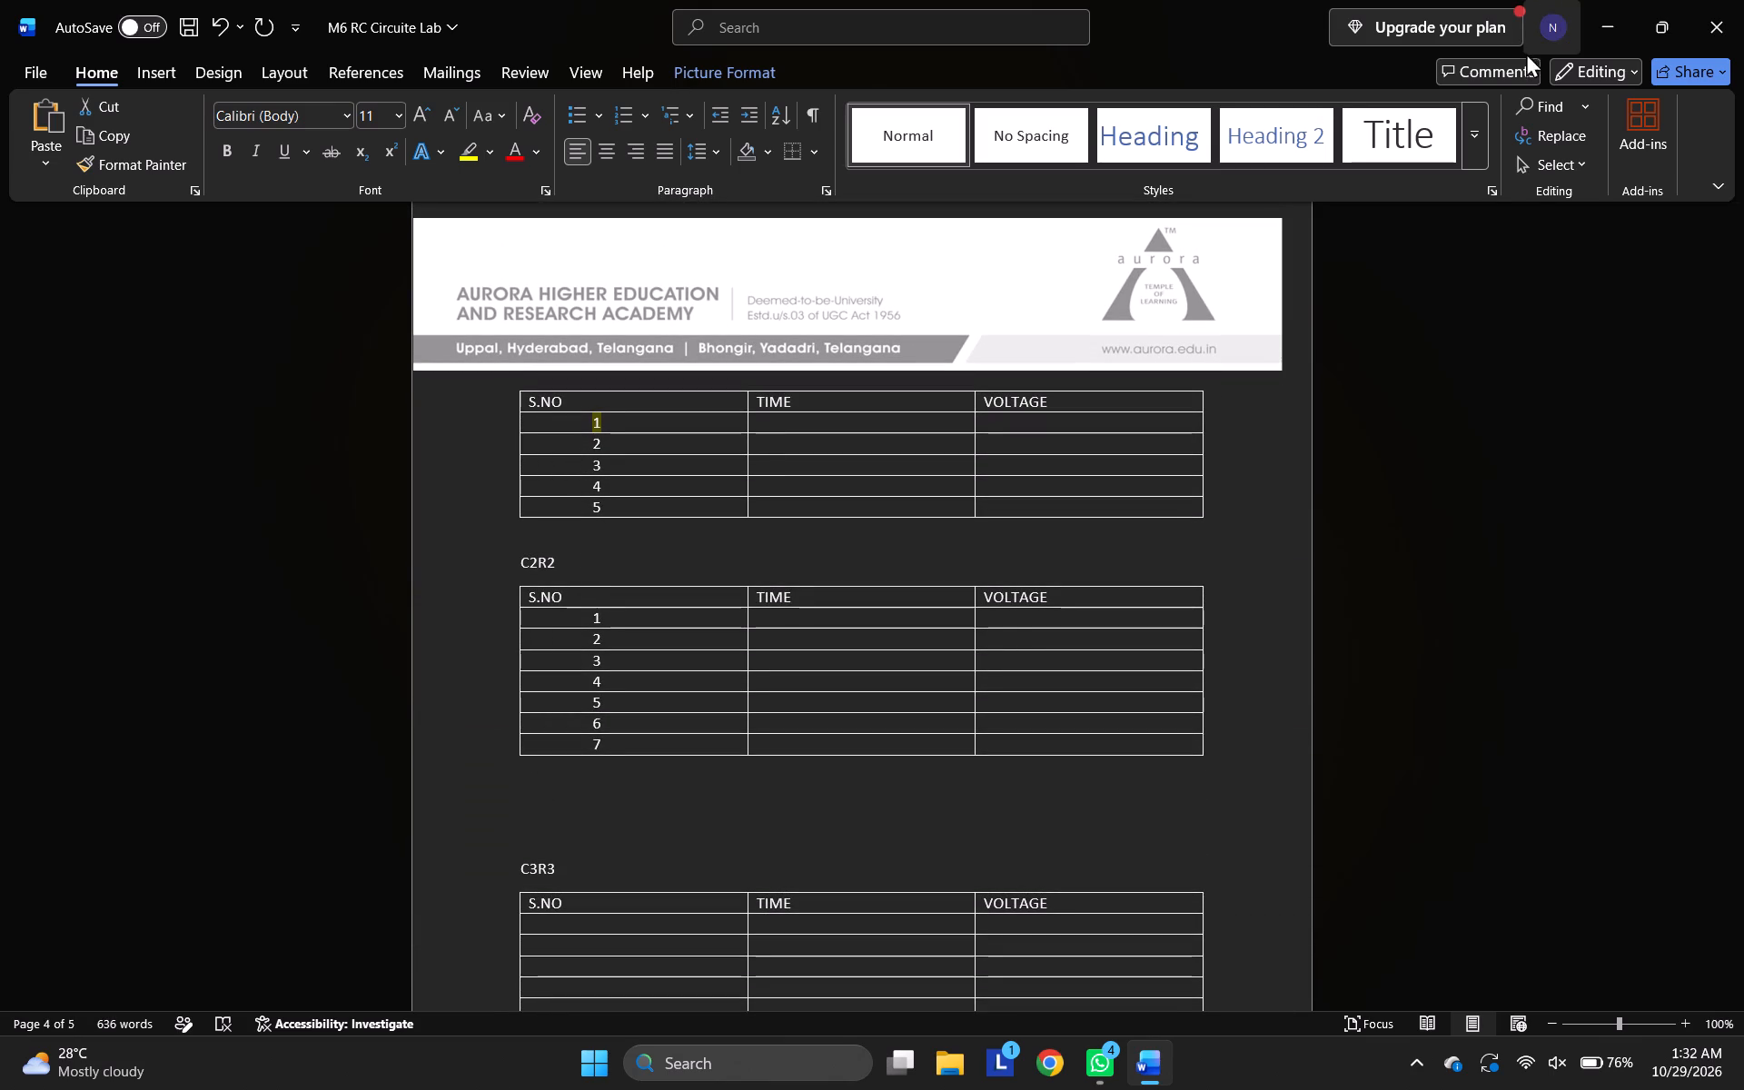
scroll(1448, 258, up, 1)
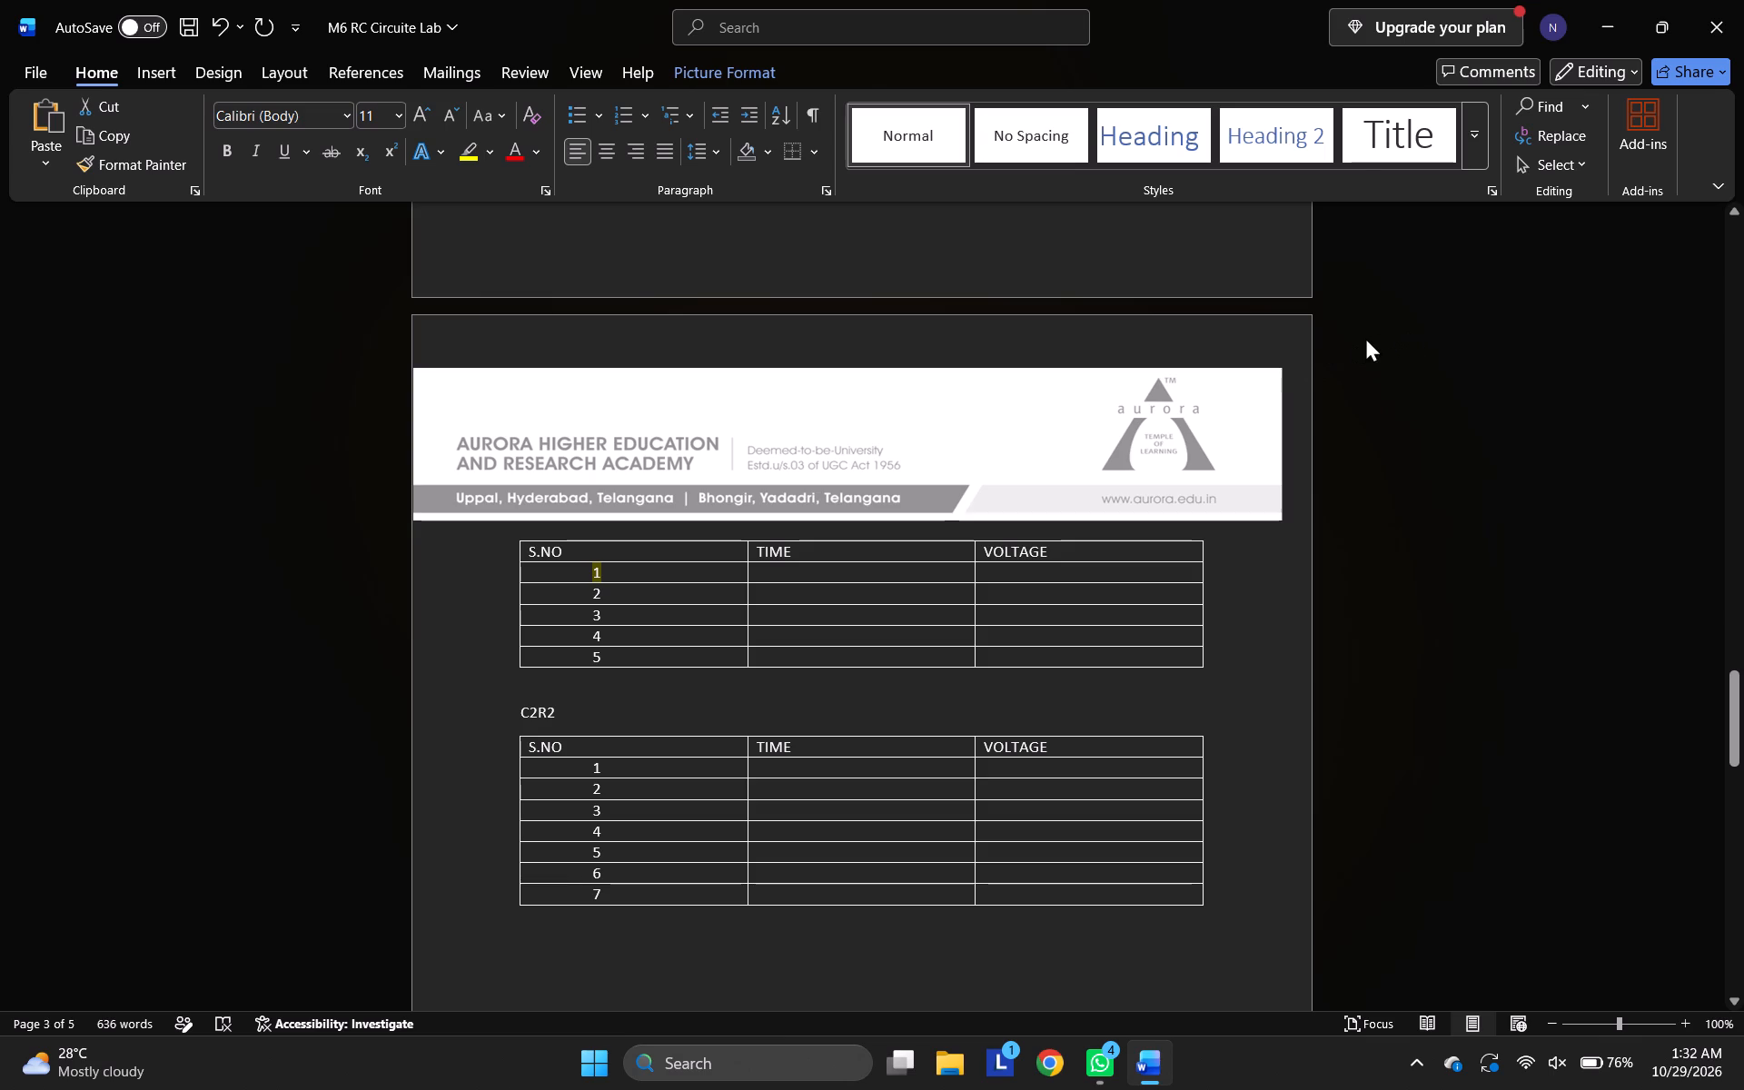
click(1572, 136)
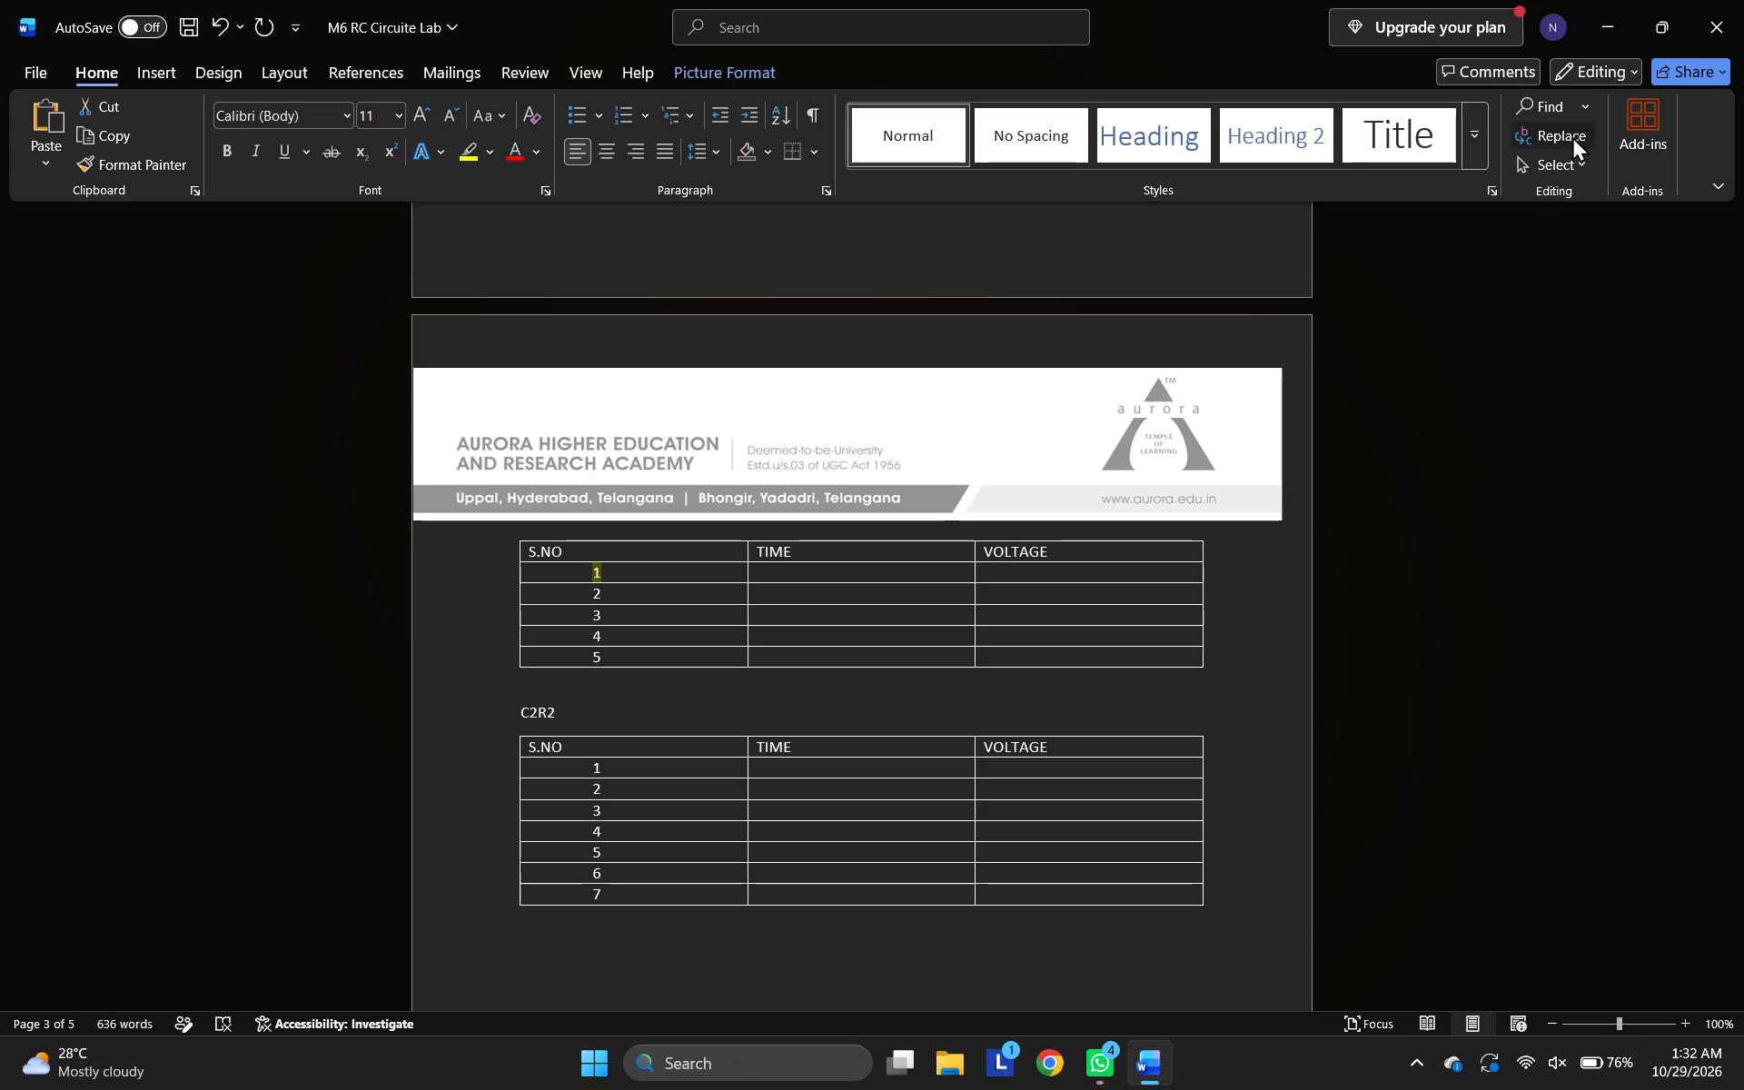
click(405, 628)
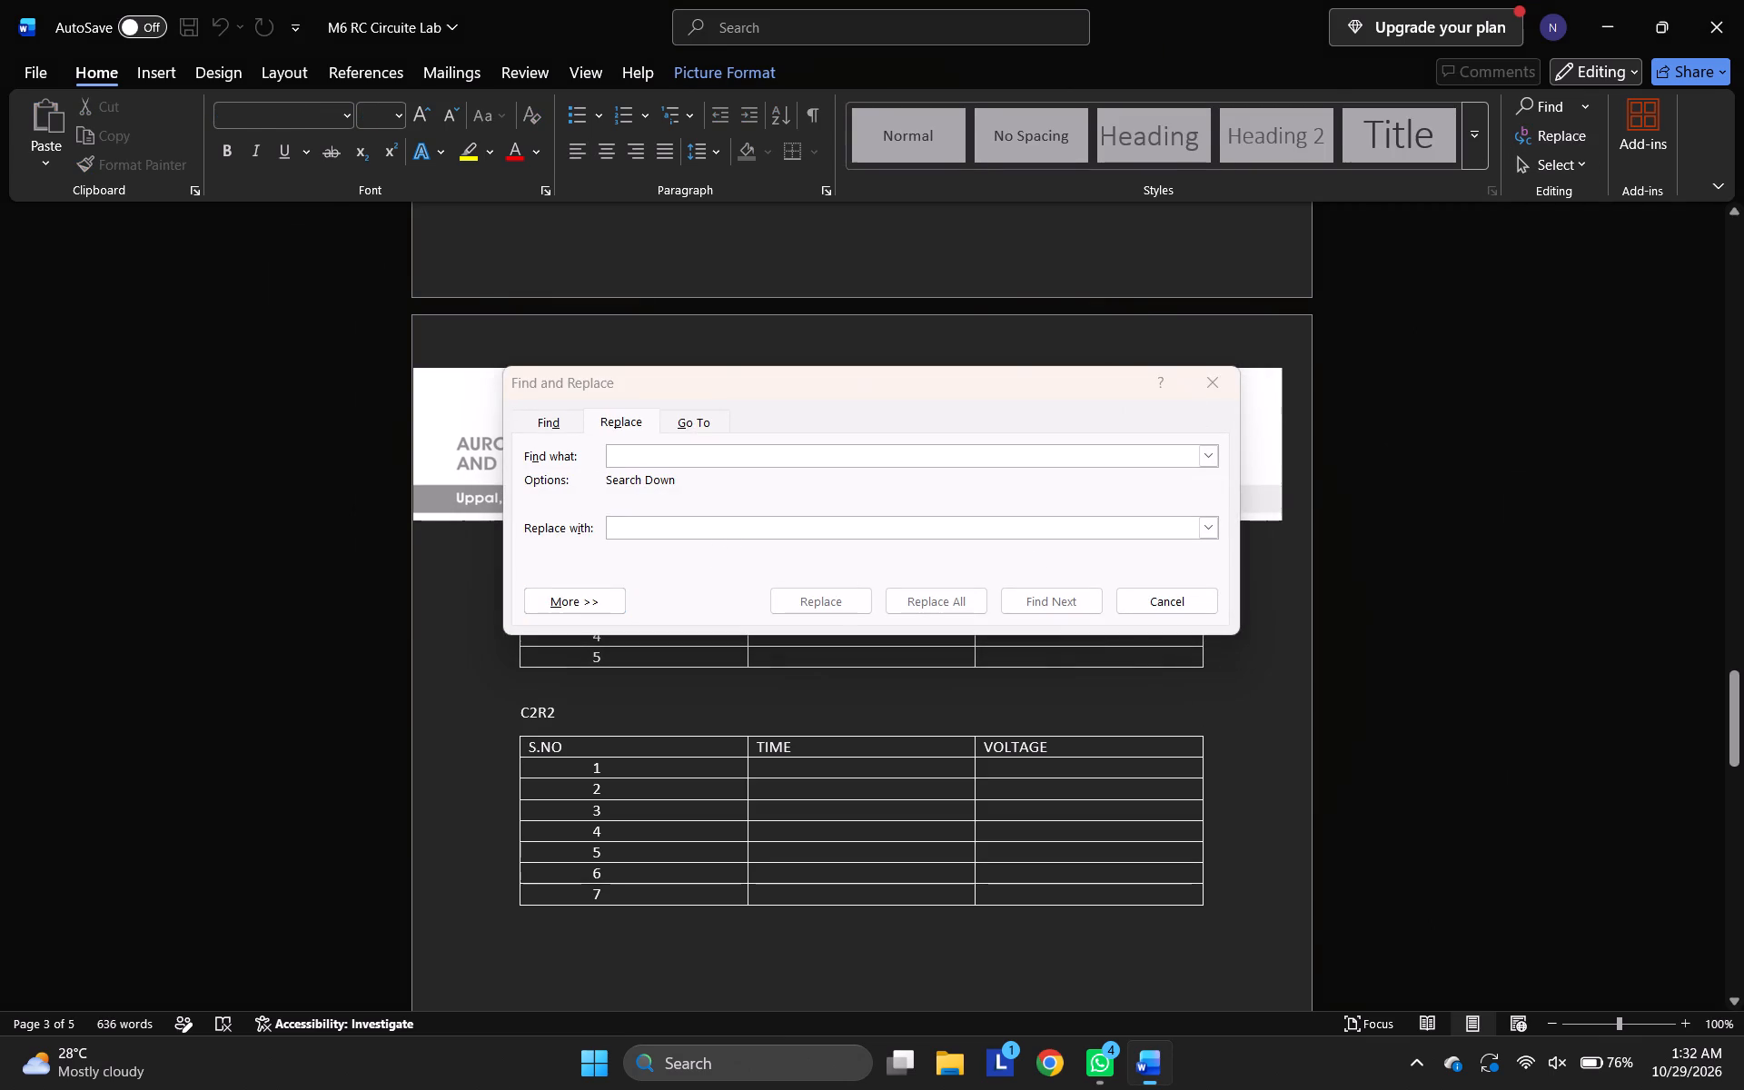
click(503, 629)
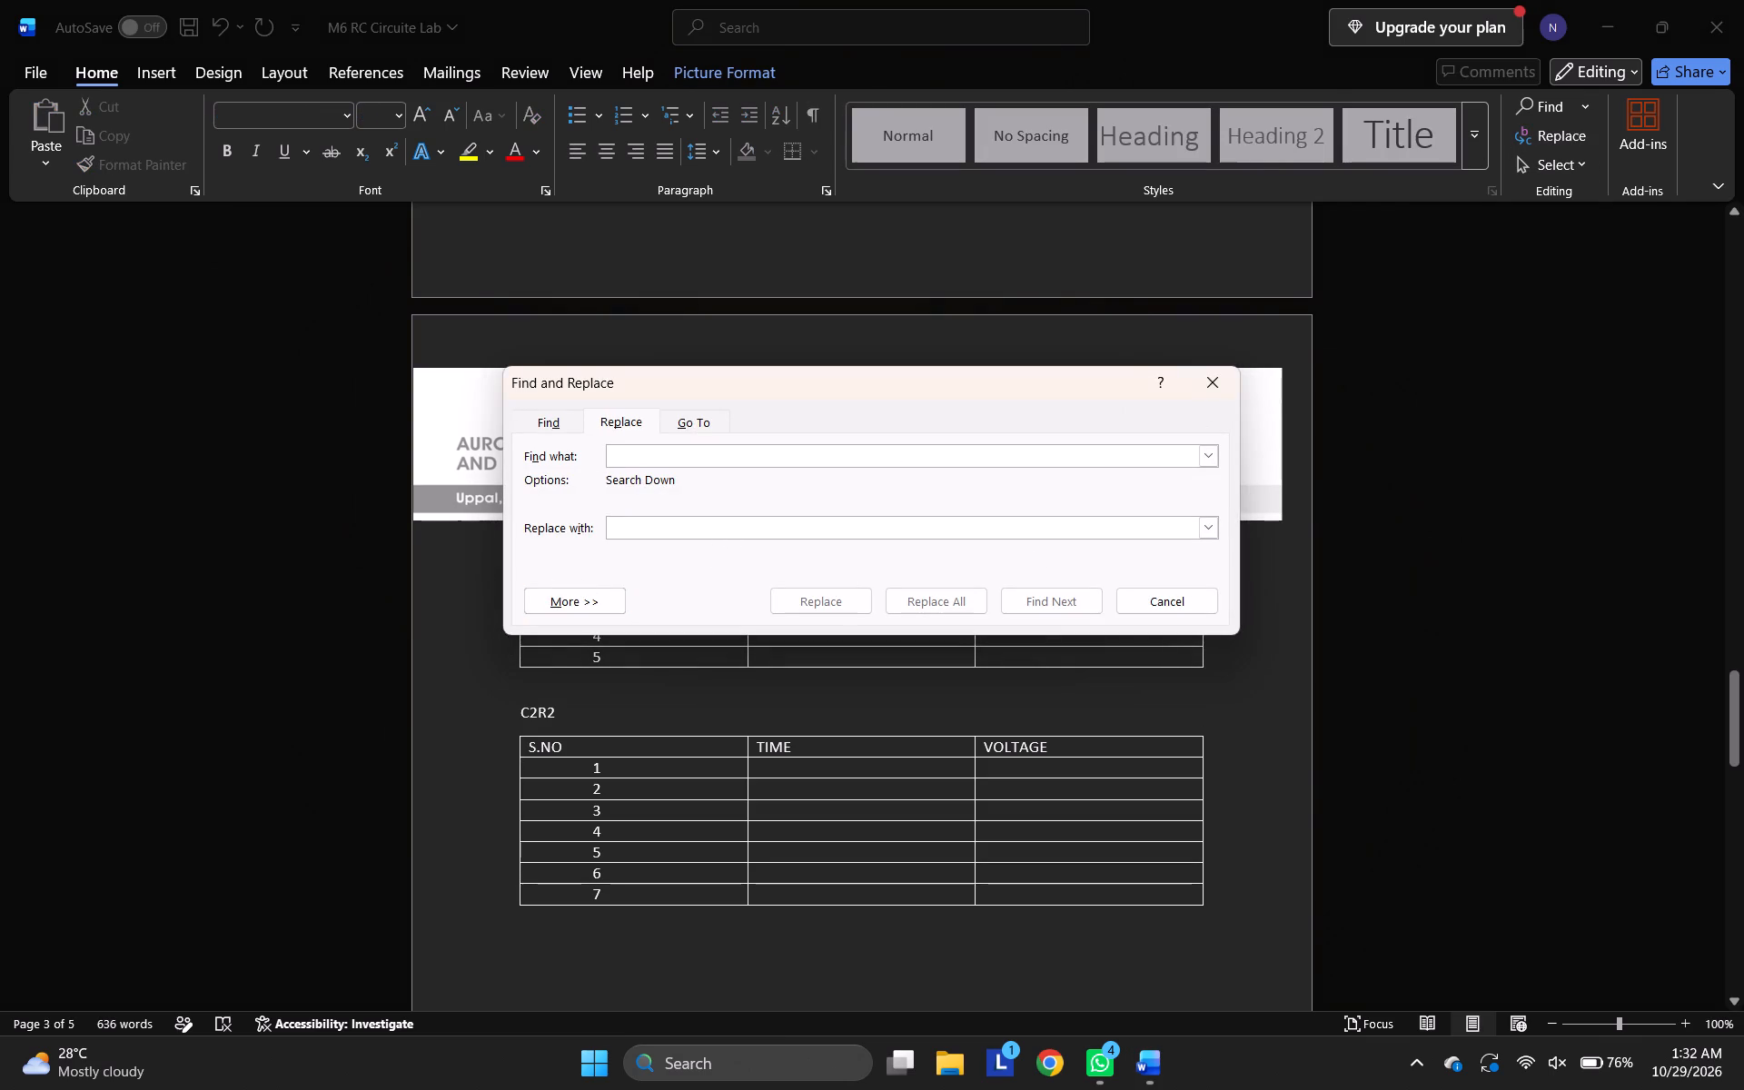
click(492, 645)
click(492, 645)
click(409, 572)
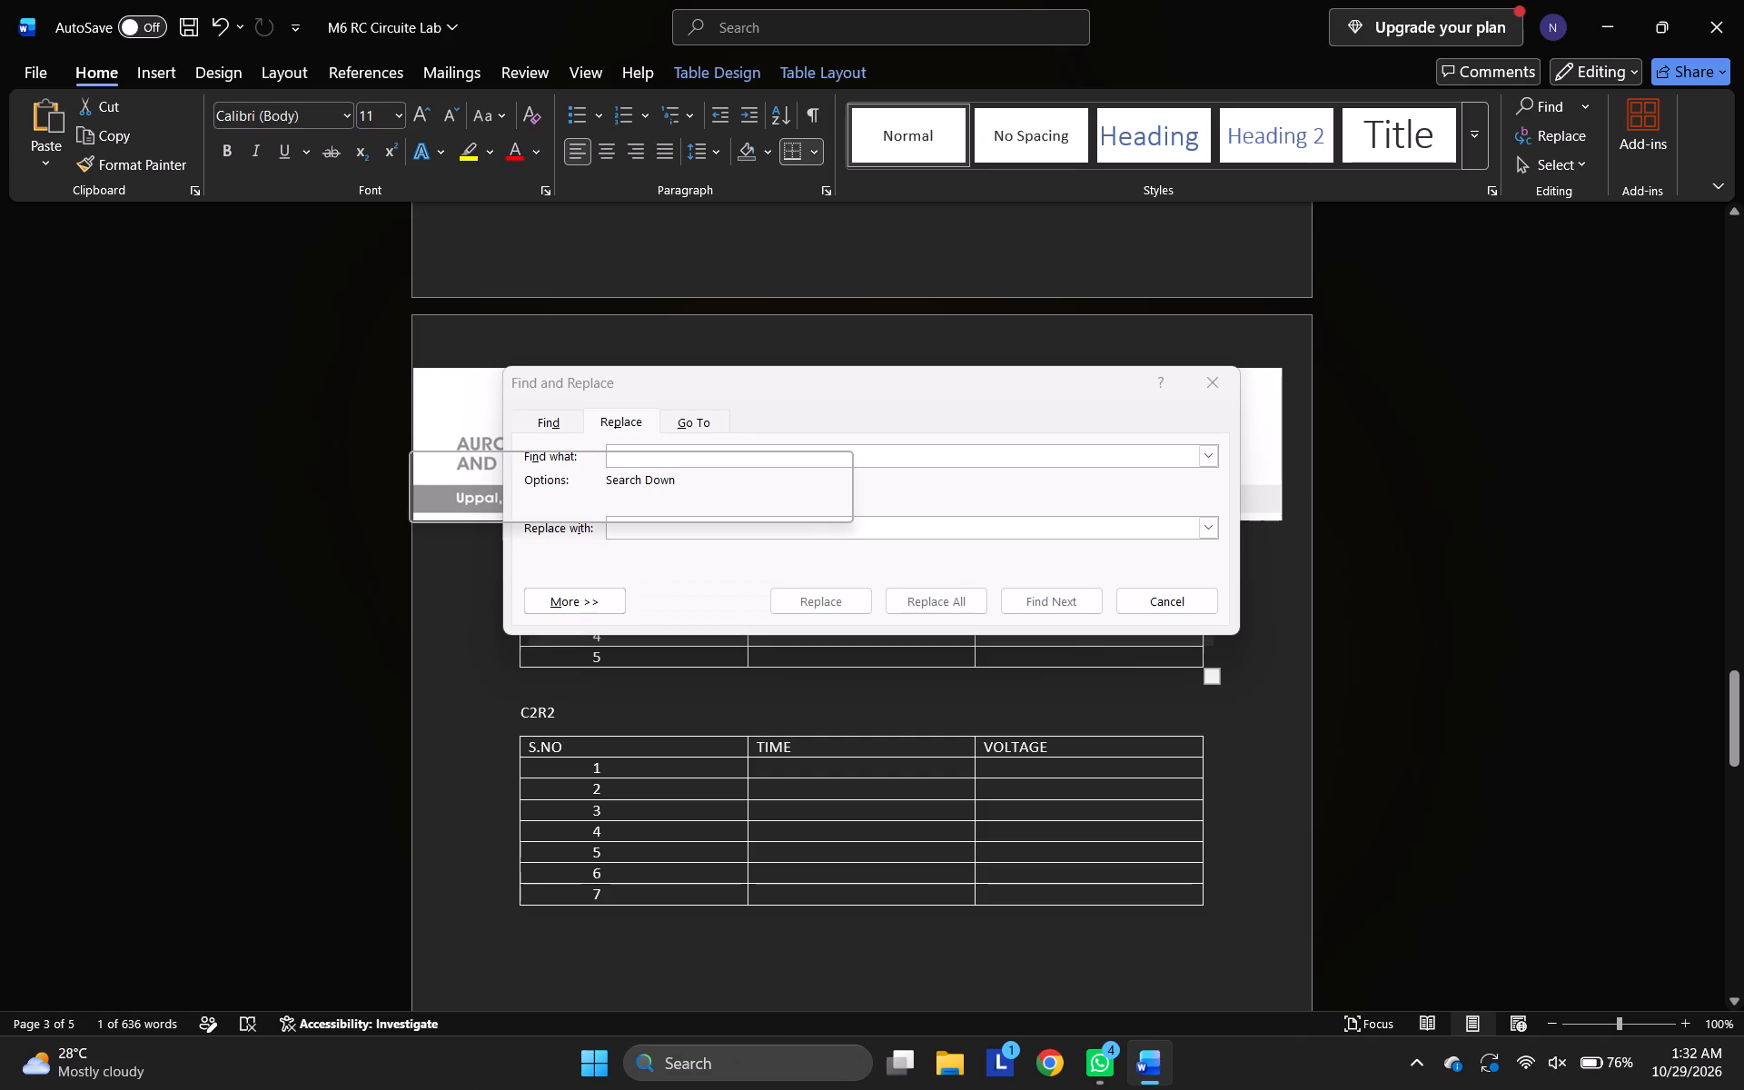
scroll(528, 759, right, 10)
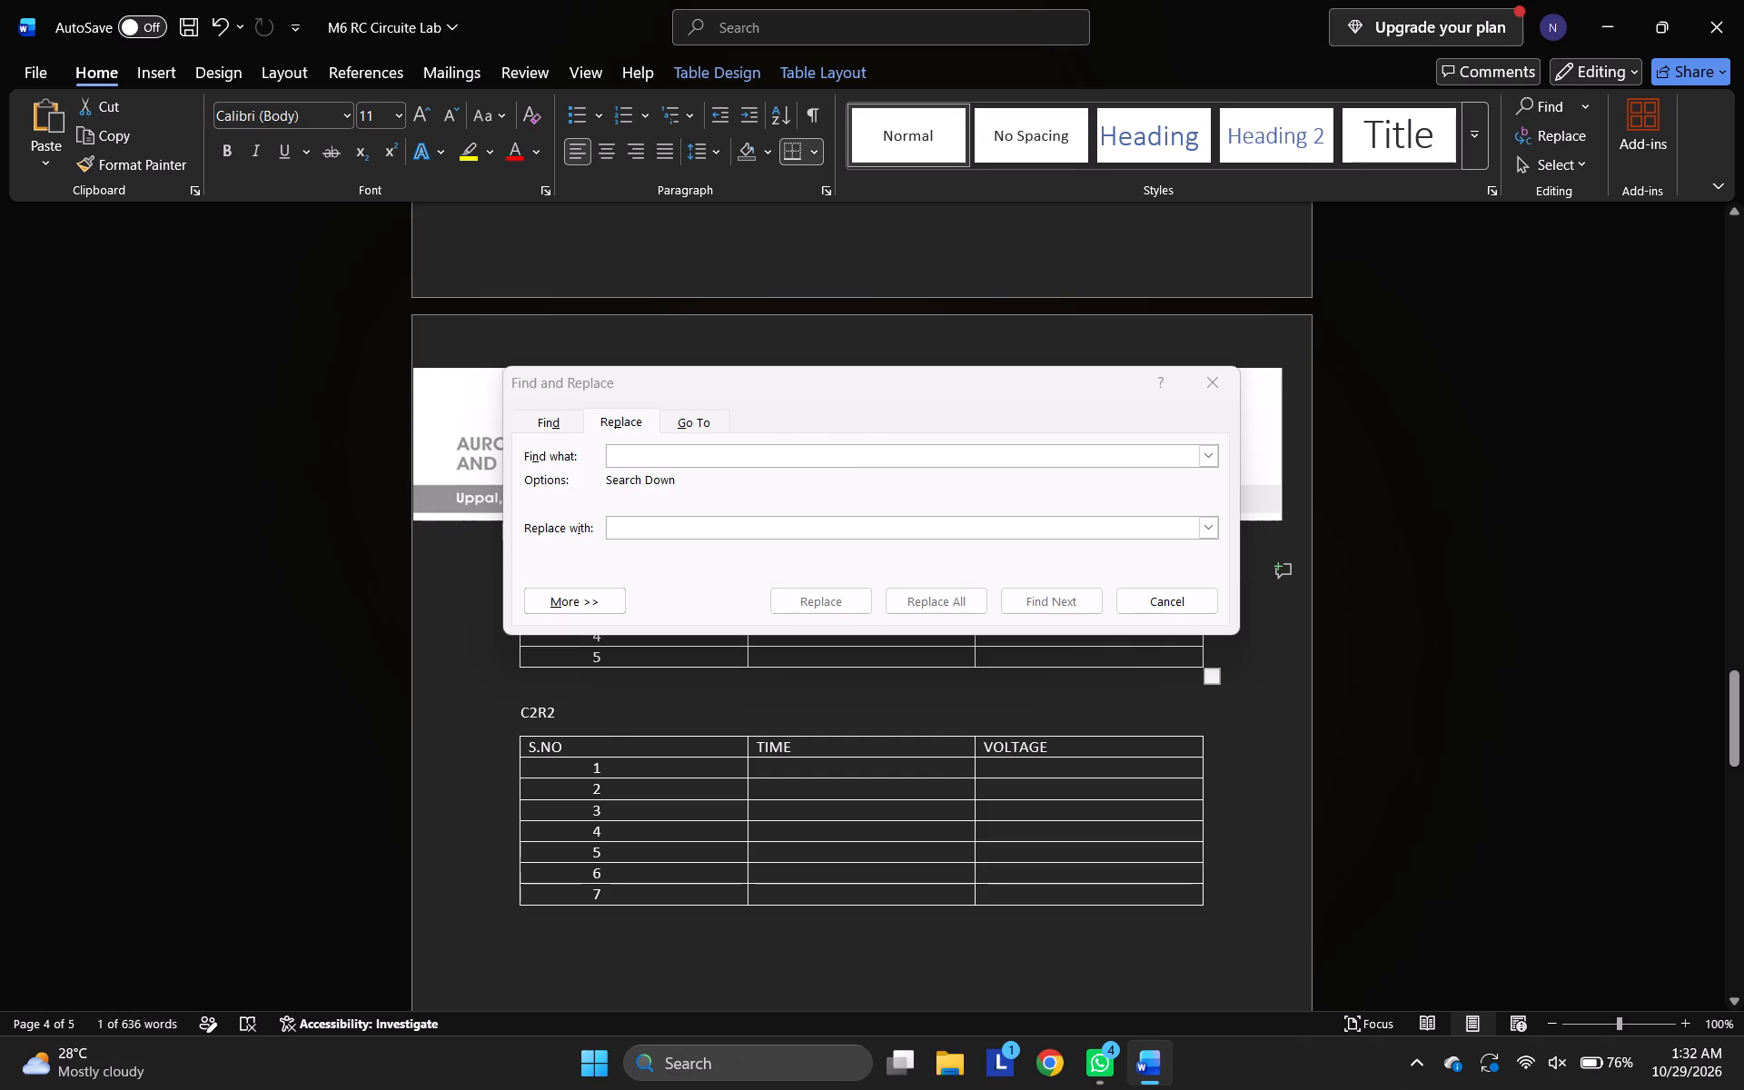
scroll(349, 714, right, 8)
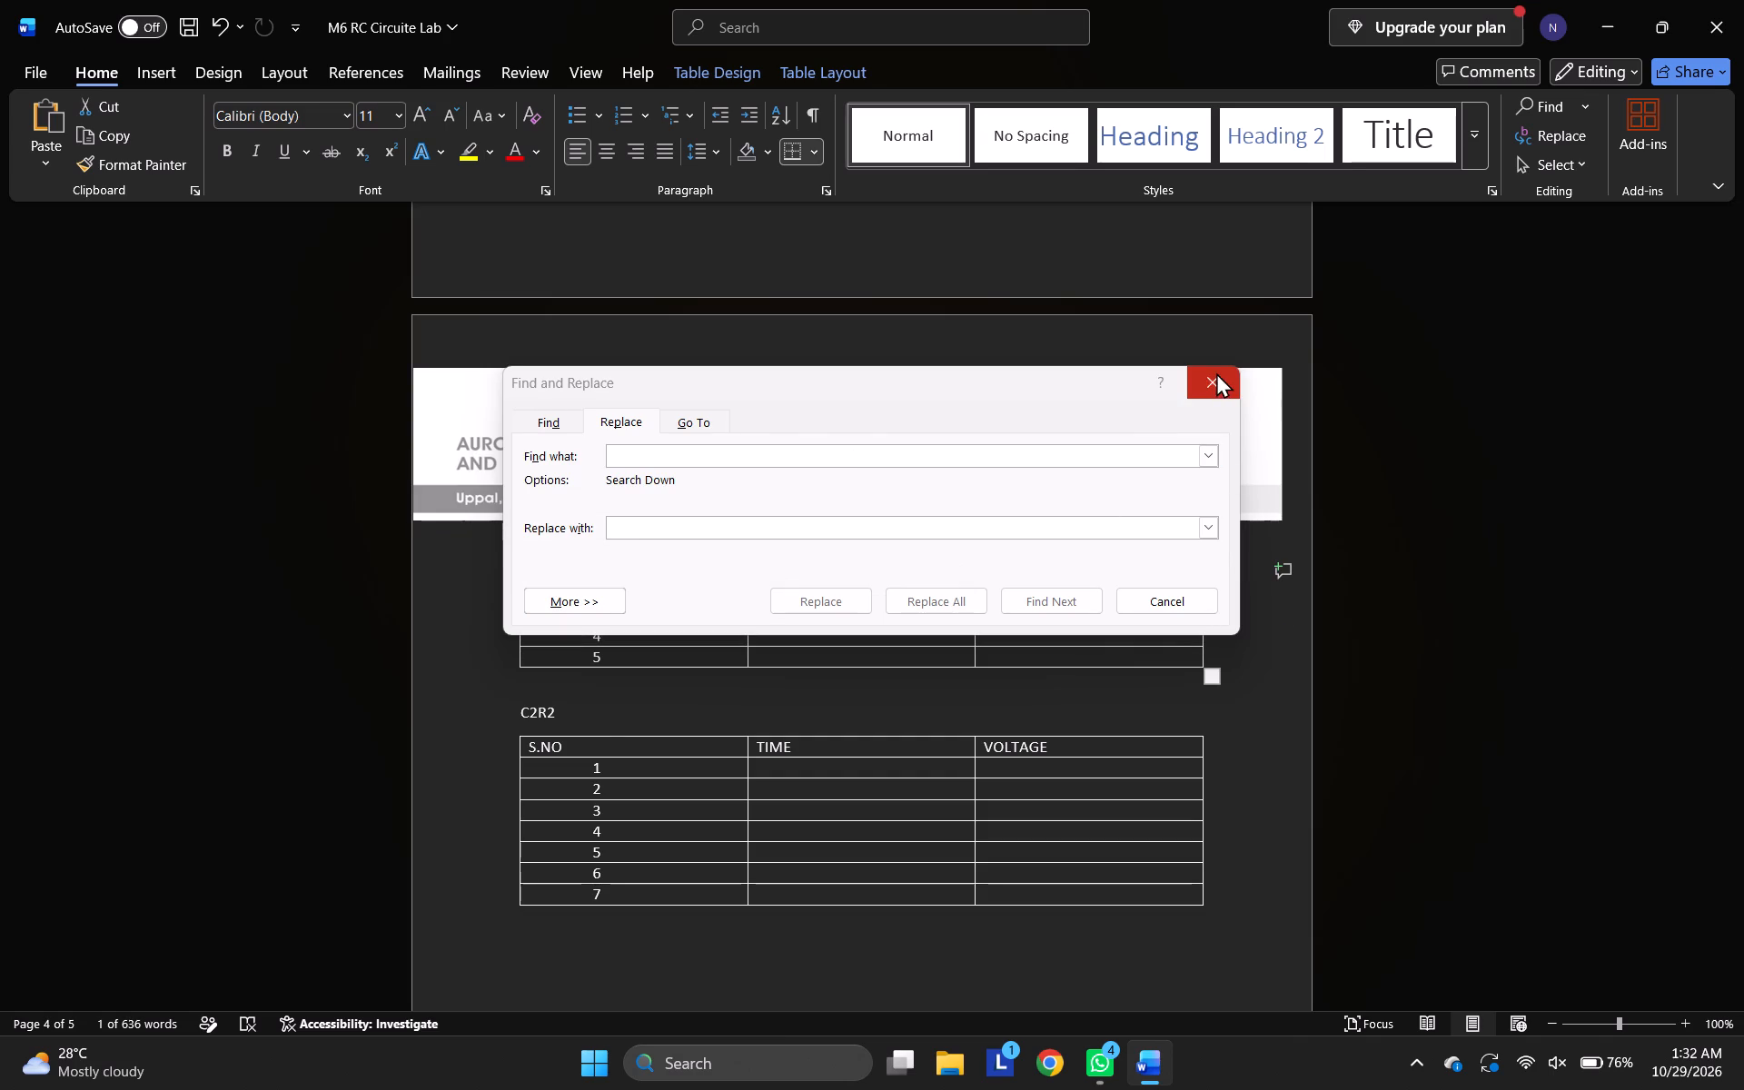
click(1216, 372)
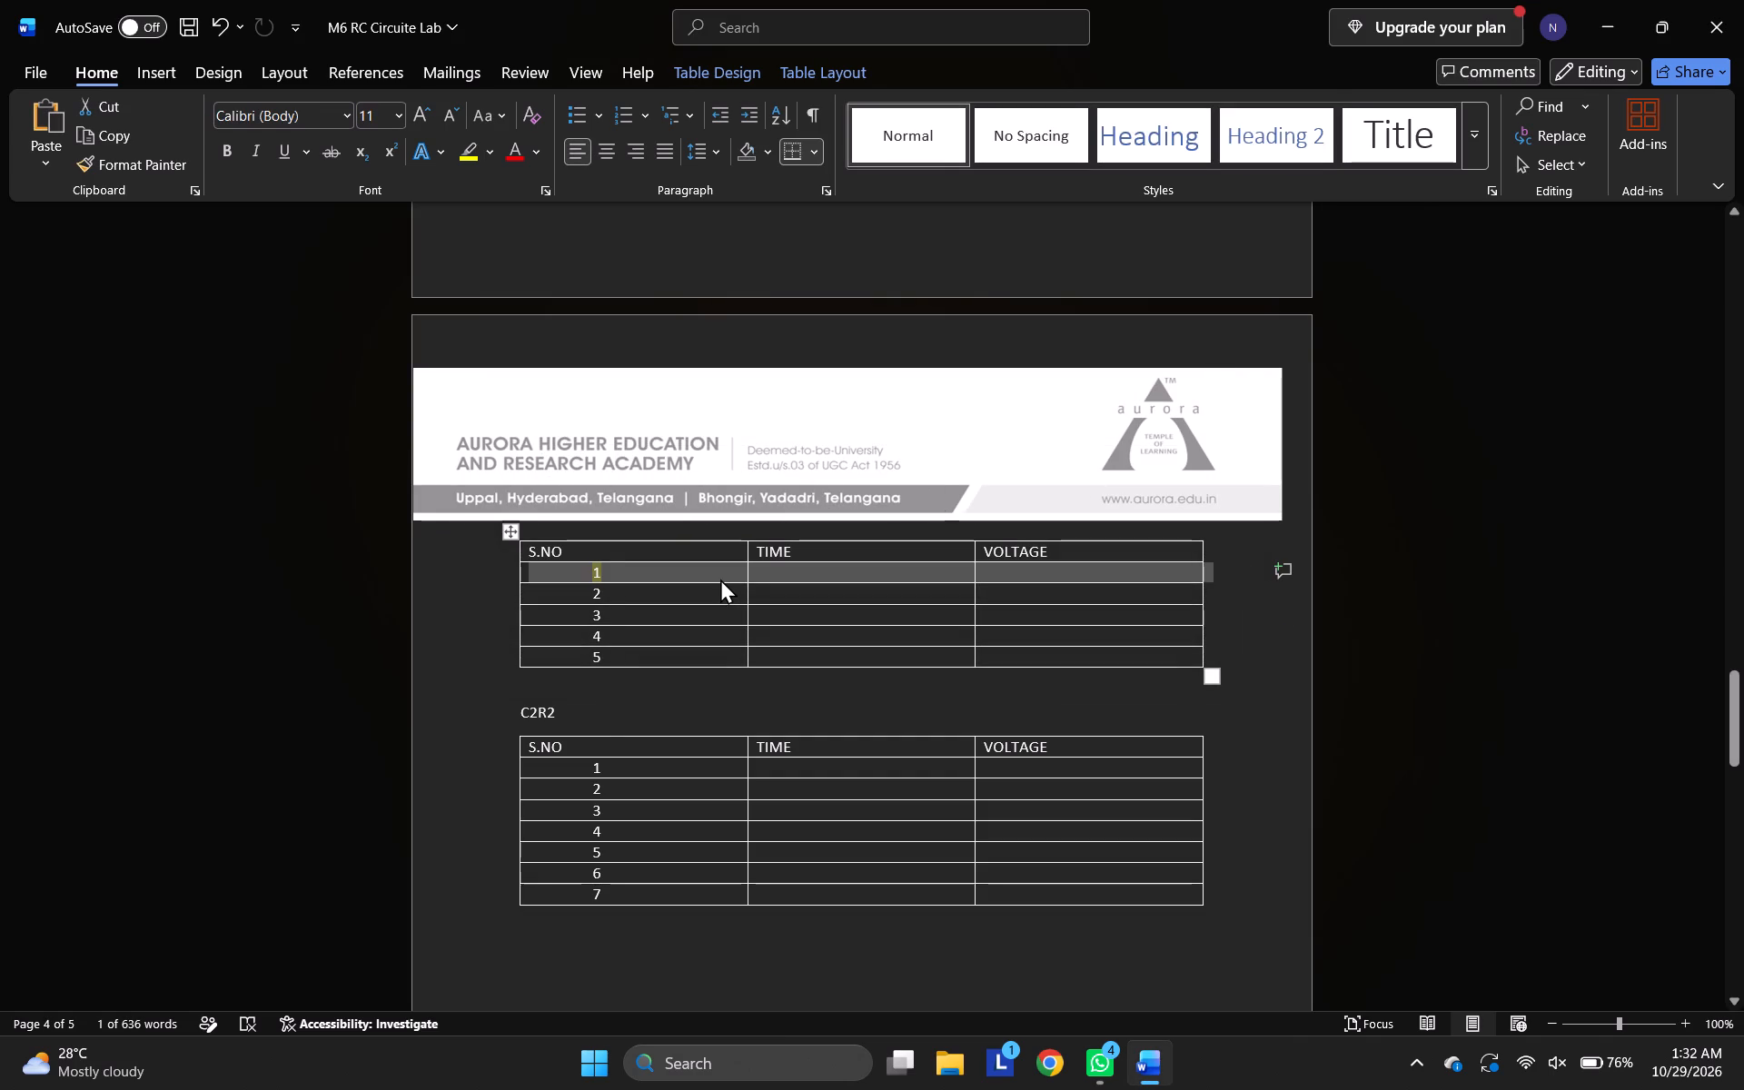
Replace the highlighted serial number in the first data row of the first readings table with a plain 1.
click(720, 579)
key(BackSpace)
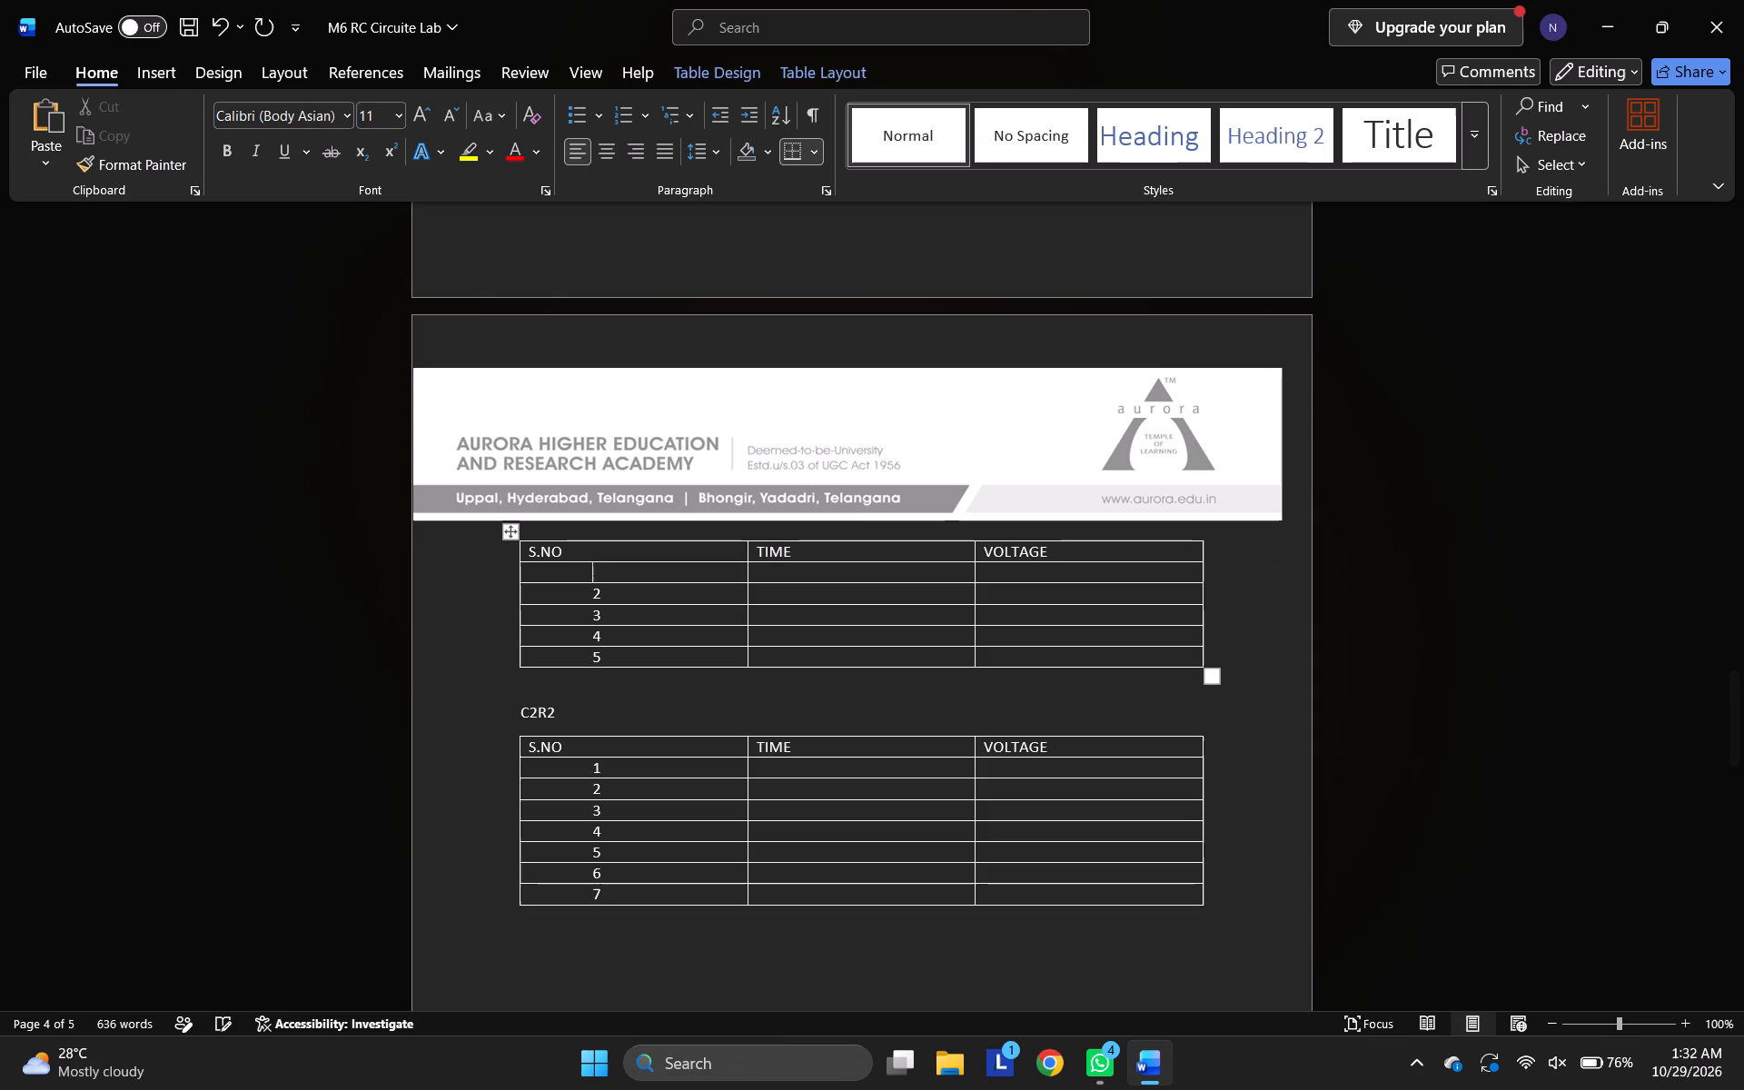
key(1)
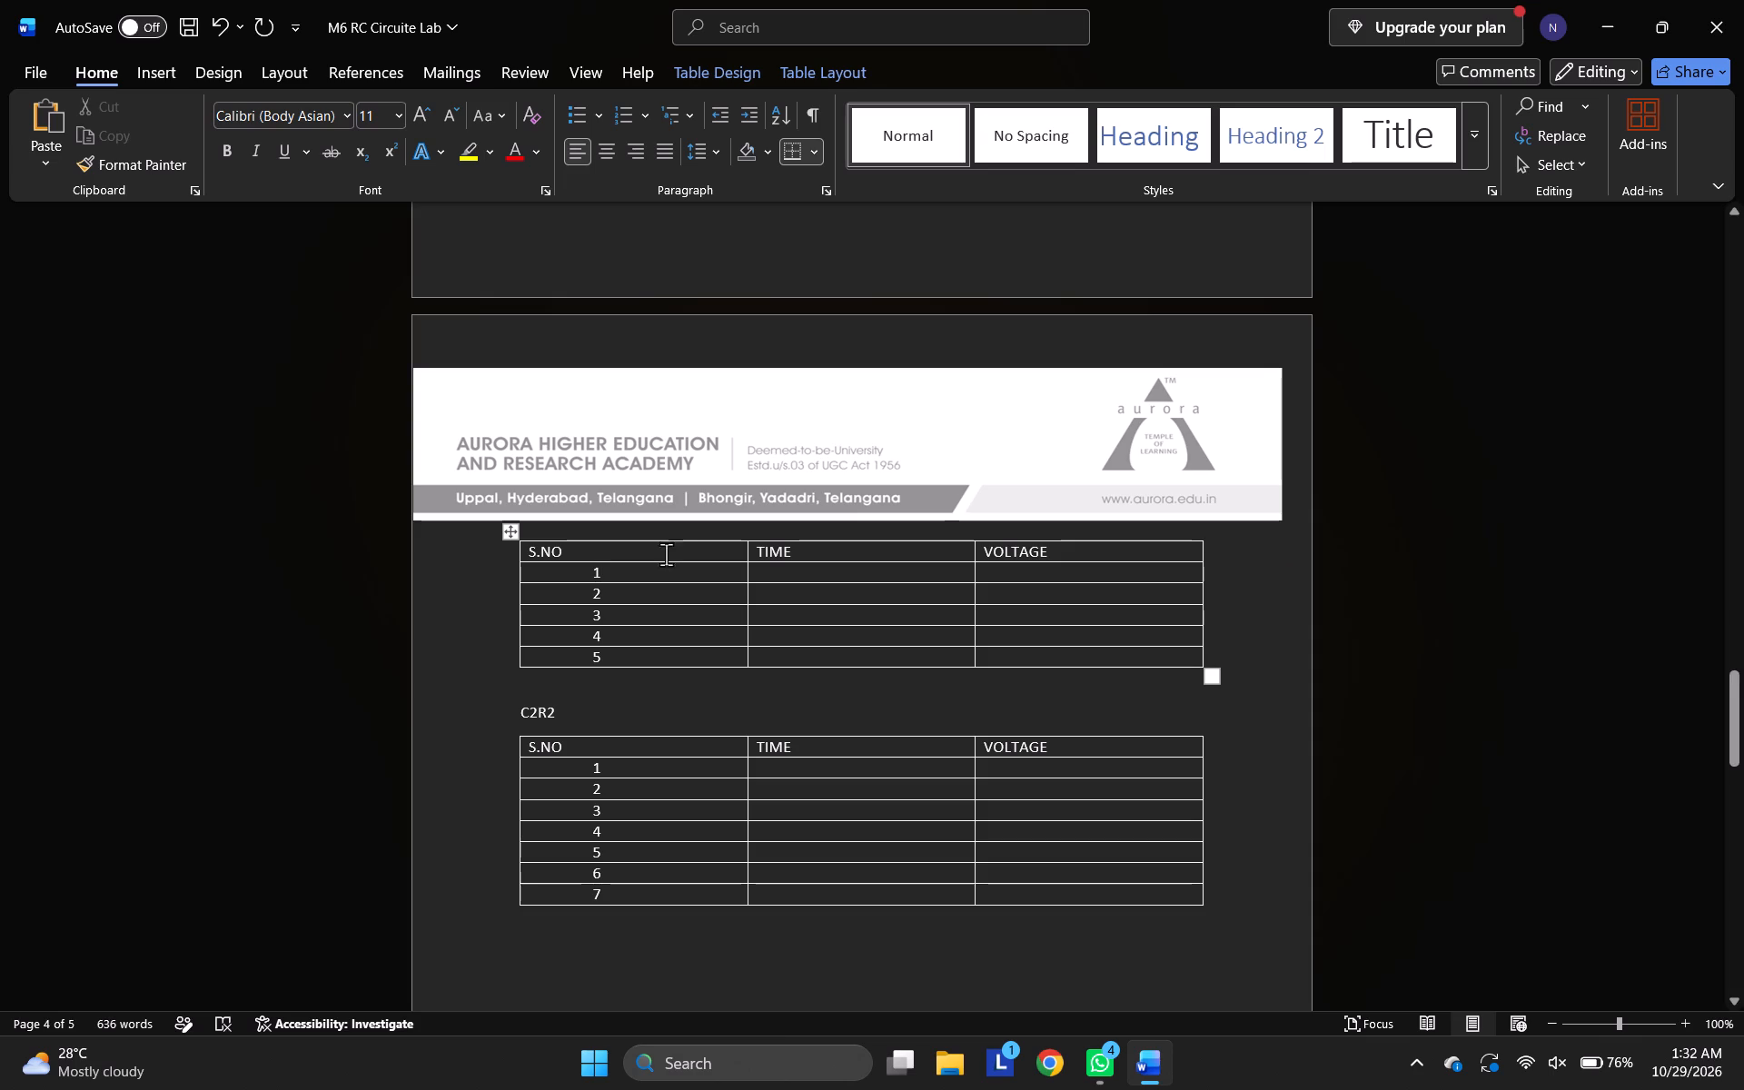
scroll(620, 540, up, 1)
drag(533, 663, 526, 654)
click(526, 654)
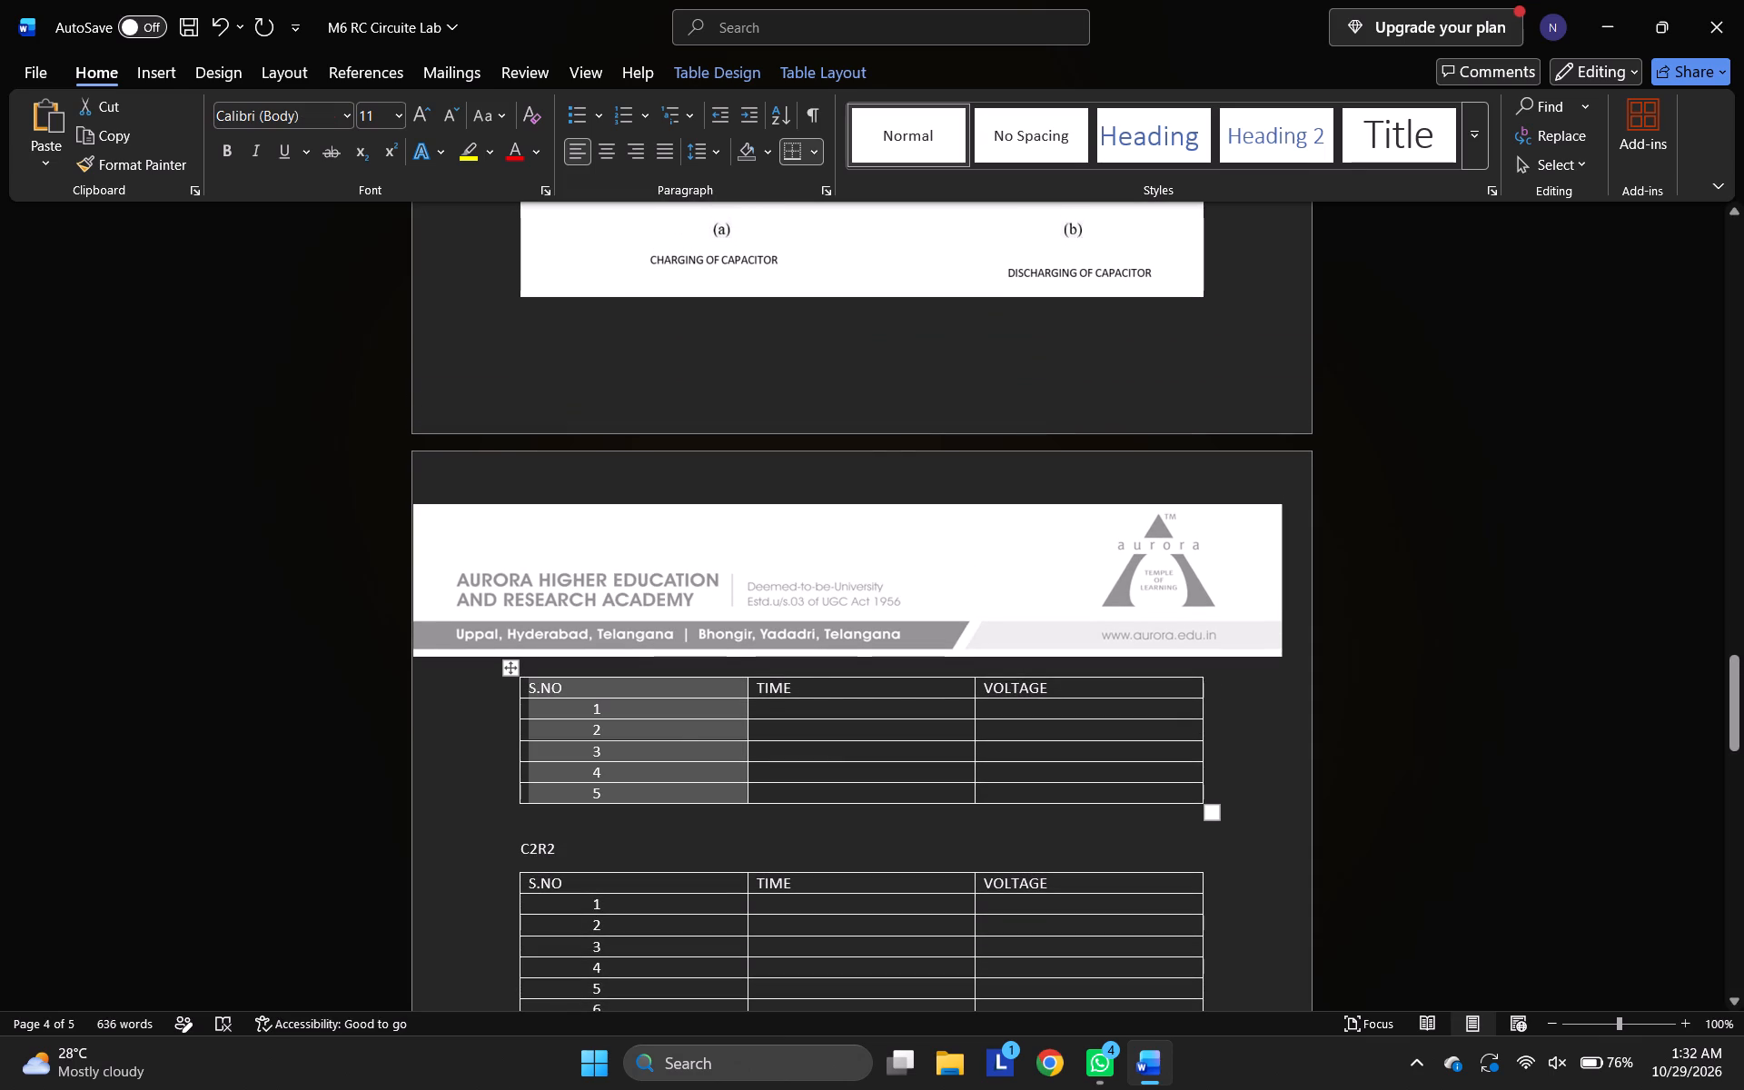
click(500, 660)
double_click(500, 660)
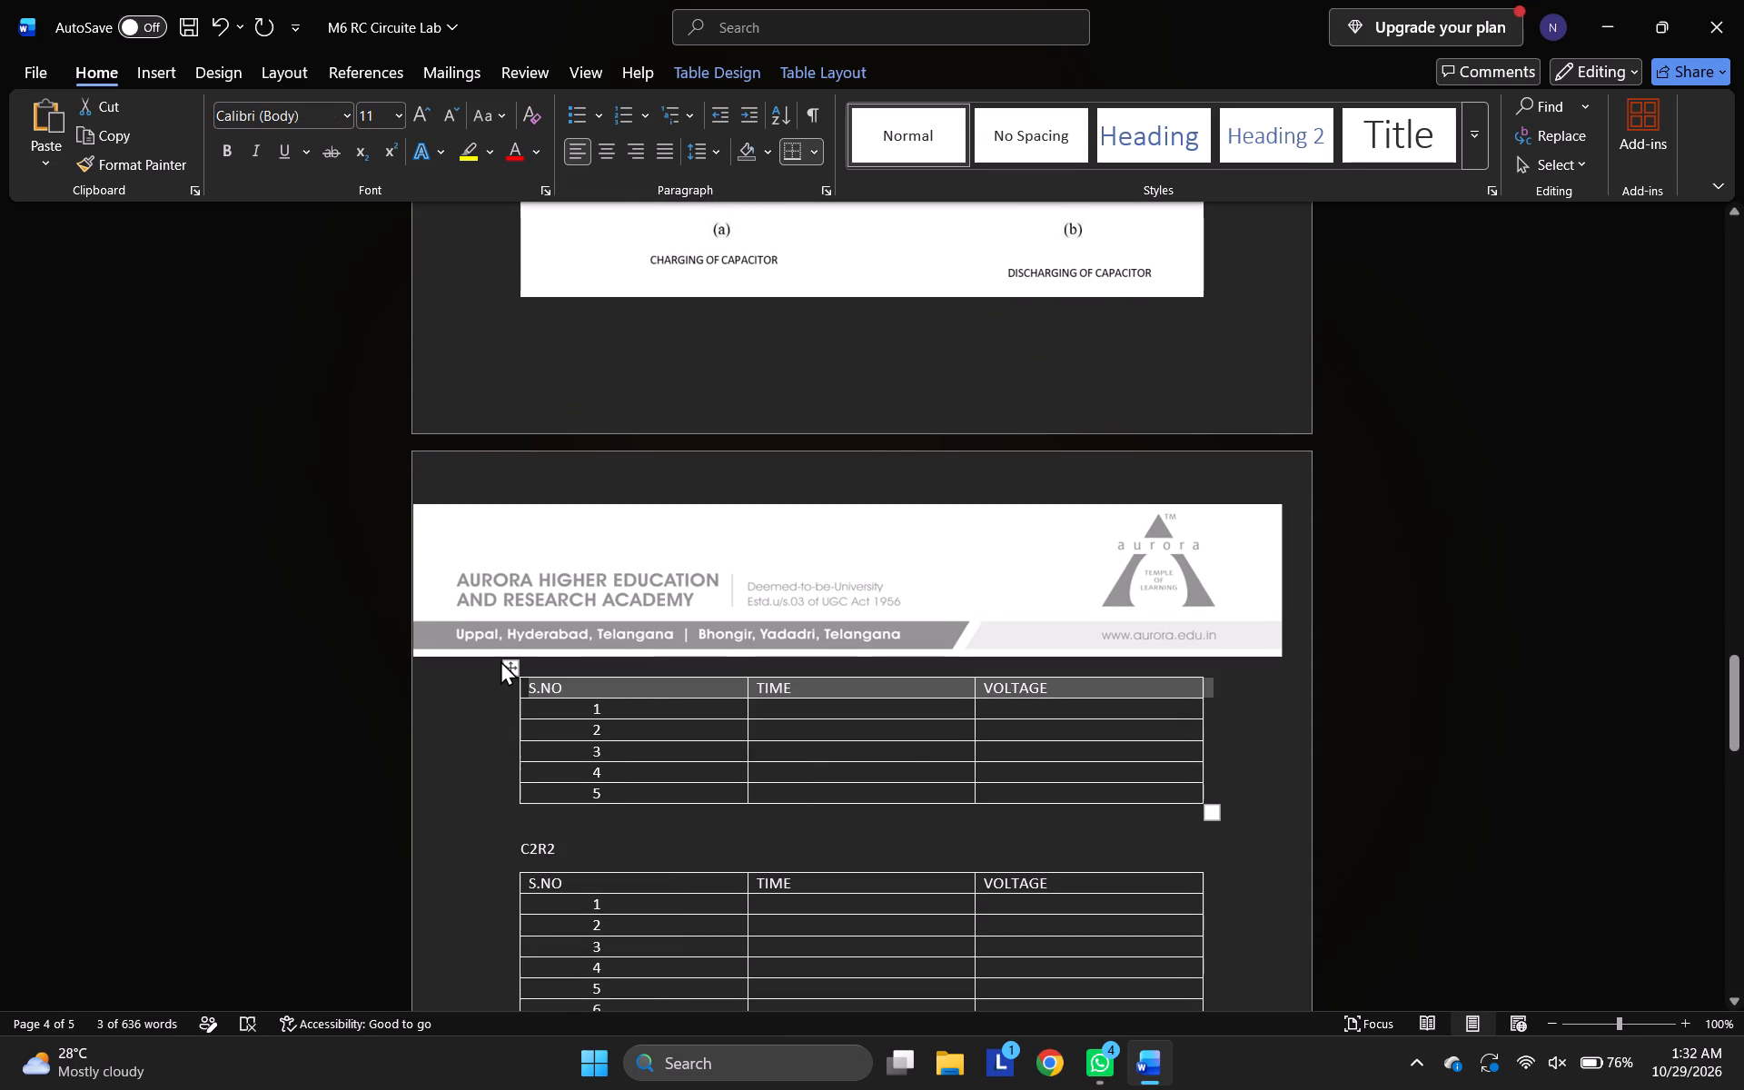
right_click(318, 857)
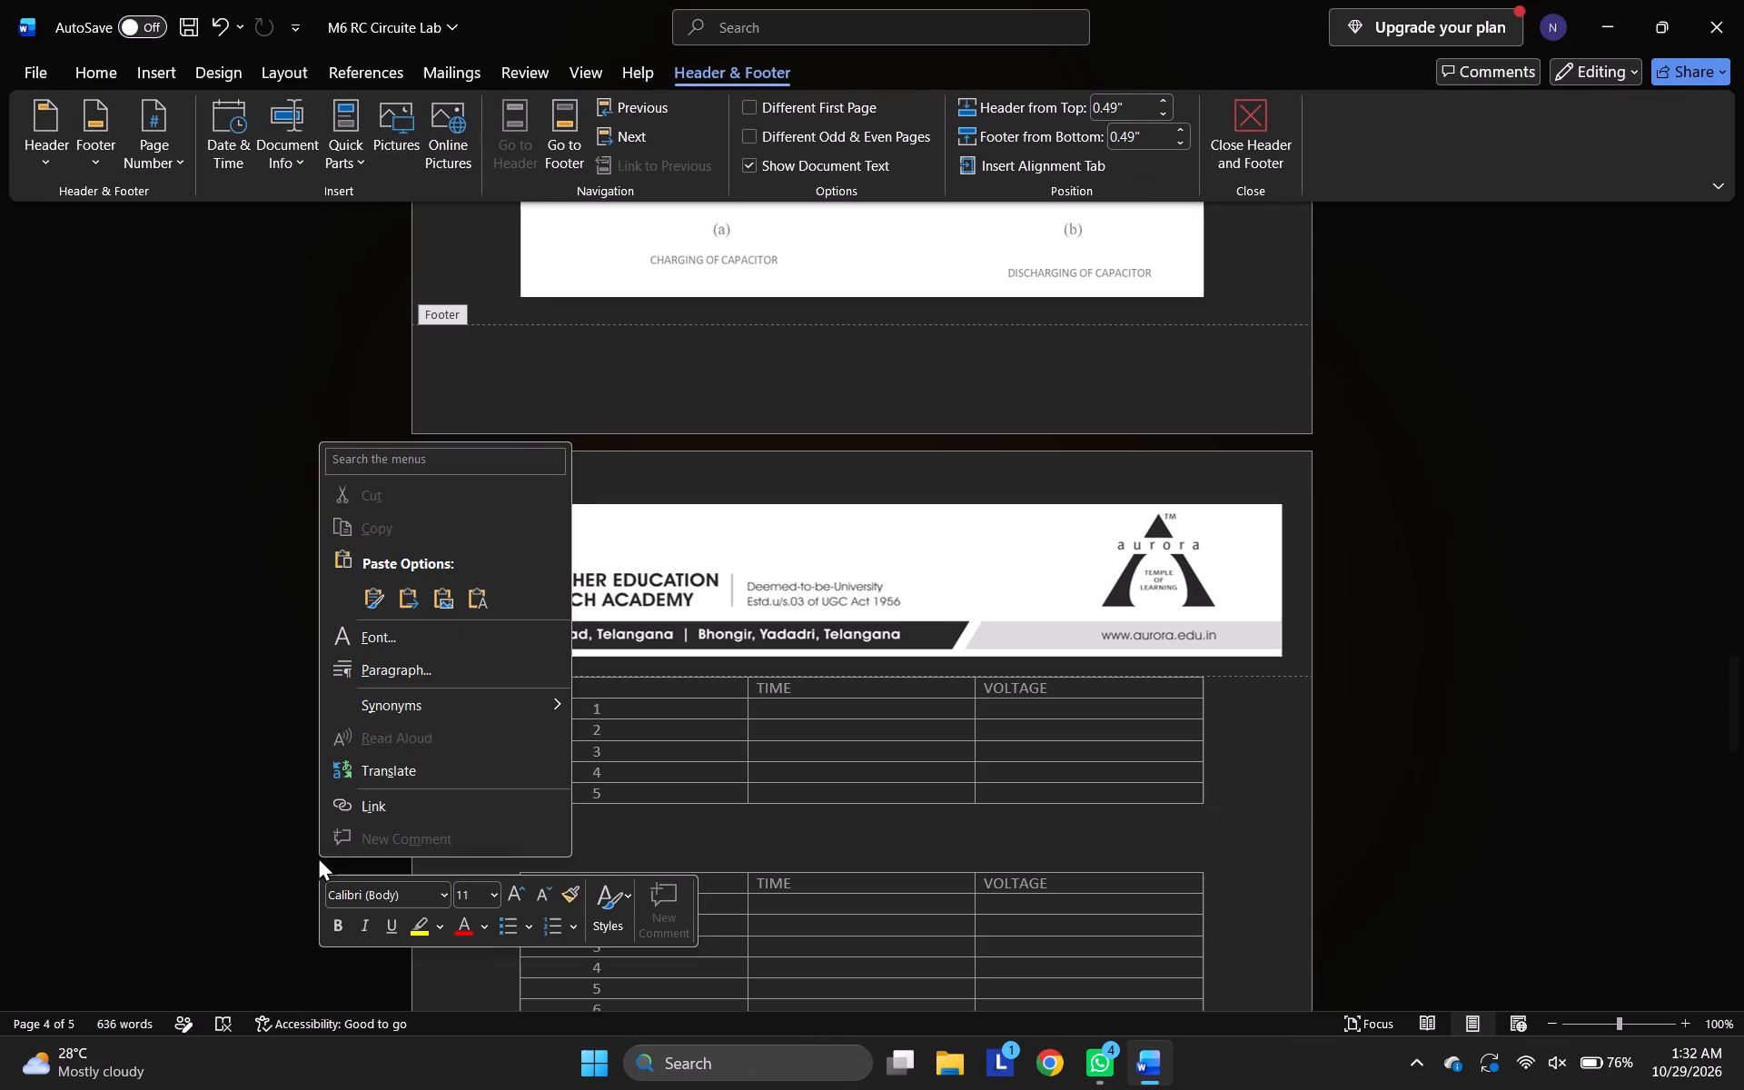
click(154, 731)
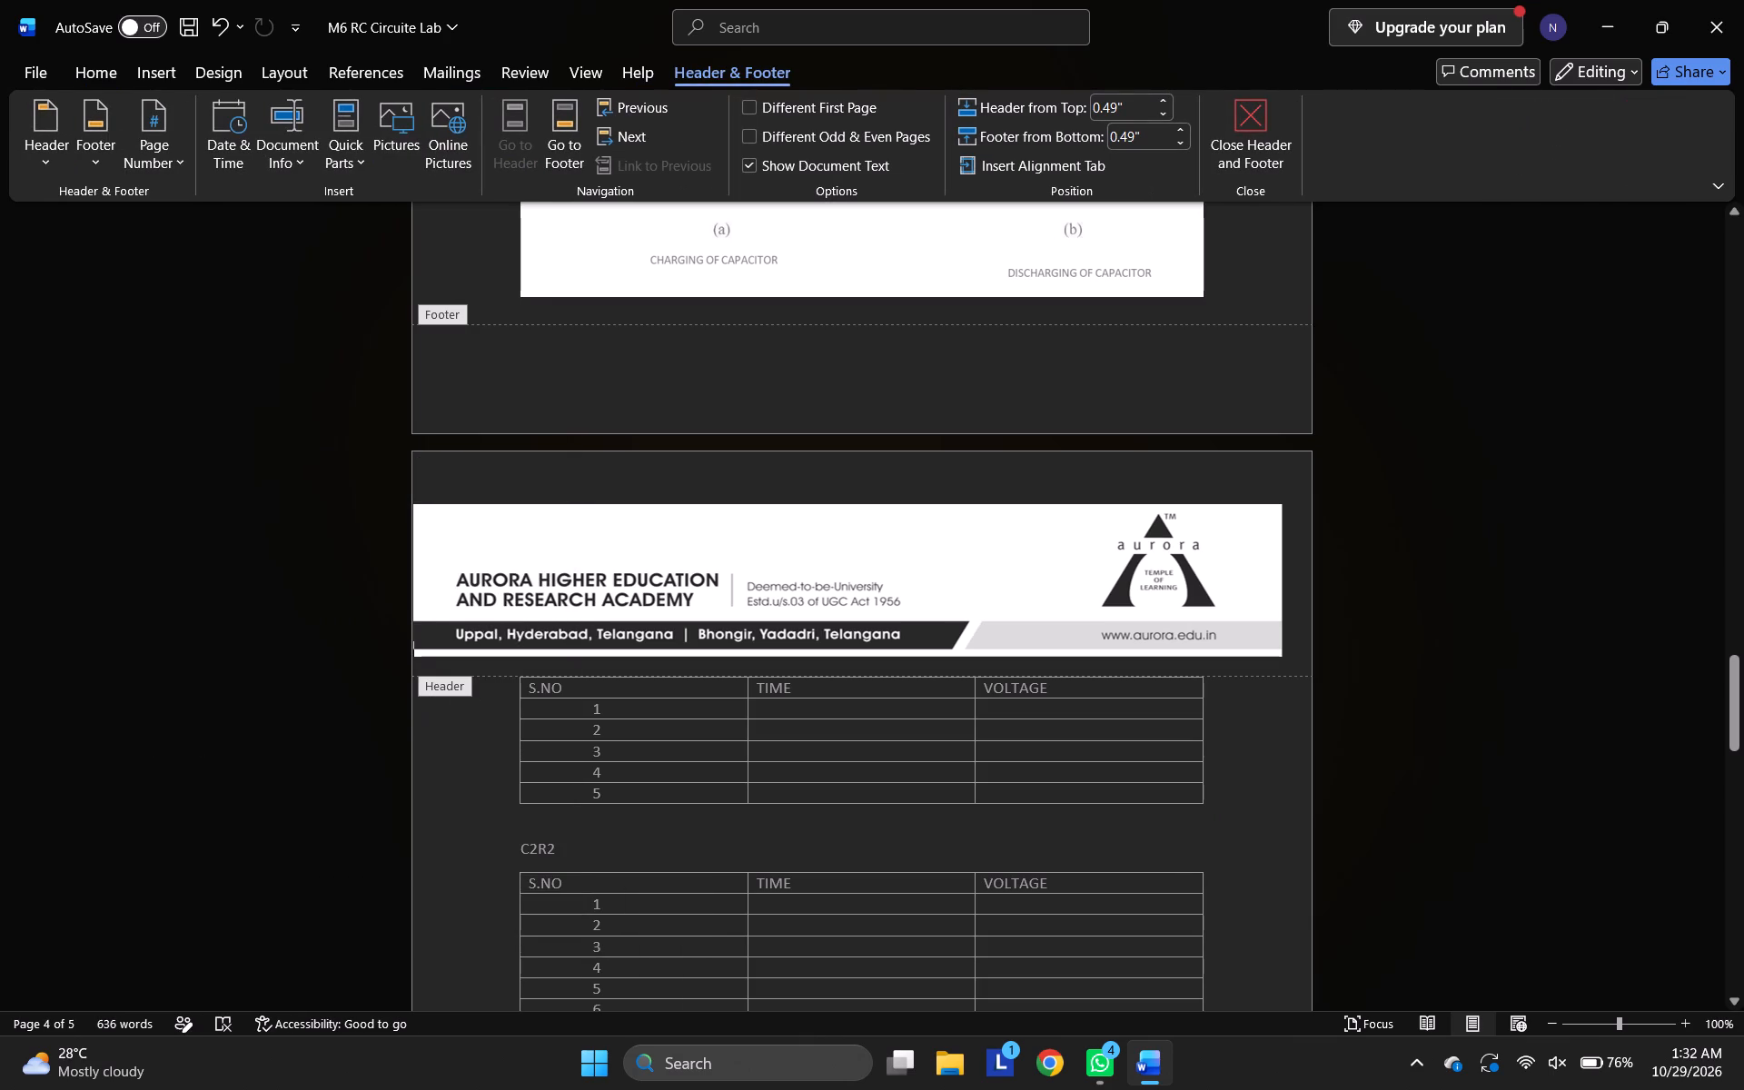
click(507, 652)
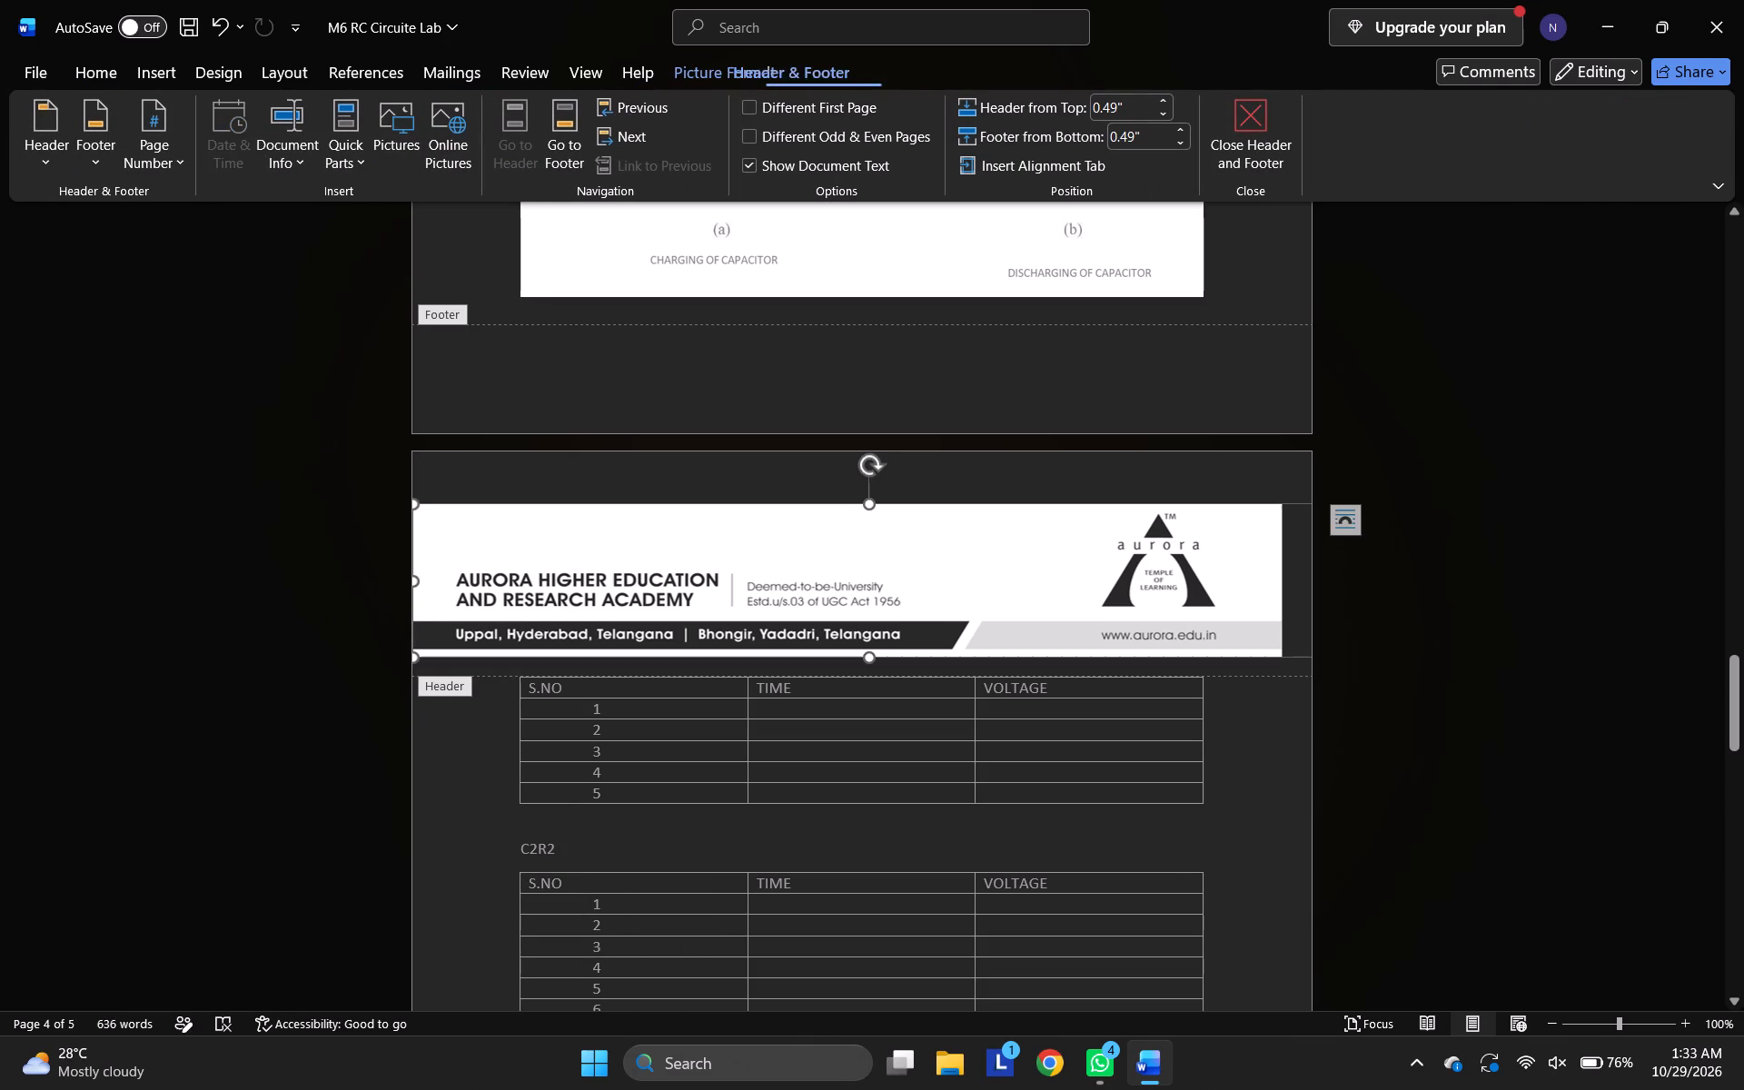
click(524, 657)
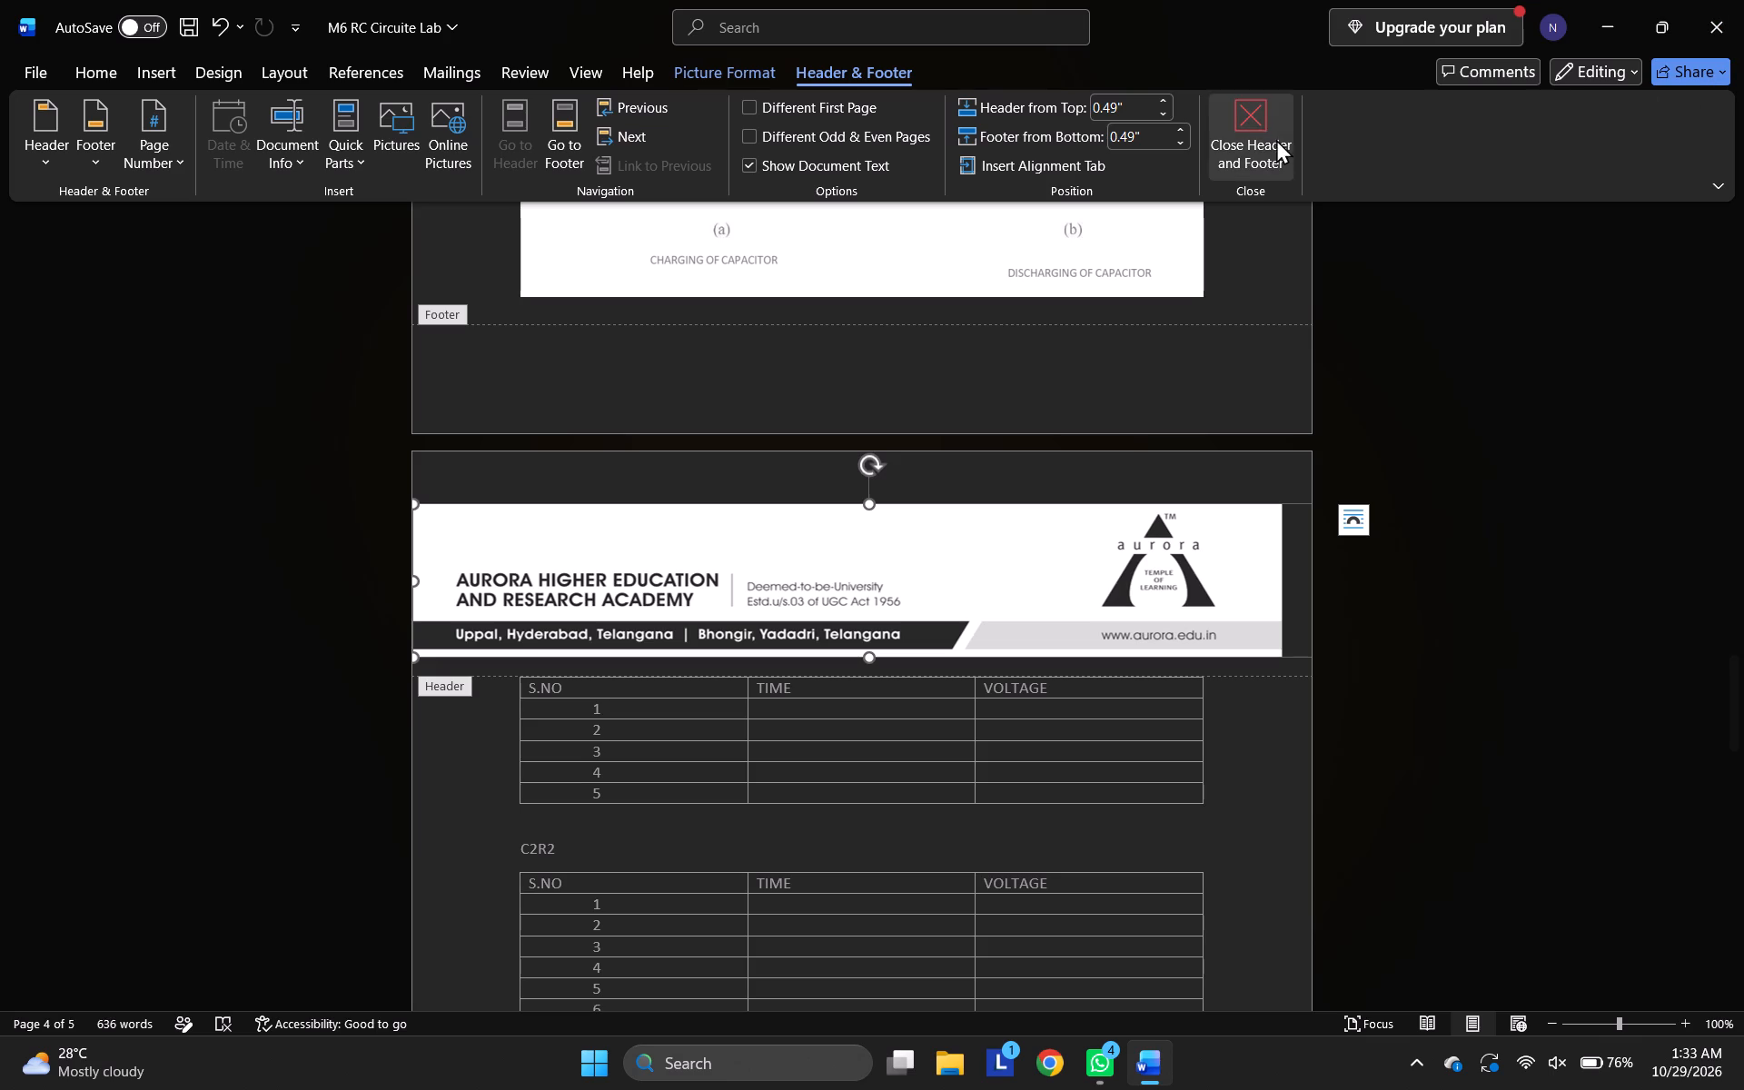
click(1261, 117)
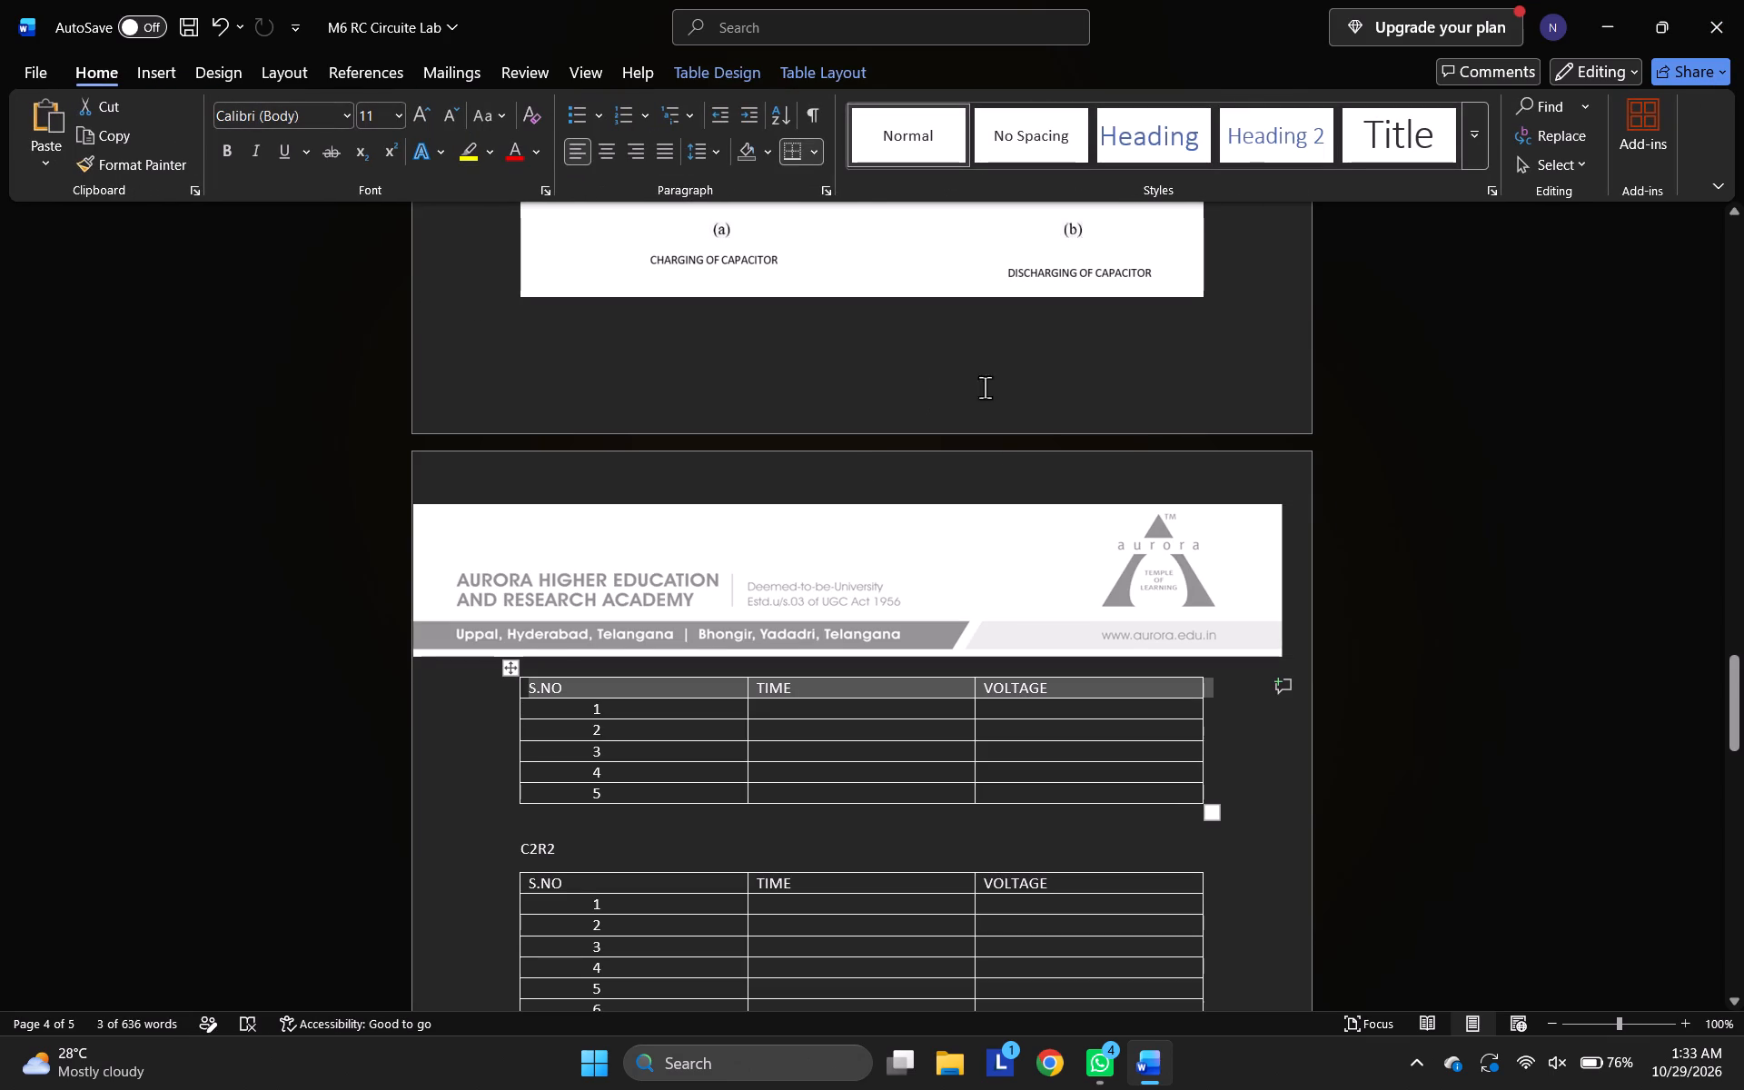
Clear the S.NO header cell of the first readings table, leaving the TIME and VOLTAGE headers in place.
click(540, 657)
click(540, 657)
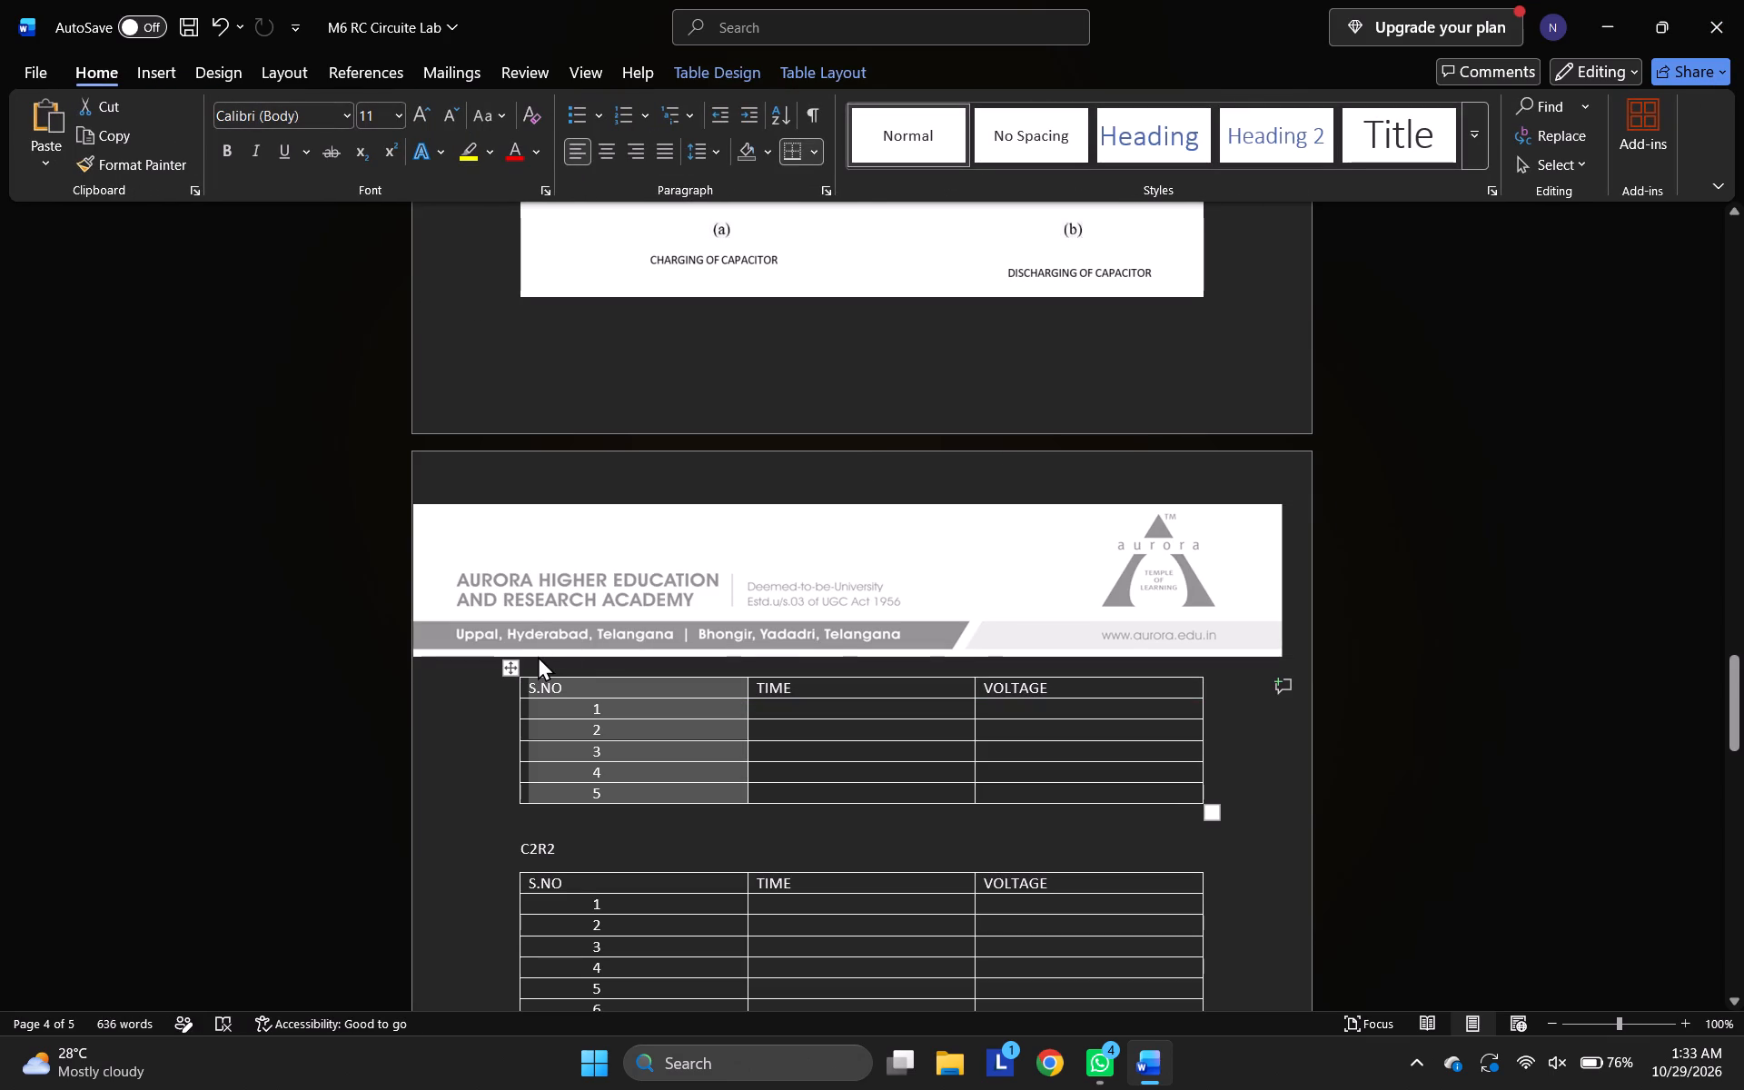
click(538, 656)
click(500, 659)
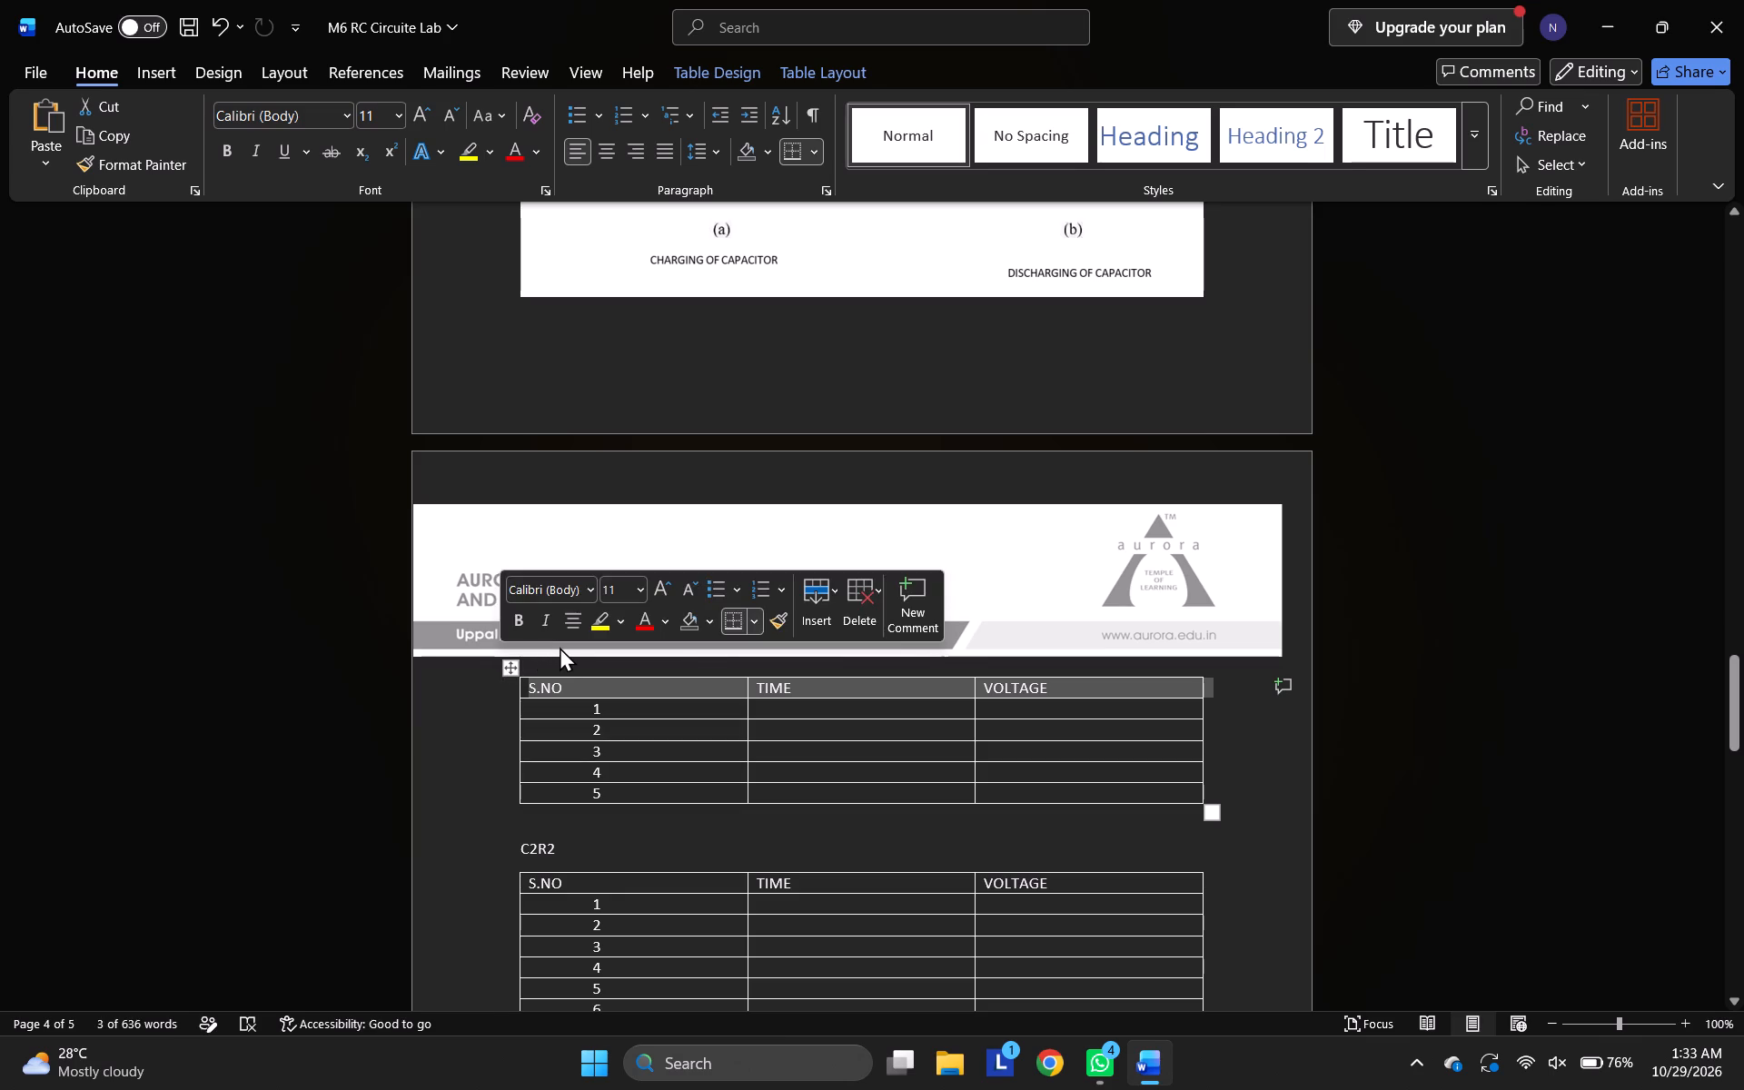
key(c)
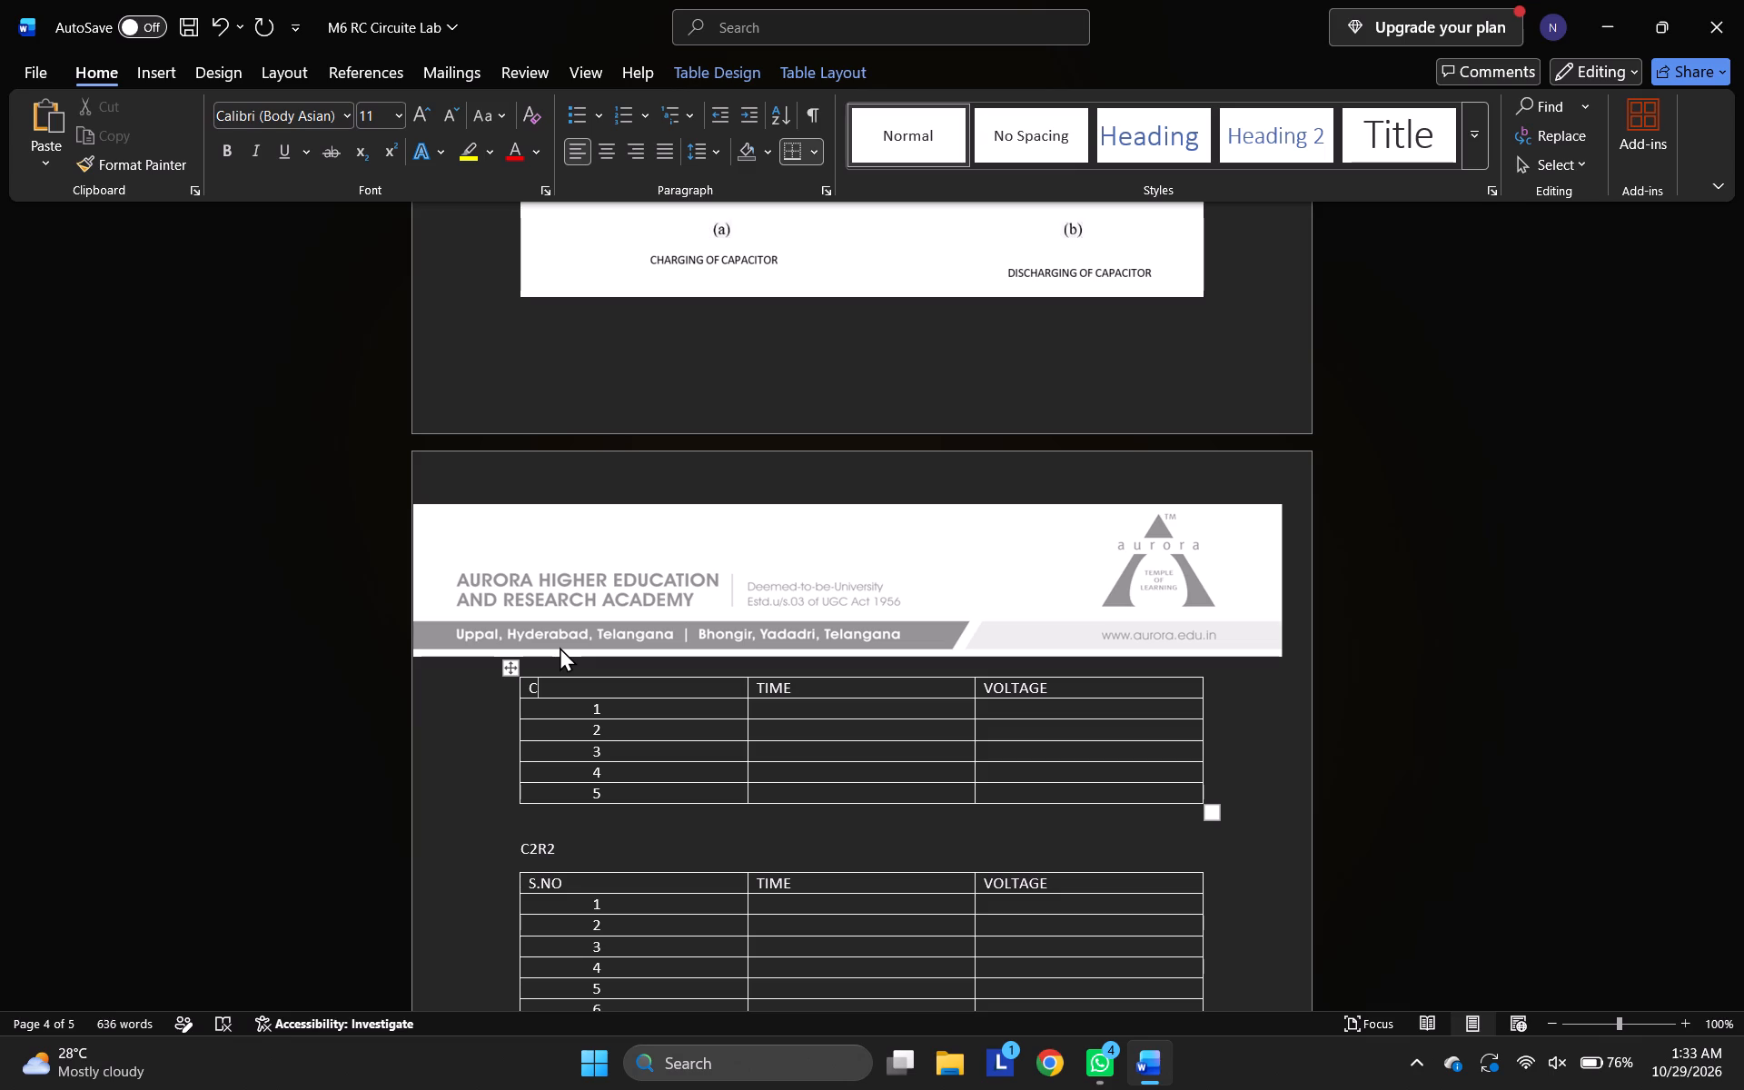
key(BackSpace)
Close the M6 RC Circuite Lab document, saving the changes in its current folder and keeping the last copied item.
click(1719, 7)
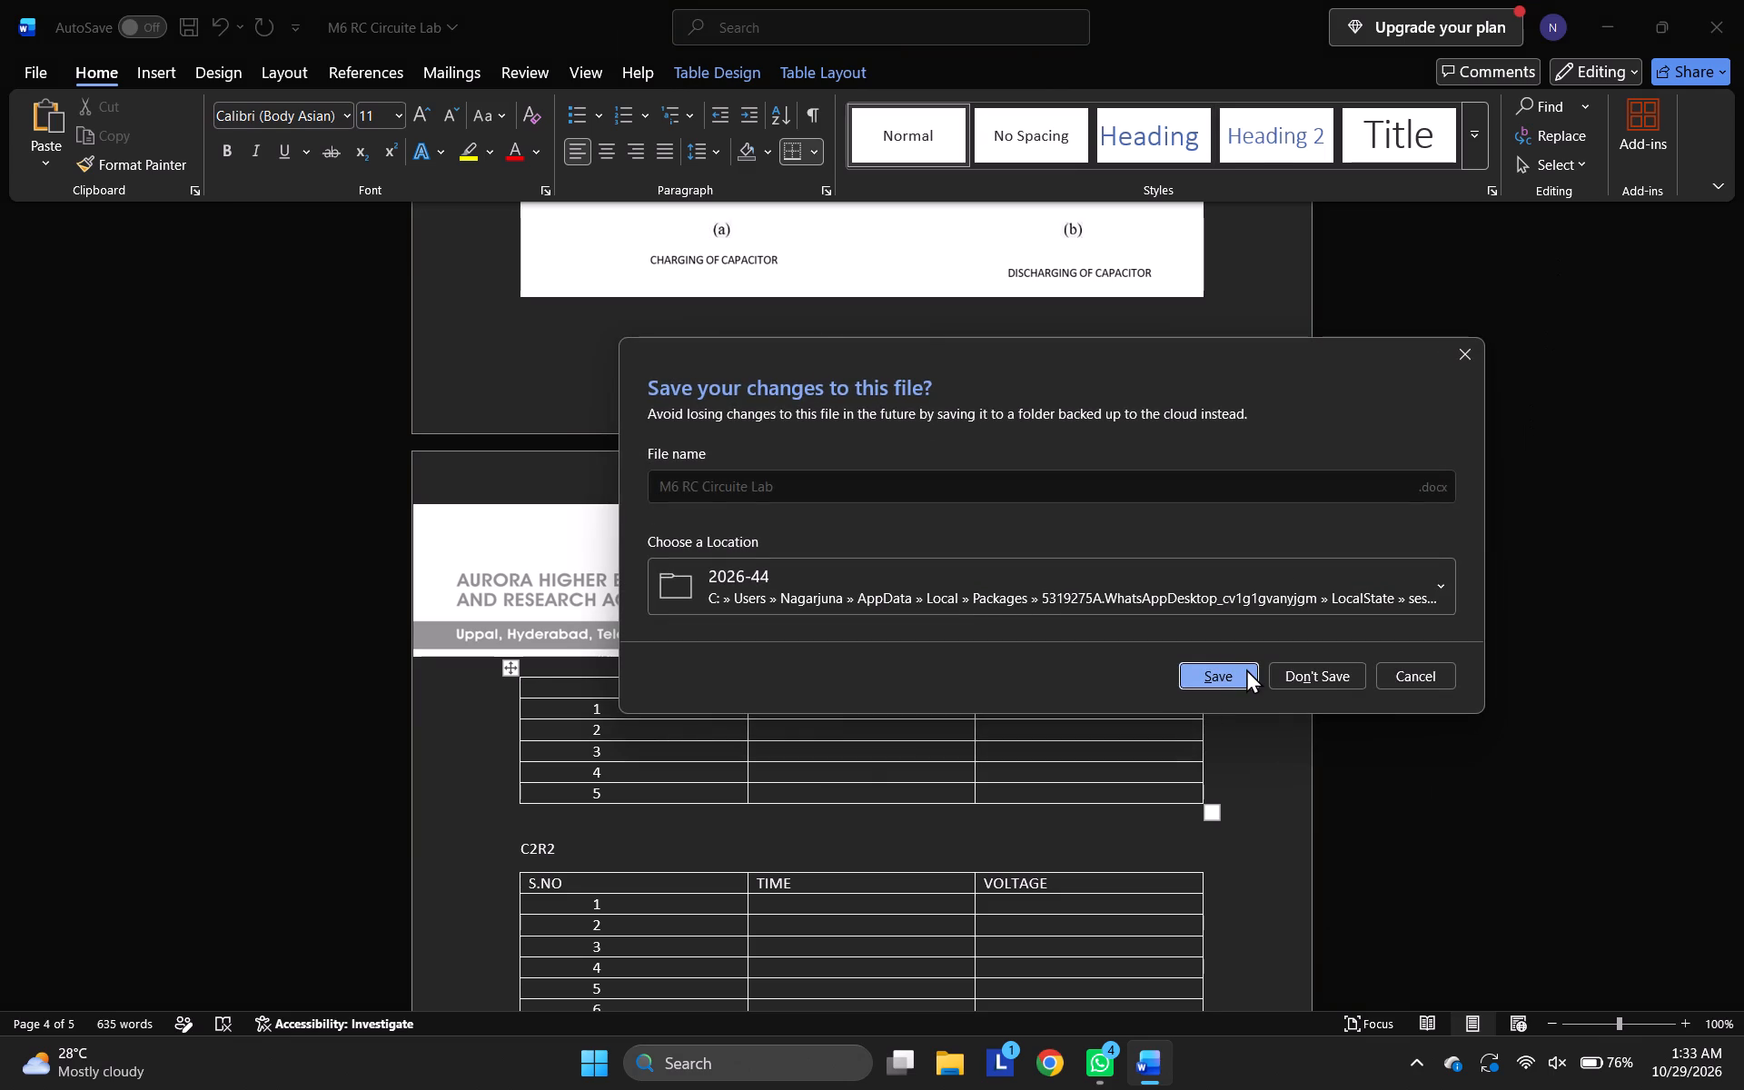
click(1388, 670)
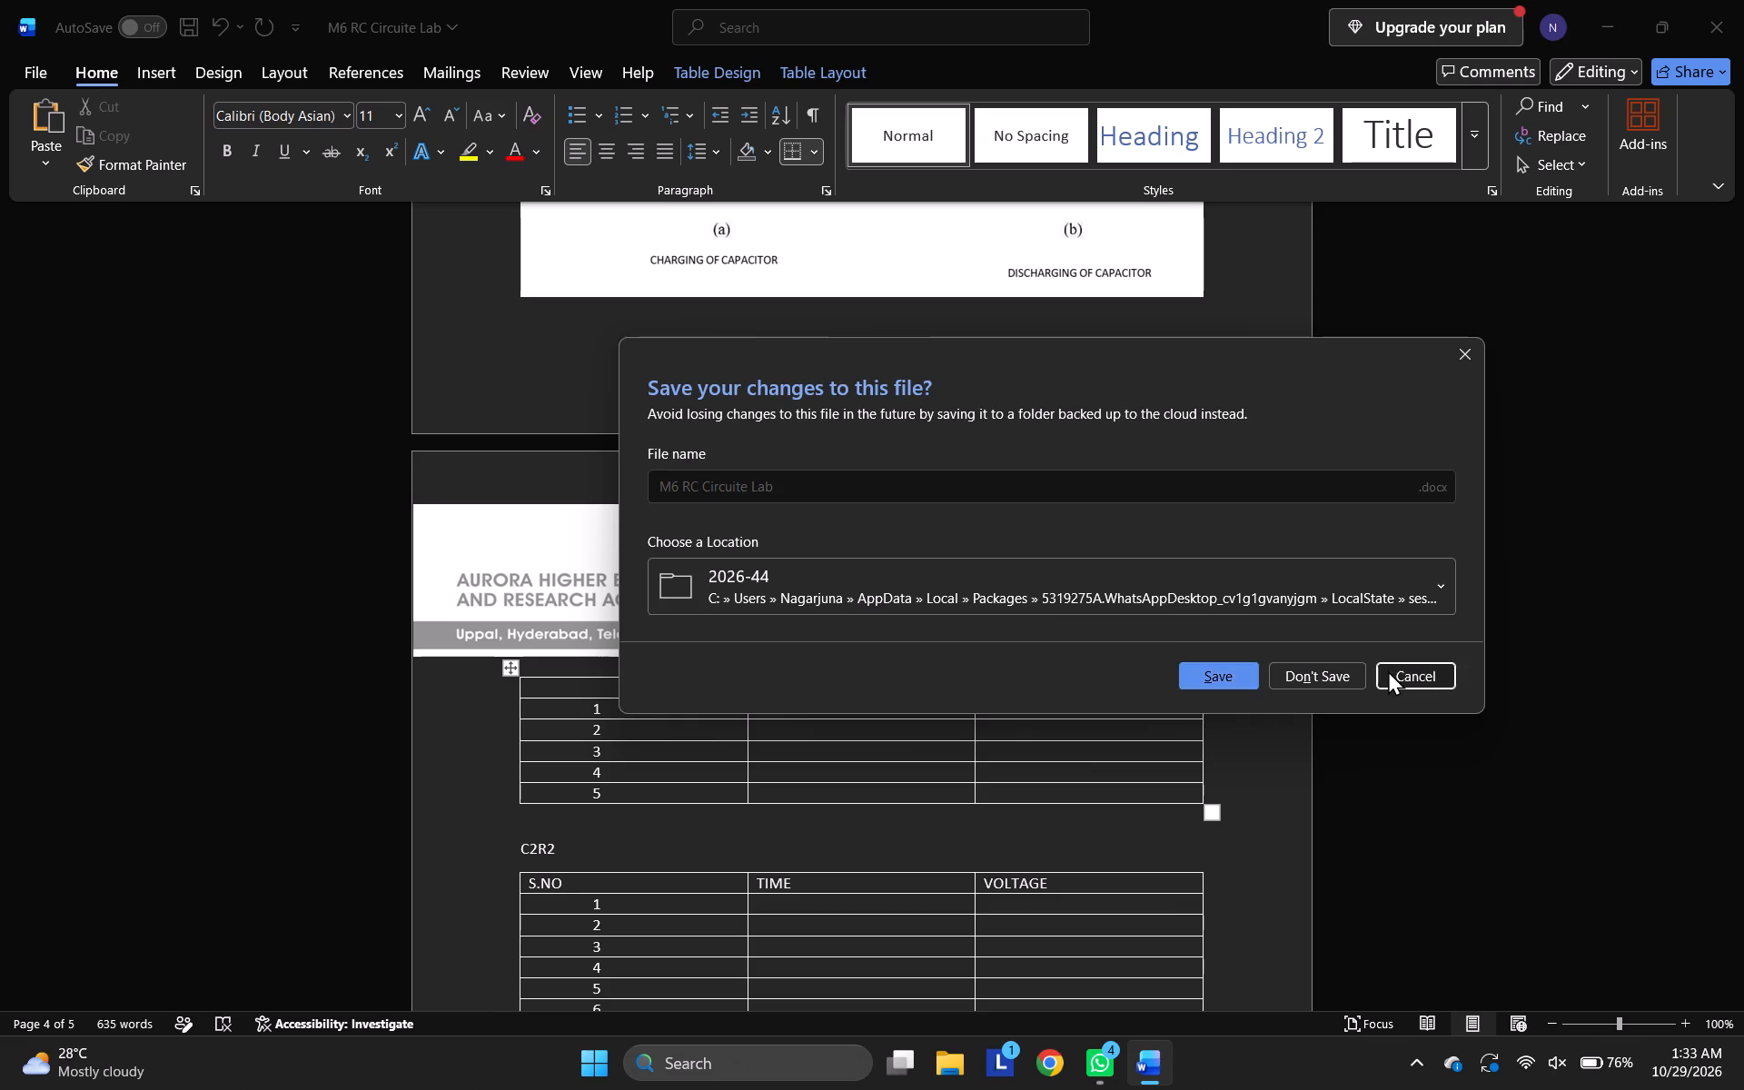
click(1743, 0)
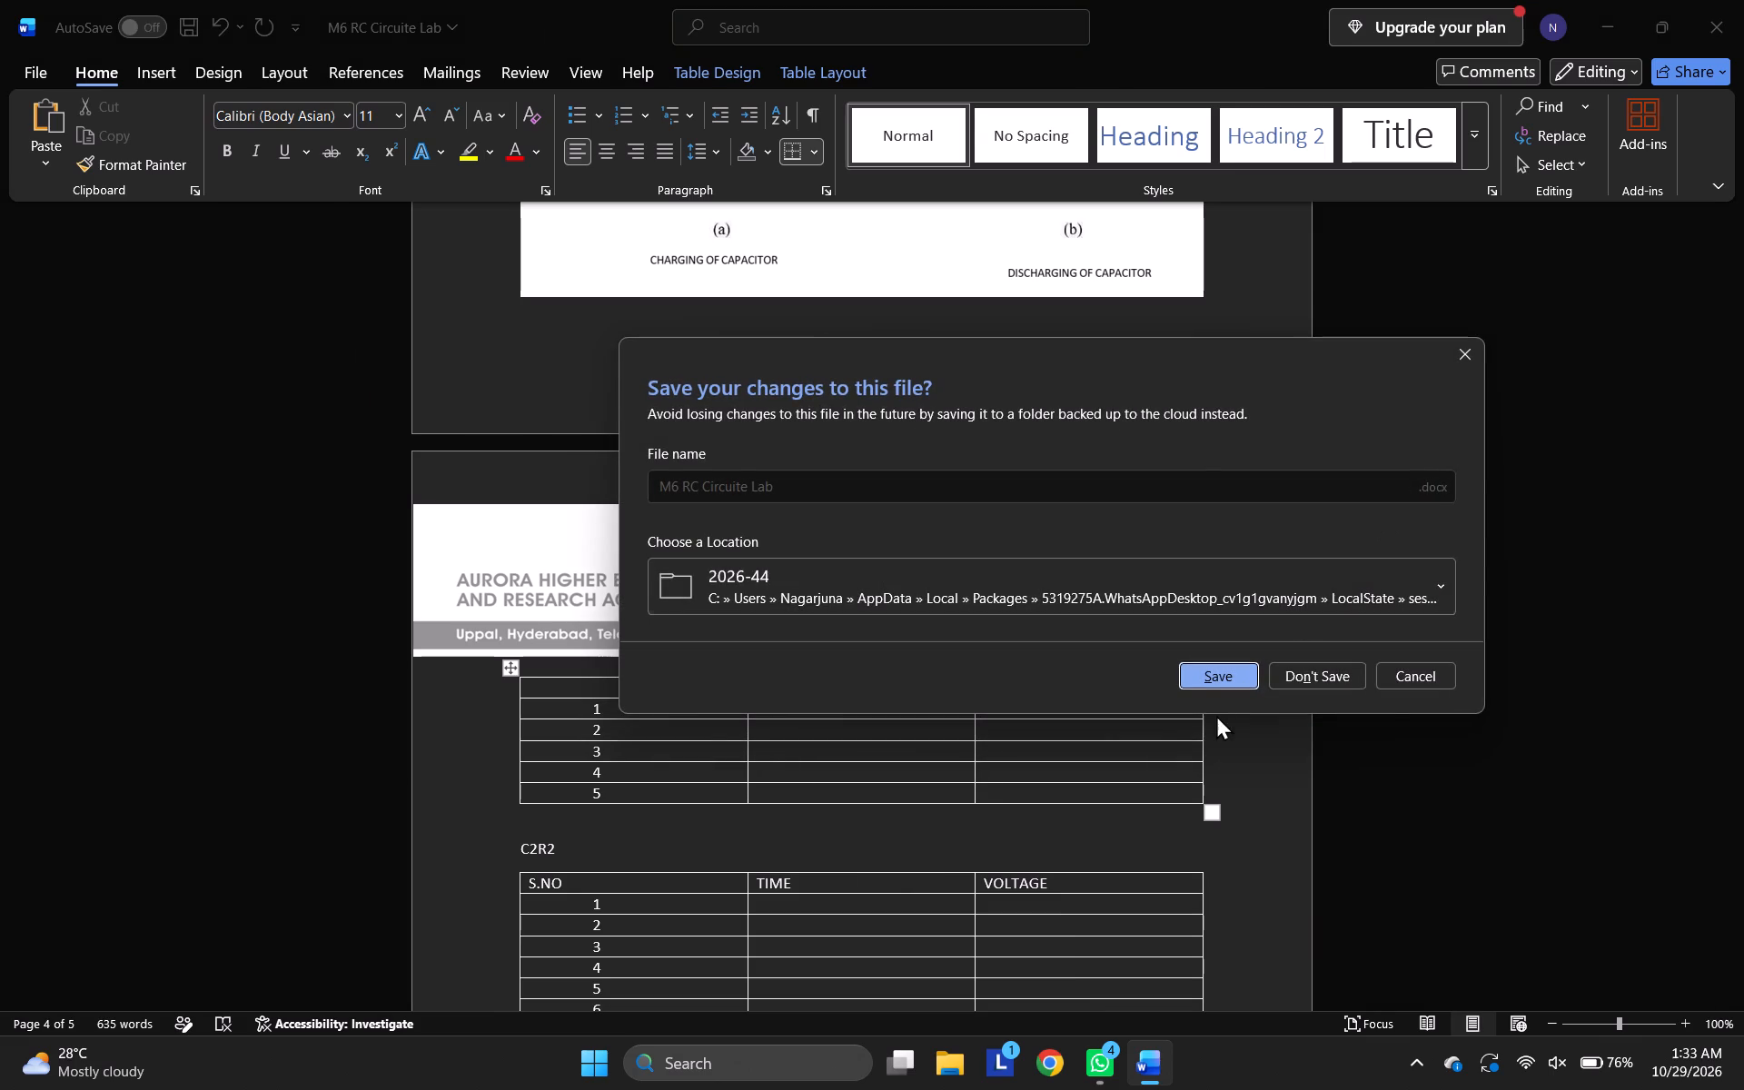
click(1227, 677)
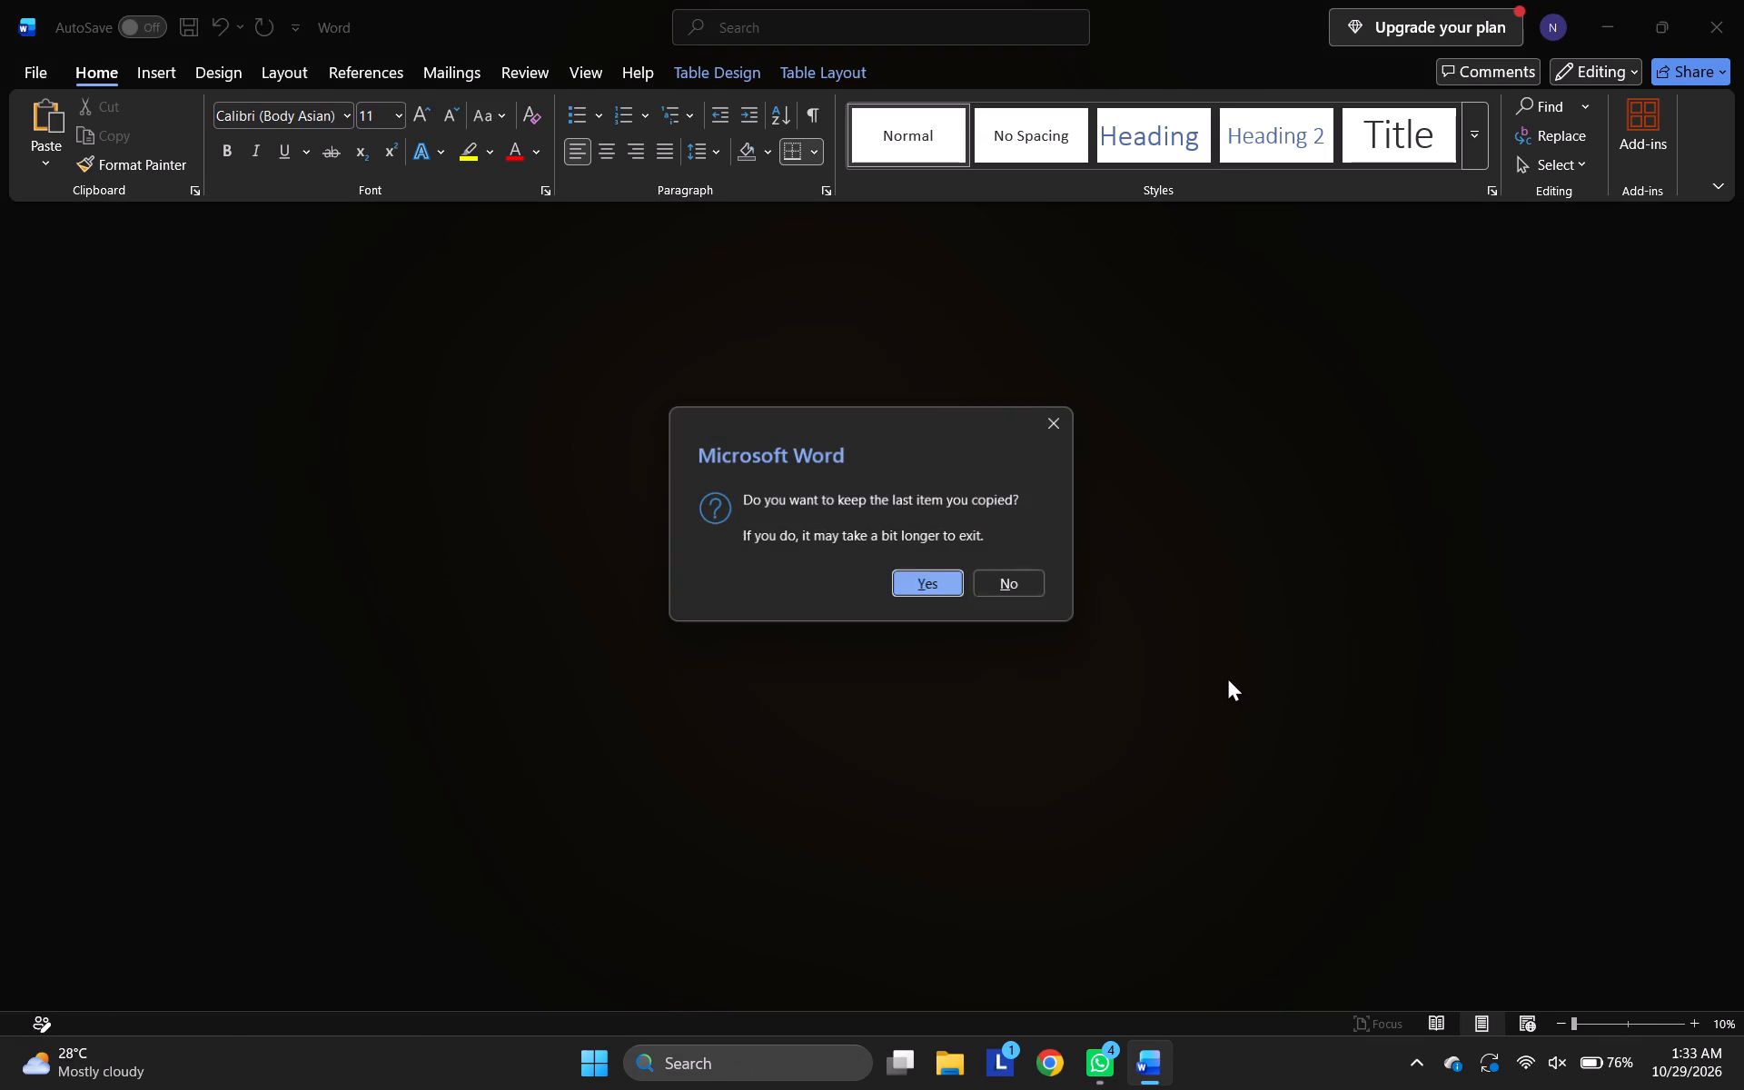
click(935, 588)
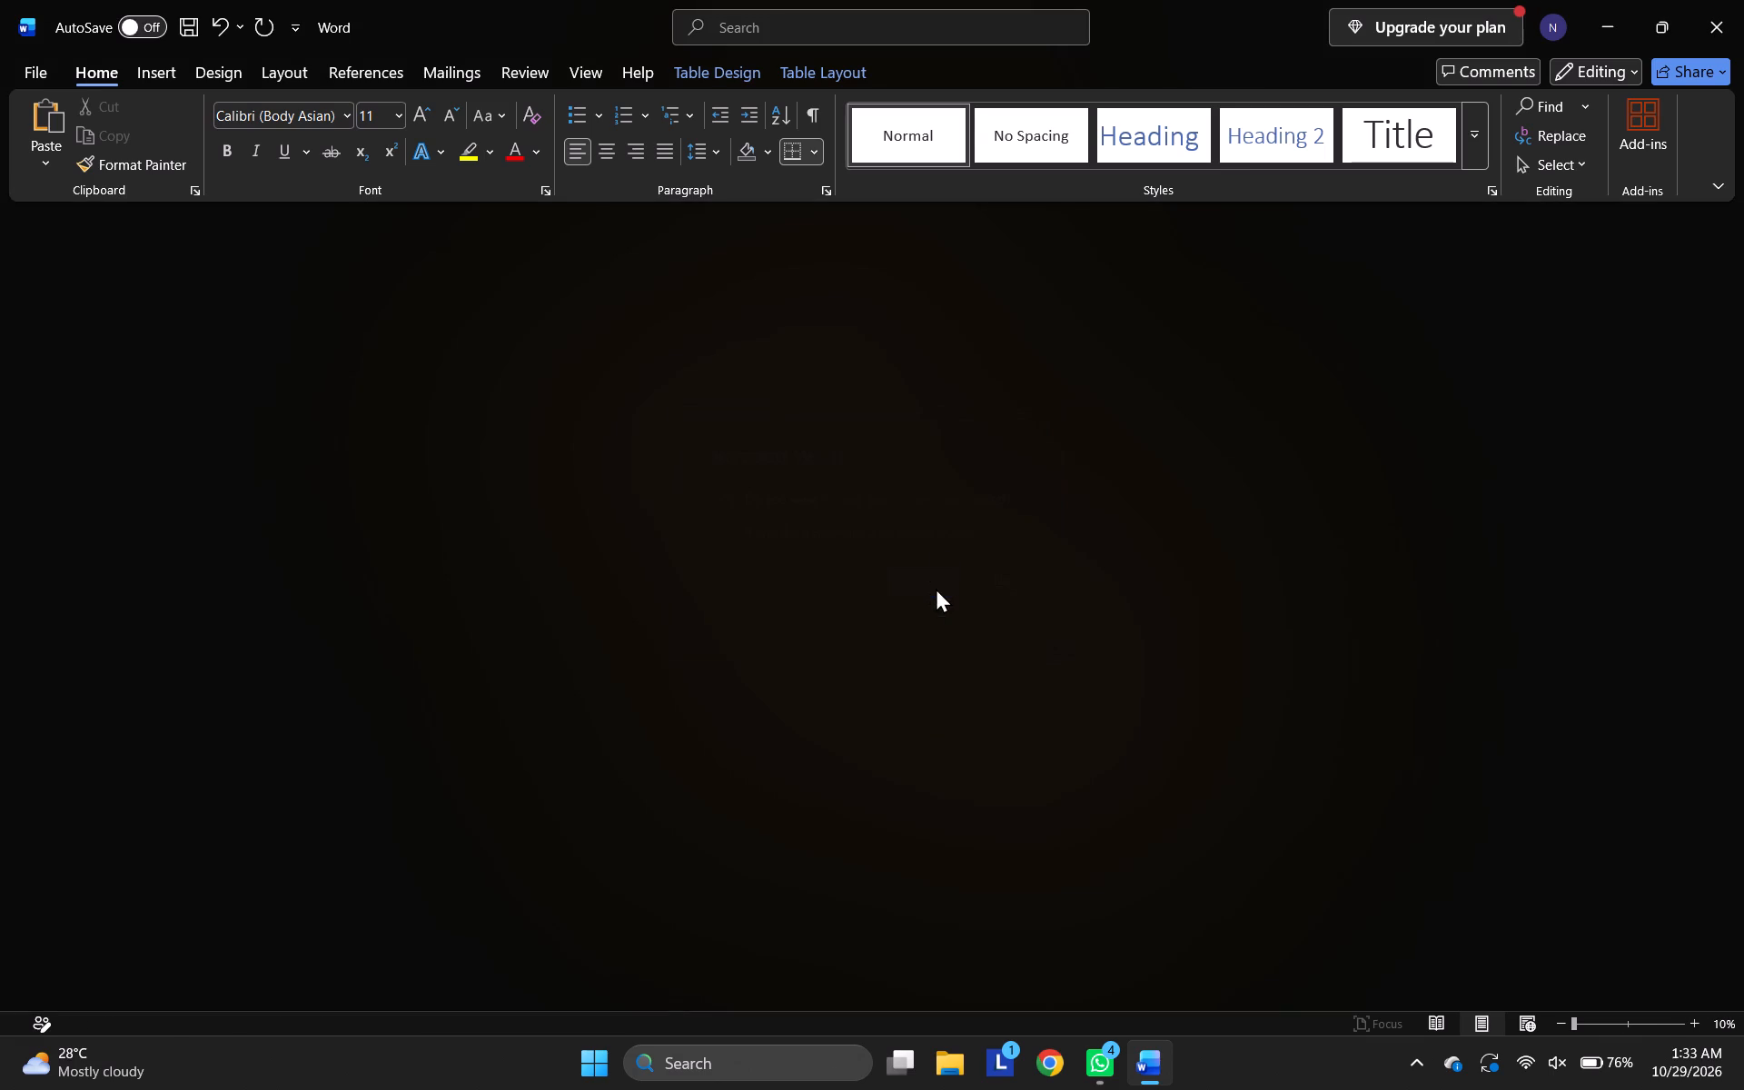
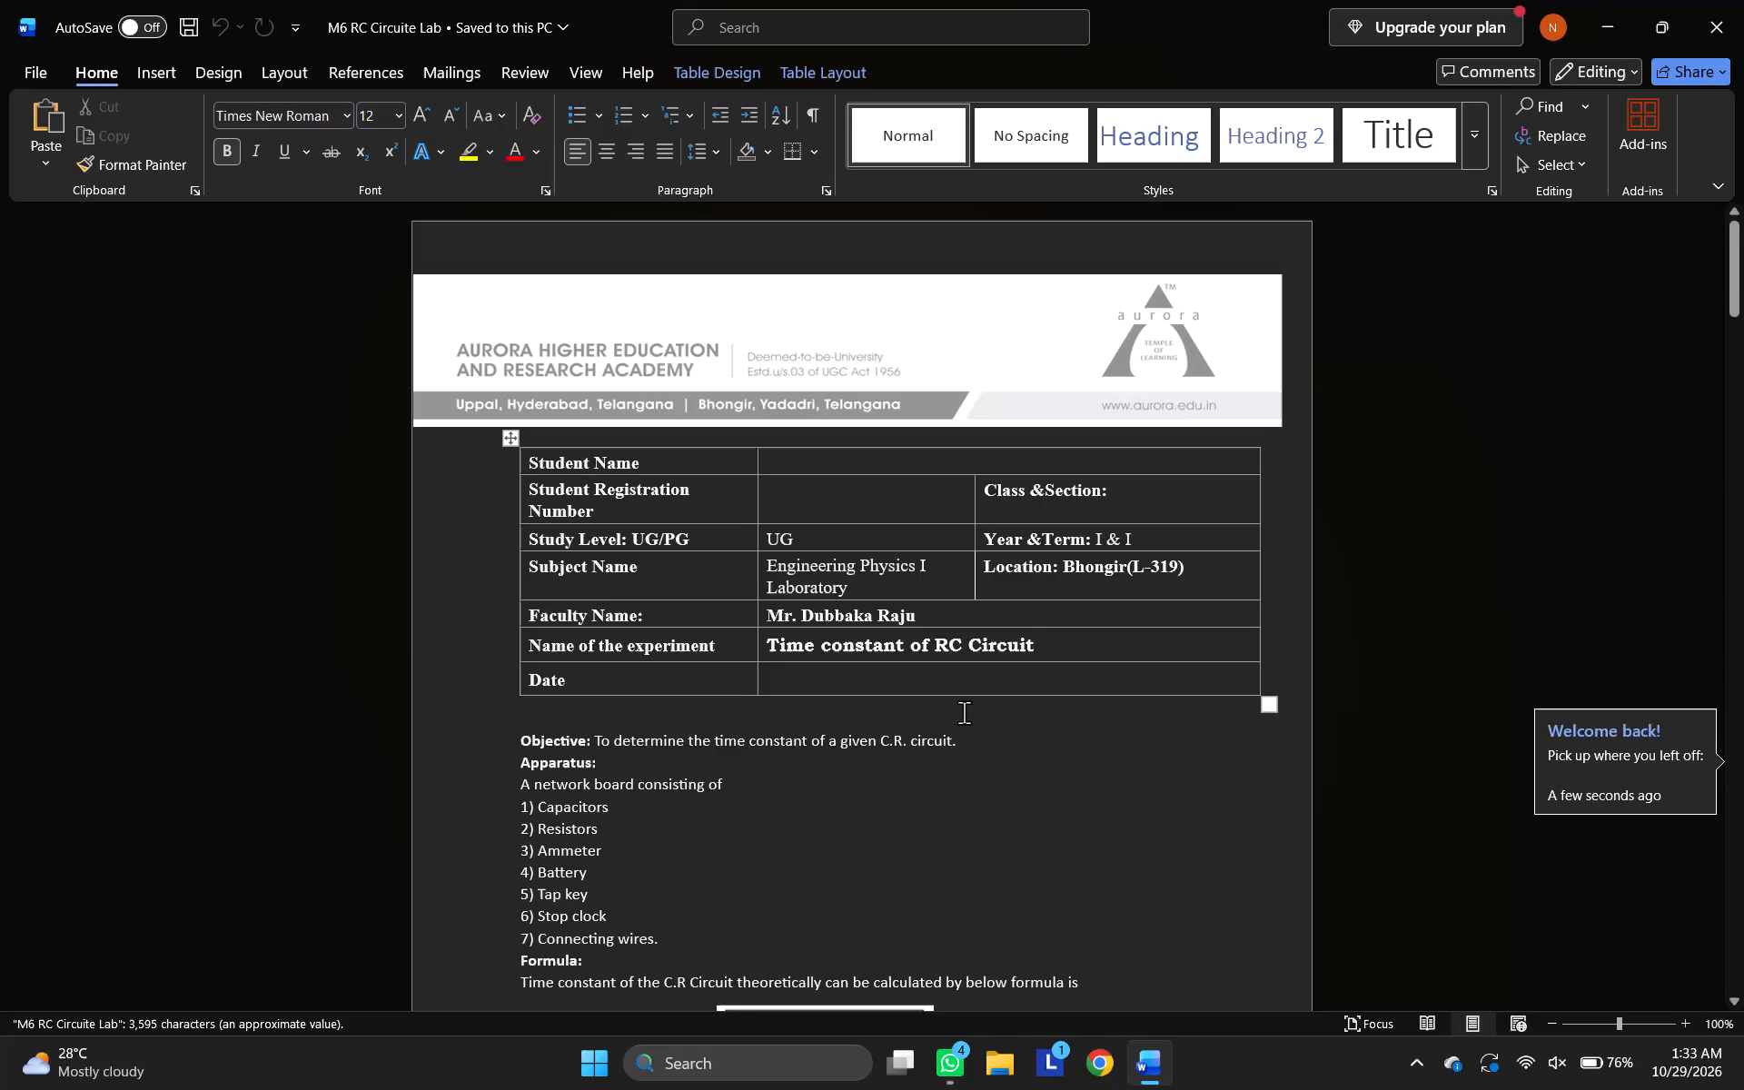
Enter the student's full name in capital letters in the empty Student Name cell of the details table.
drag(815, 451, 819, 470)
click(819, 470)
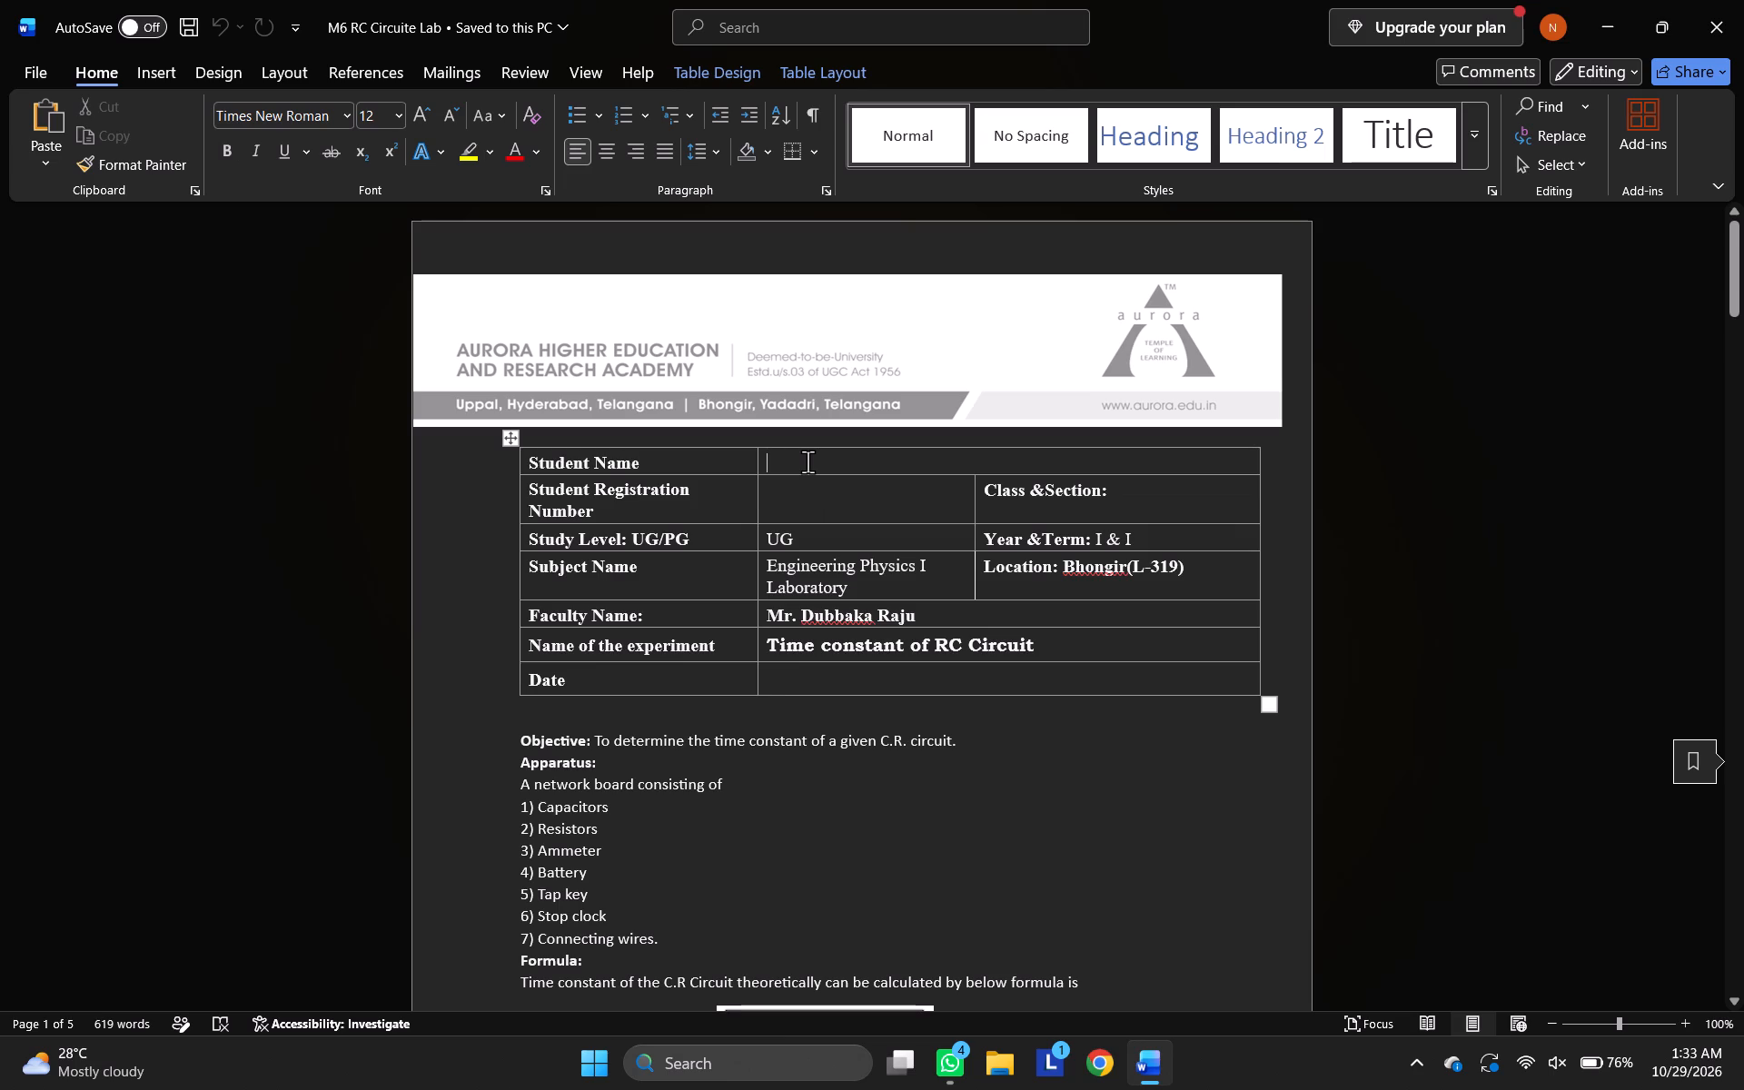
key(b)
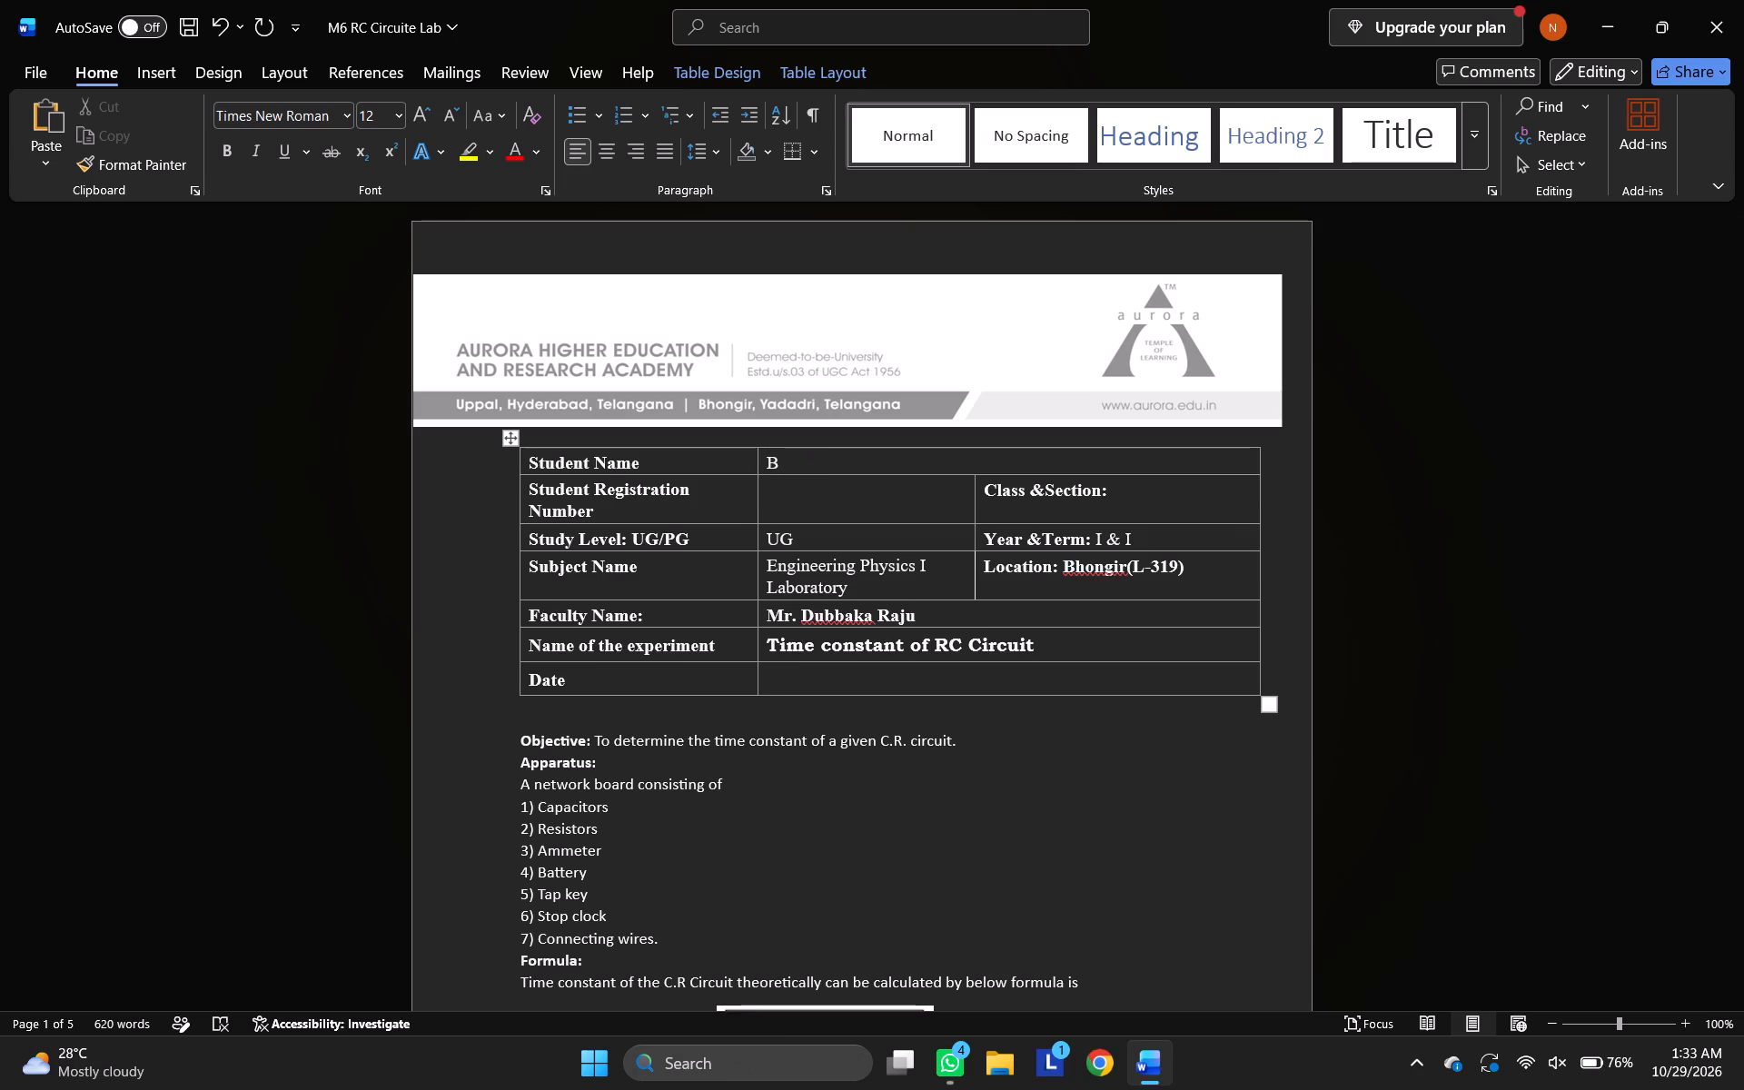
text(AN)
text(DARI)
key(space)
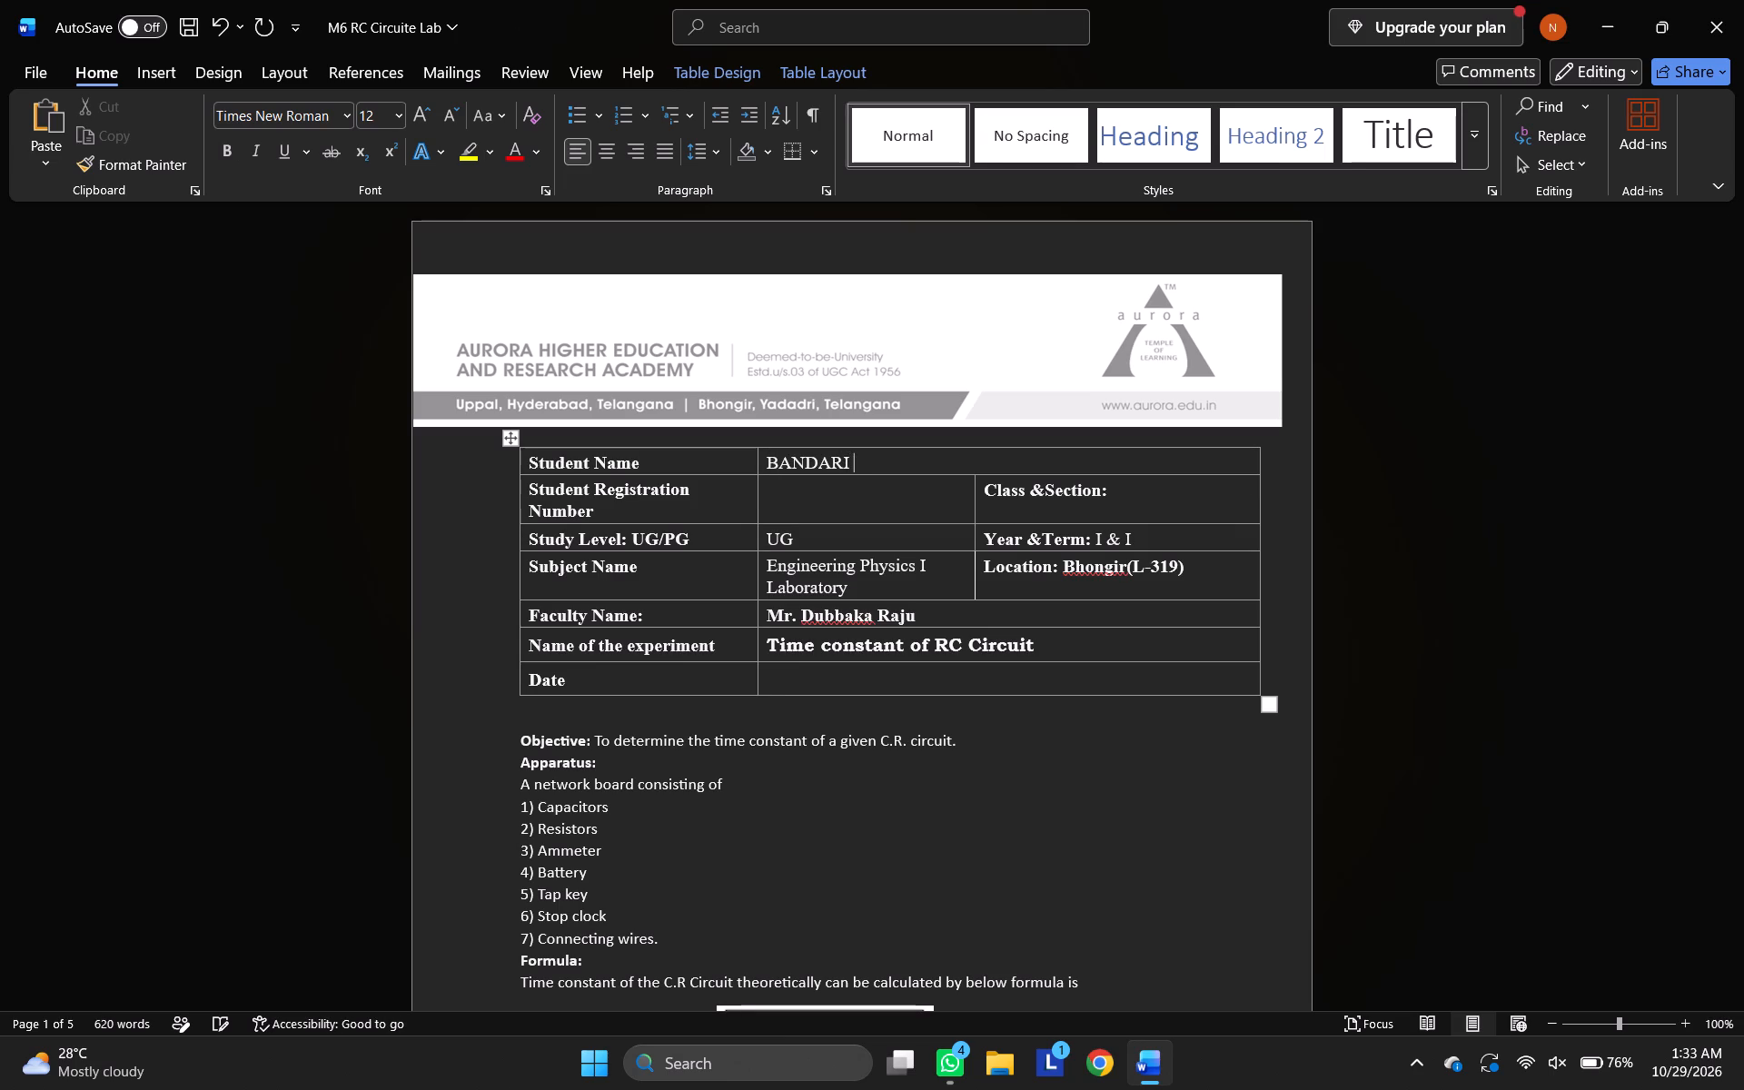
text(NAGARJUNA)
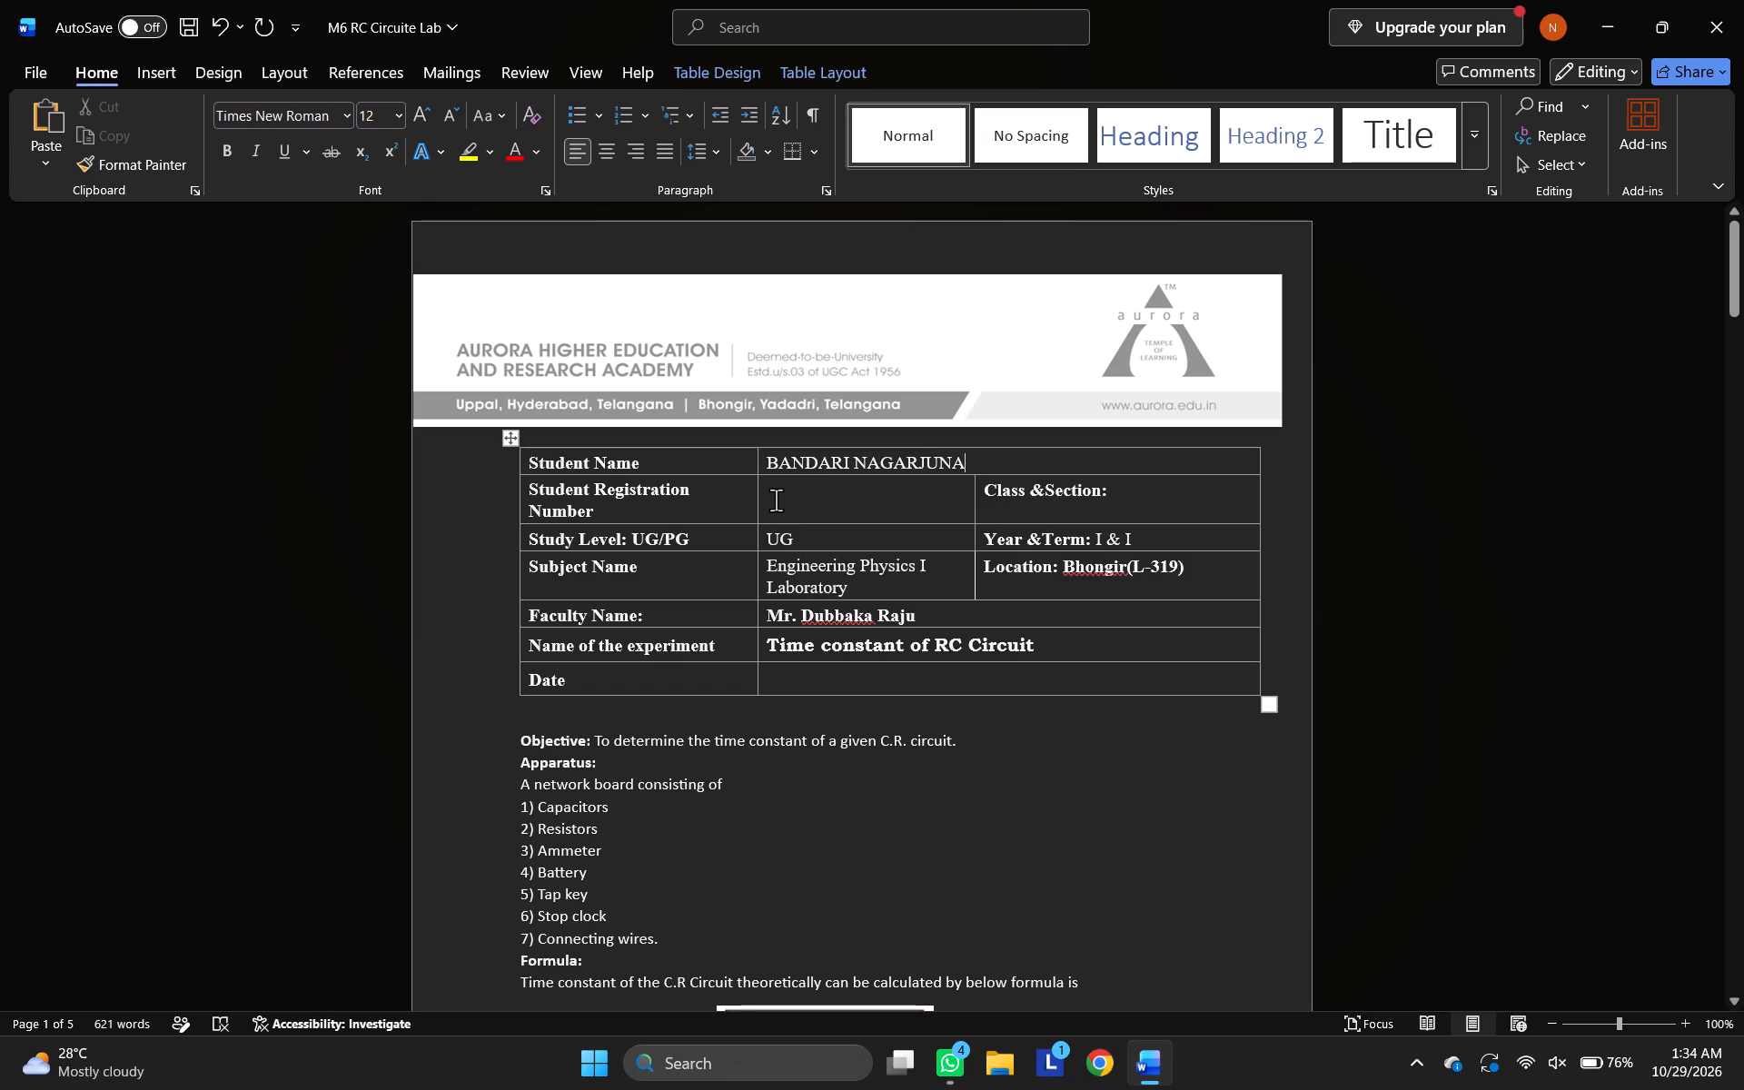
Fill in the student's registration number in the Student Registration Number cell, keeping it on a single line.
click(774, 500)
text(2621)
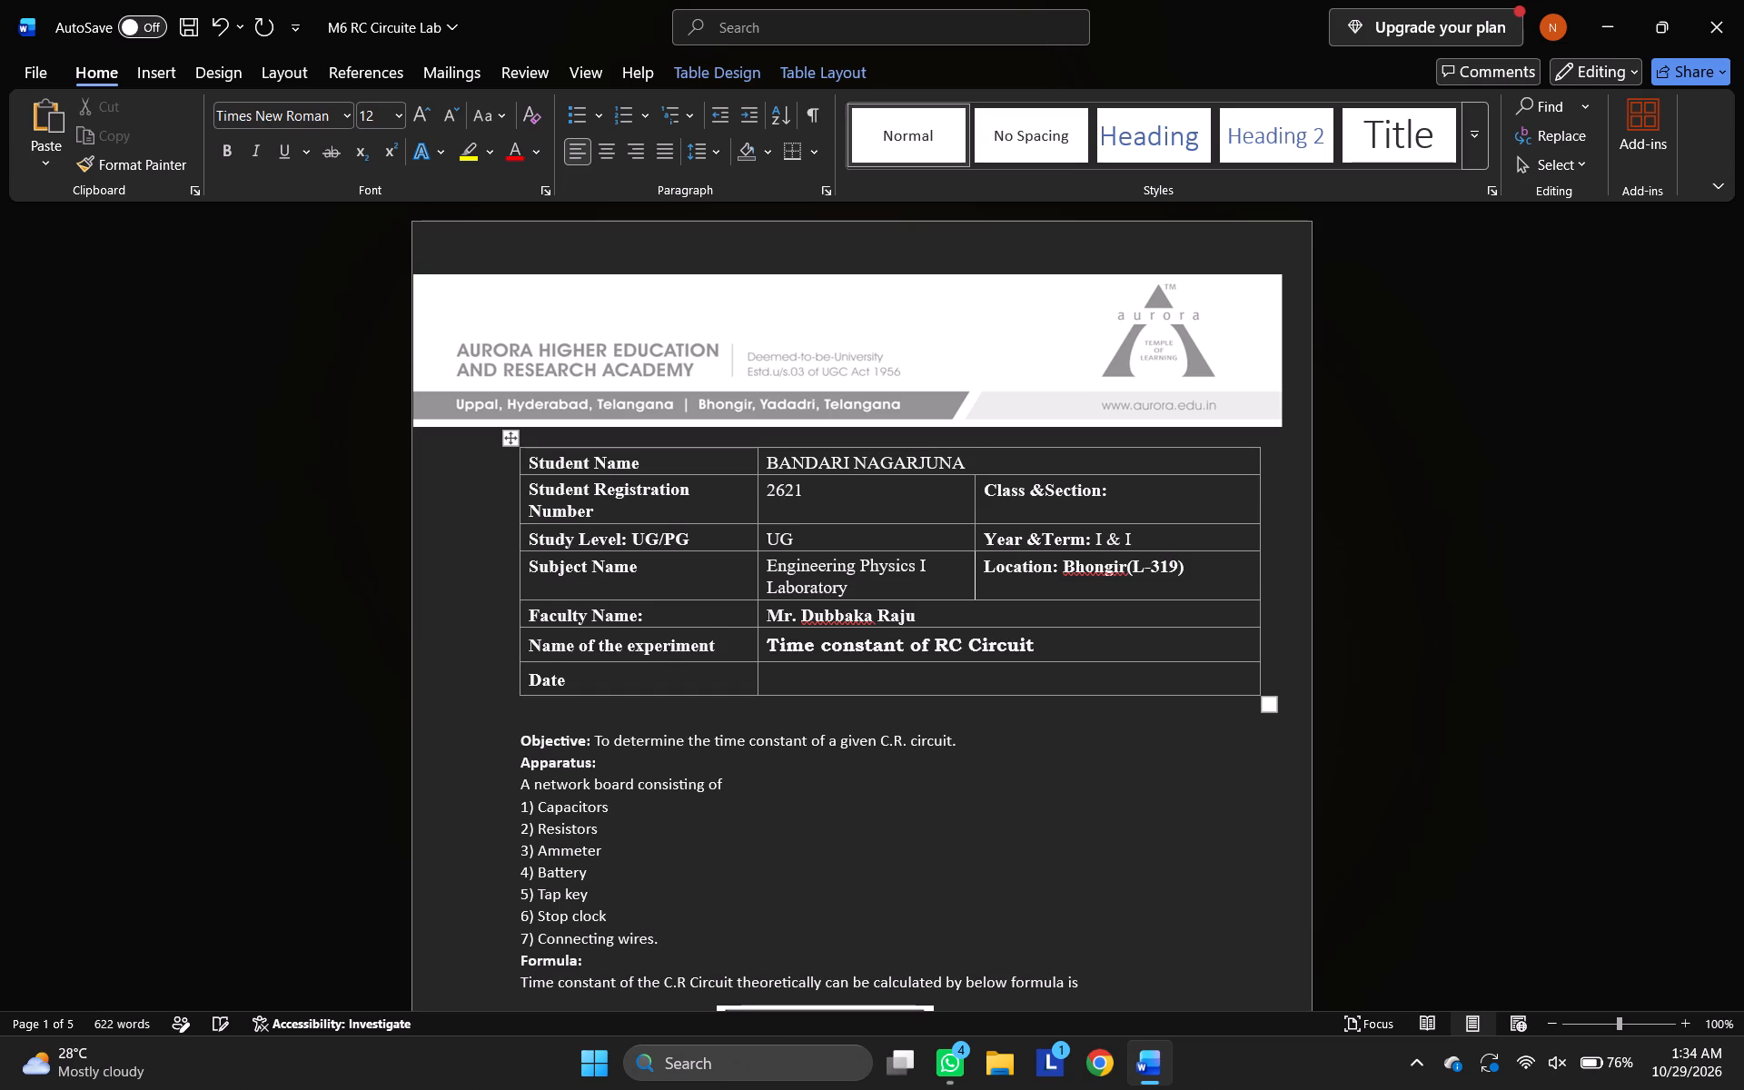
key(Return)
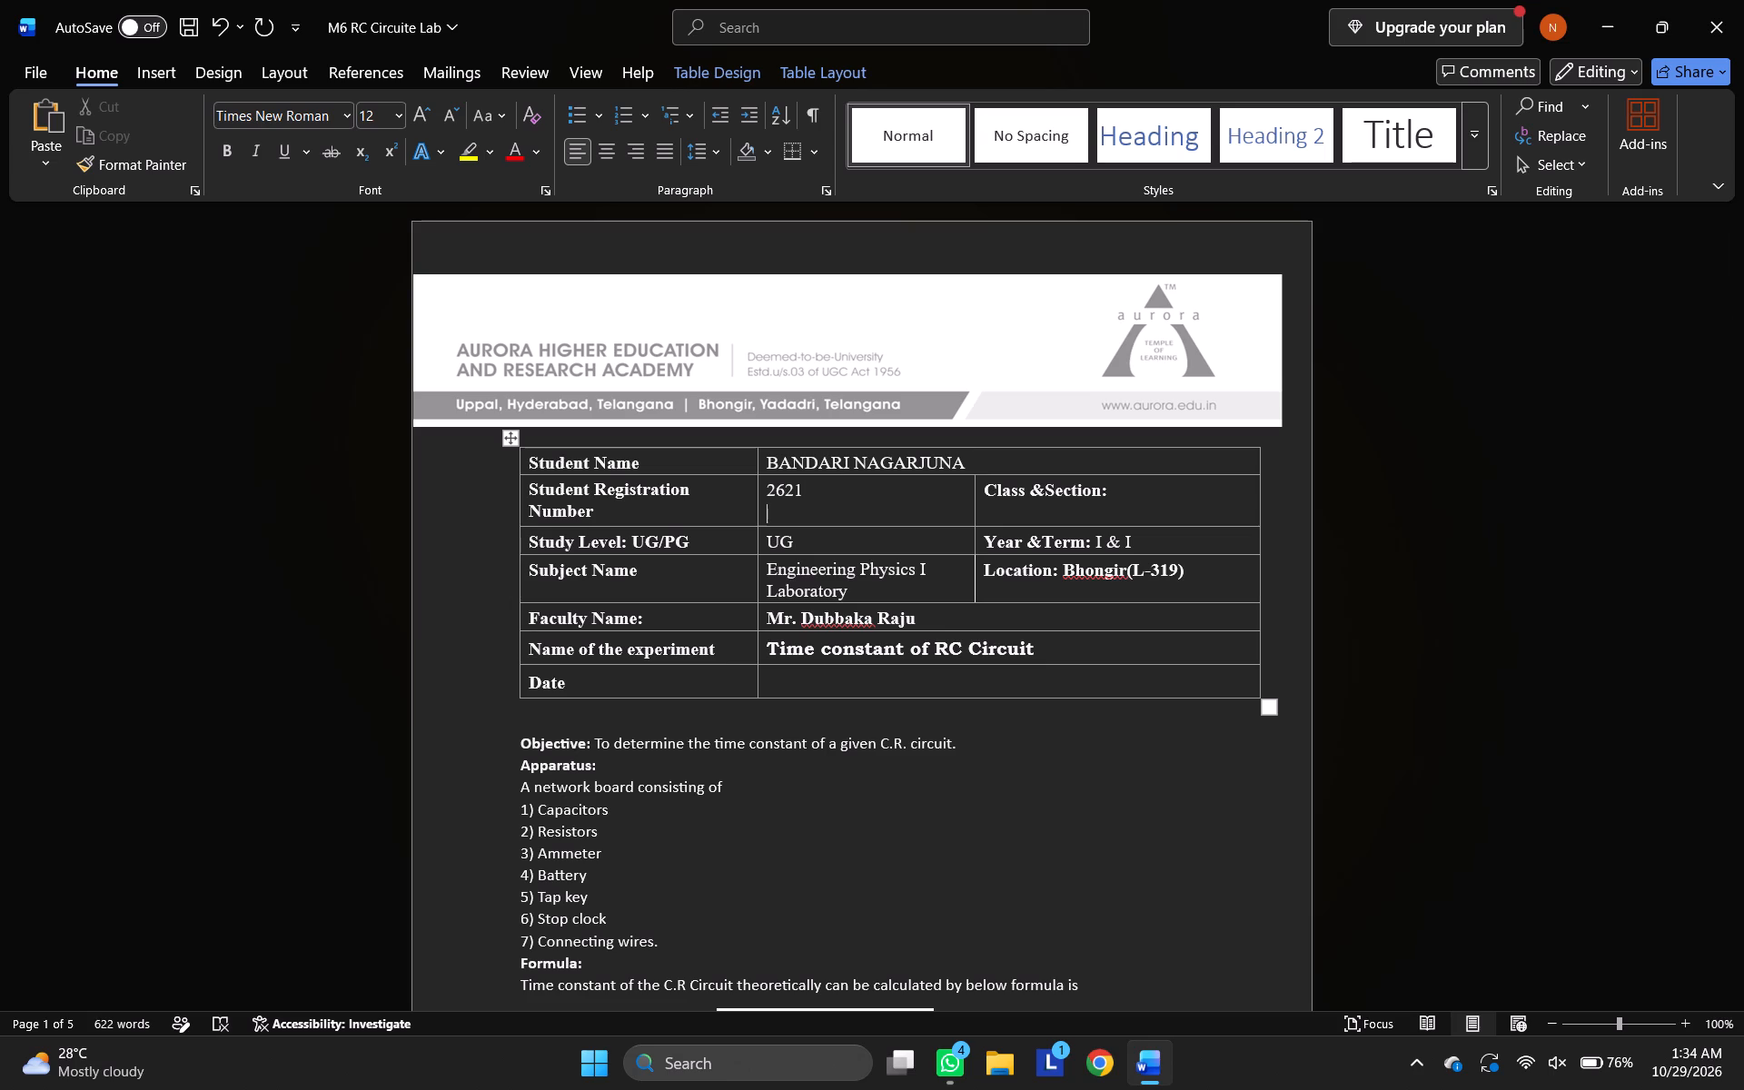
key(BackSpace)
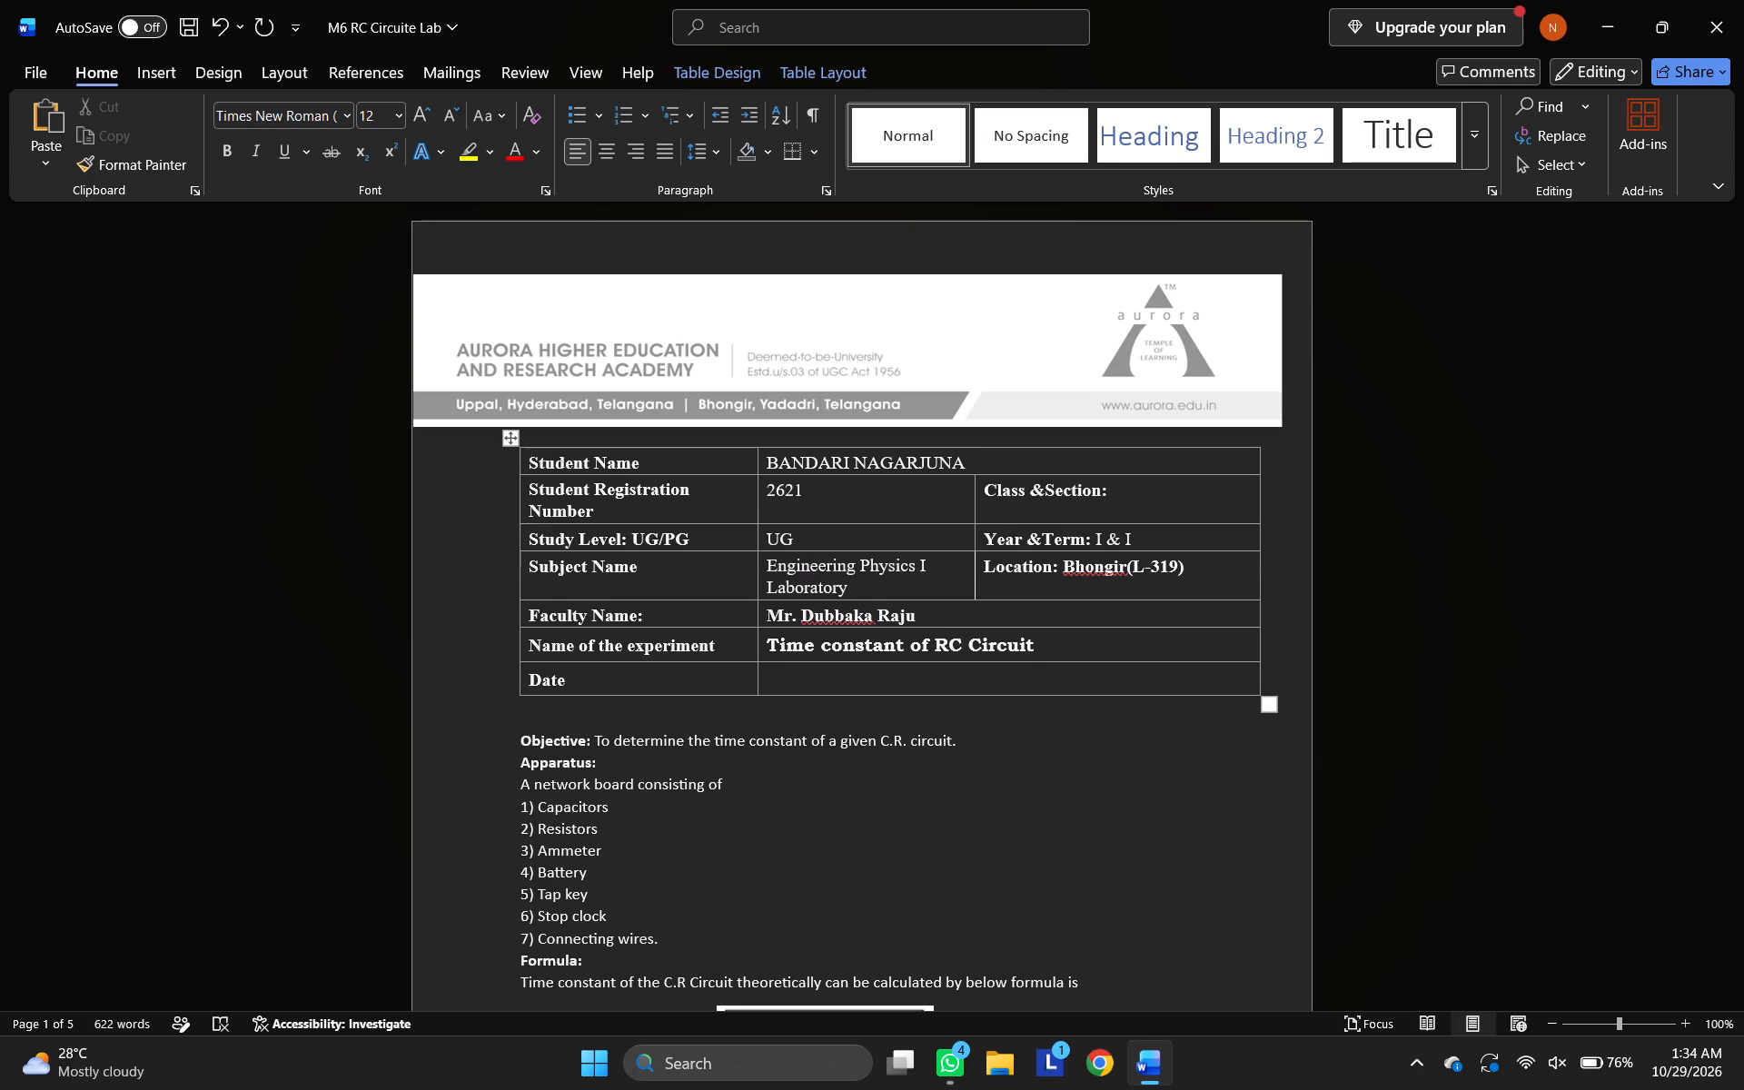
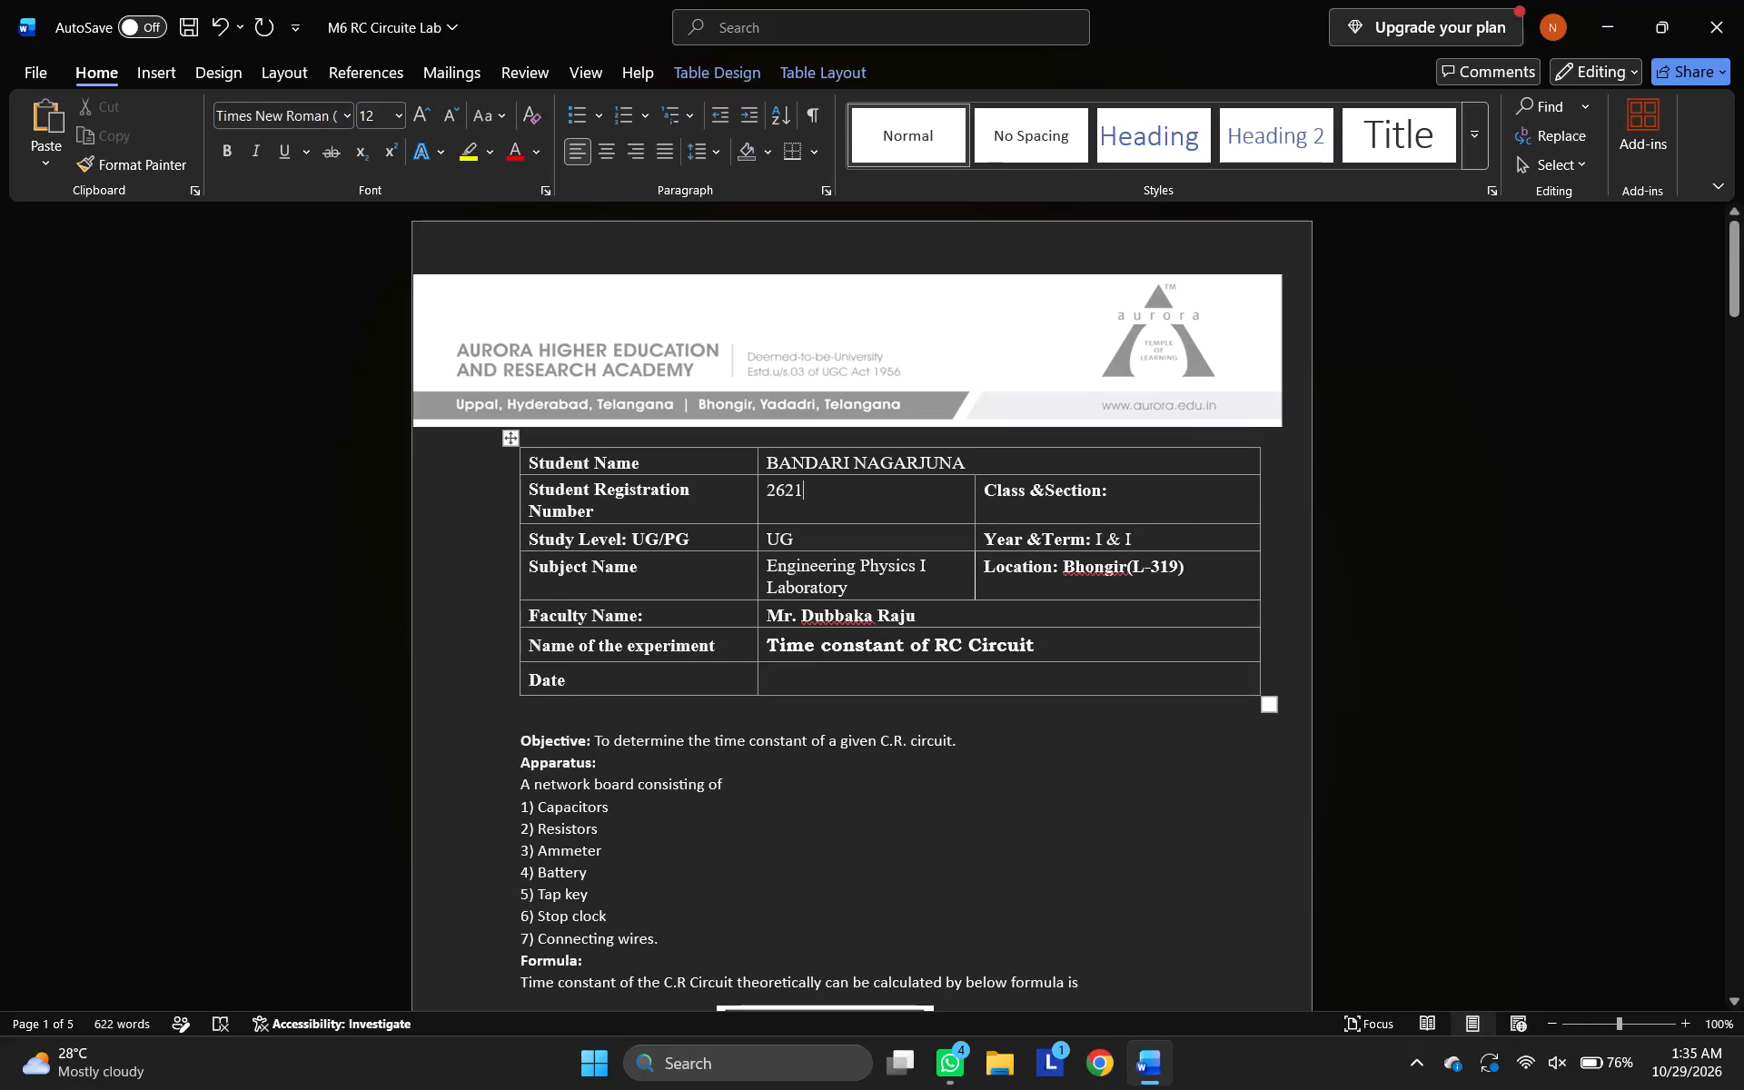
Correct the end of the partly entered student registration number and complete it in its cell of the details table.
click(837, 484)
key(BackSpace)
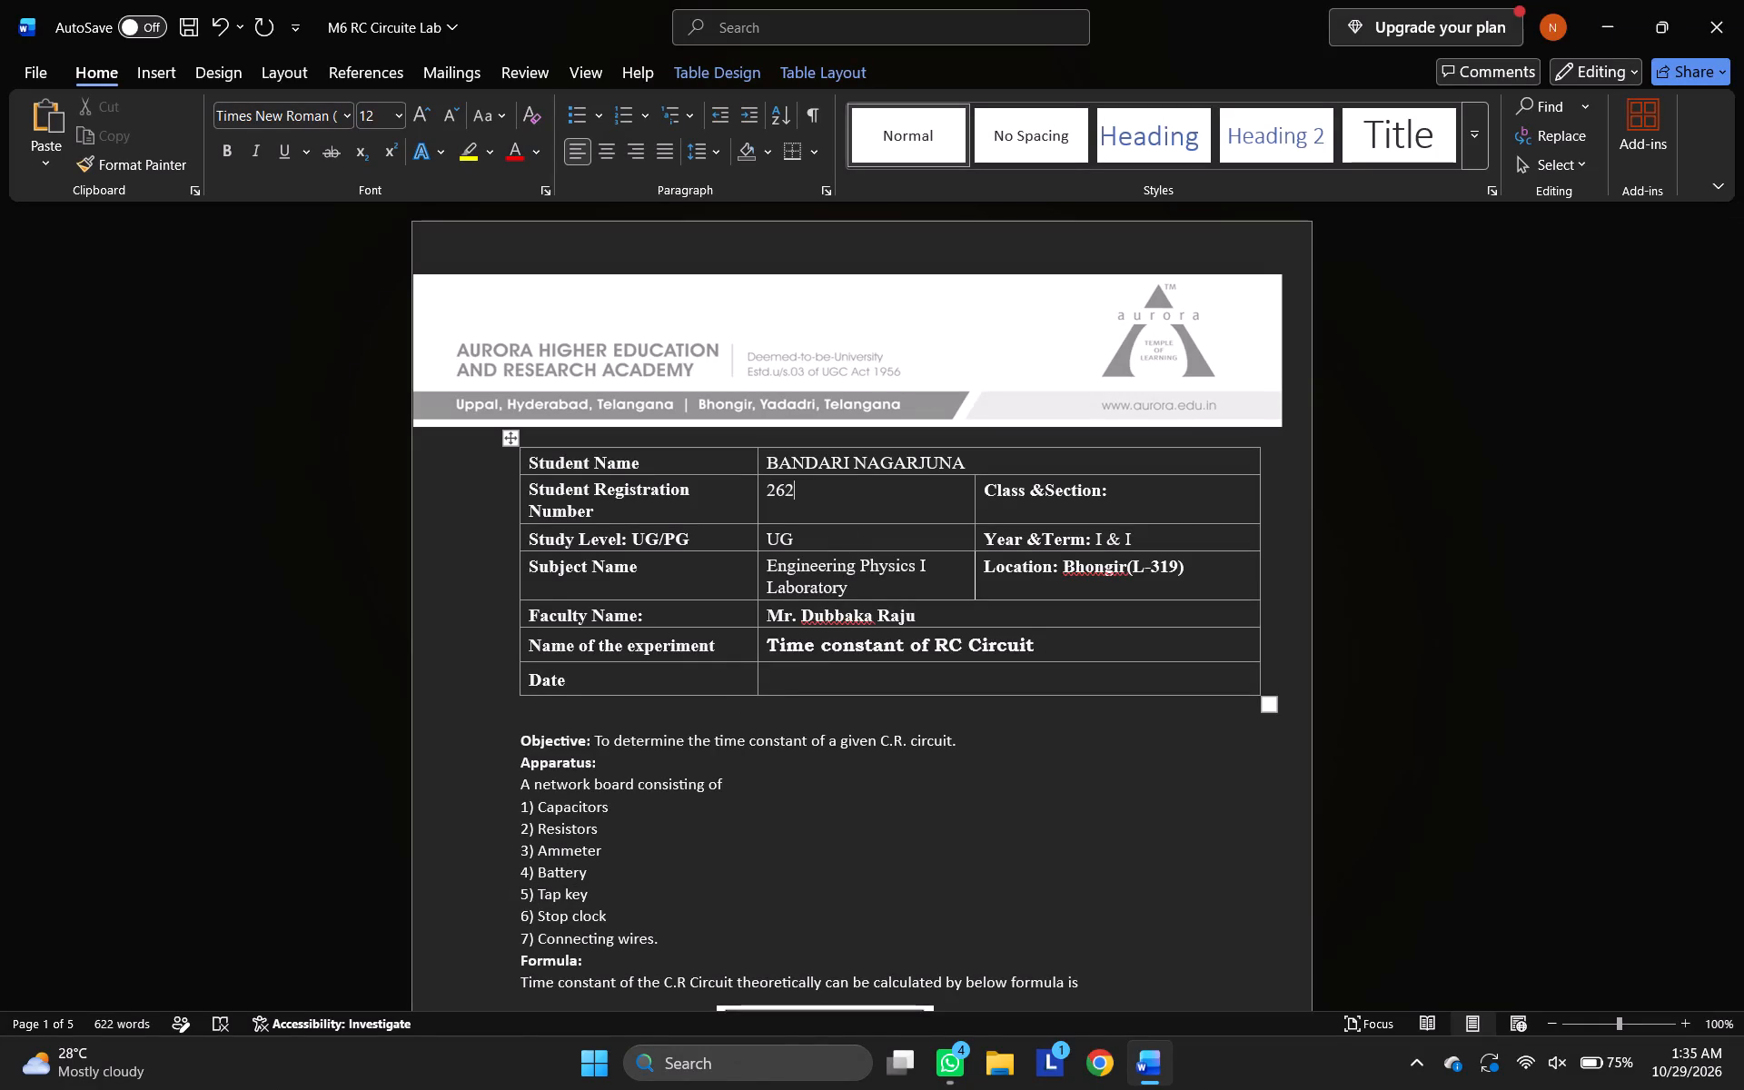
key(u)
key(1)
key(r)
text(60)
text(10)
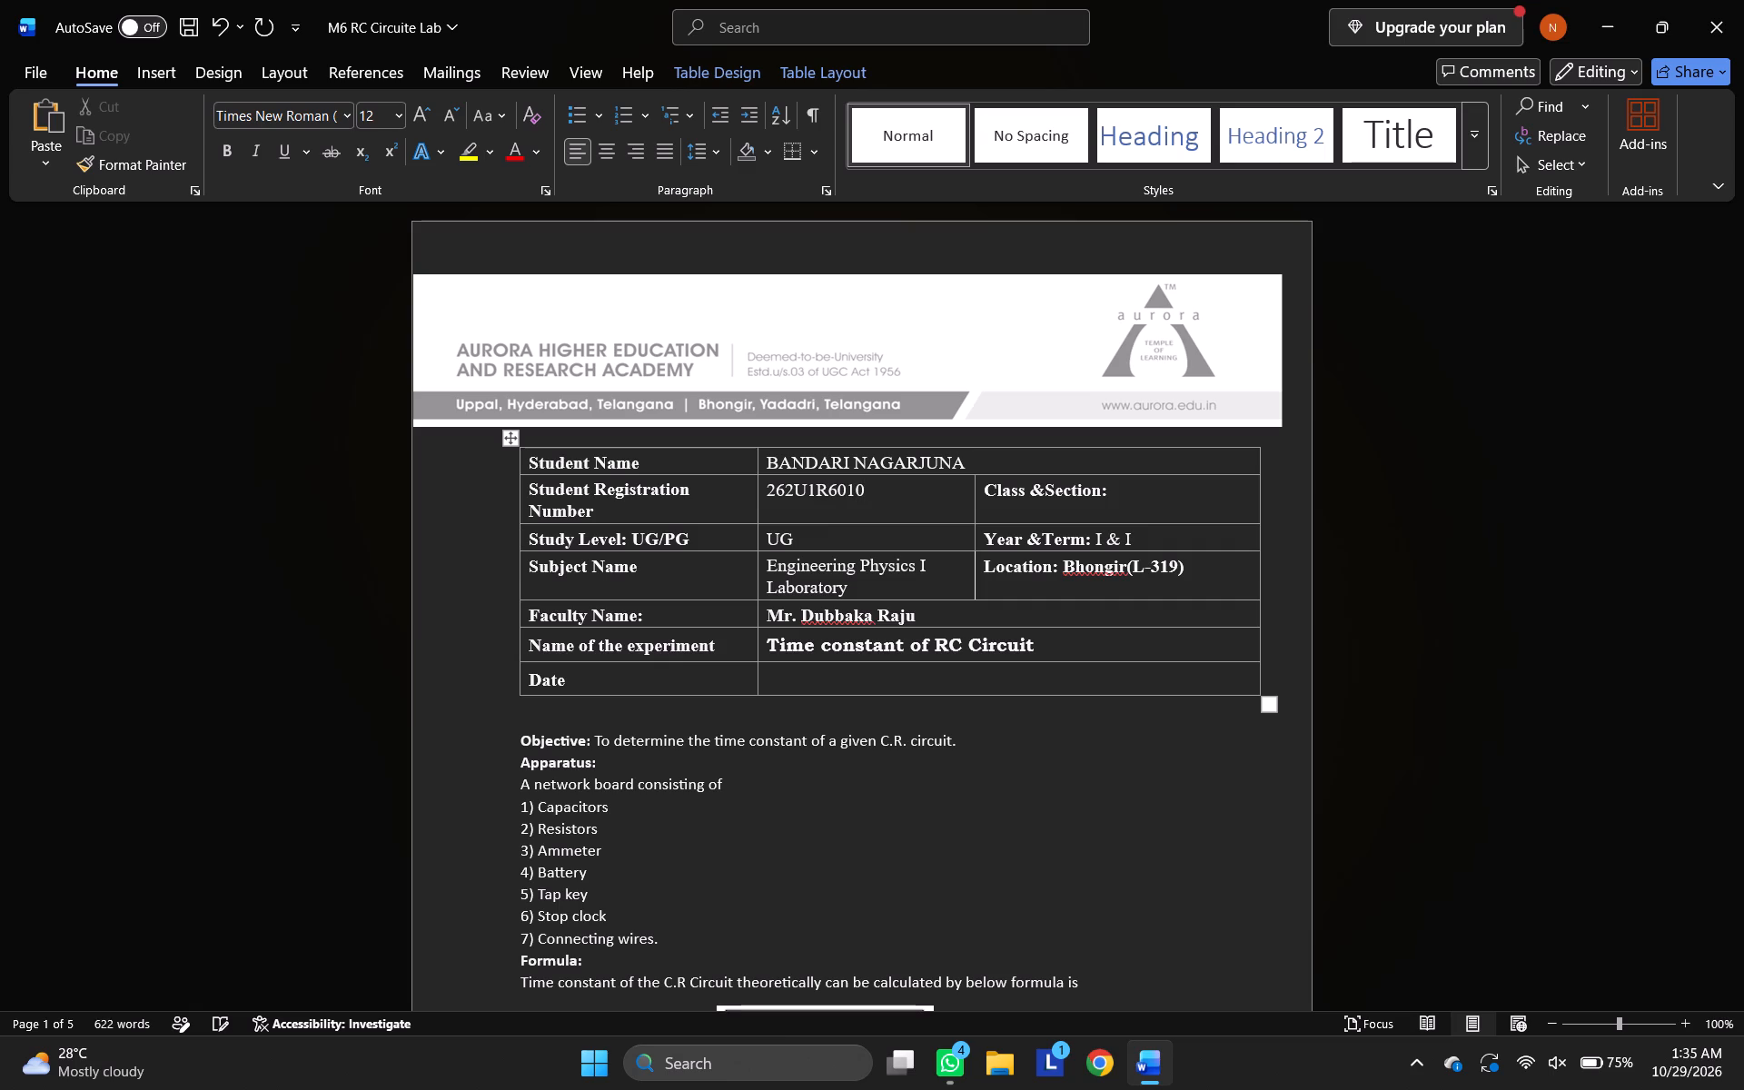
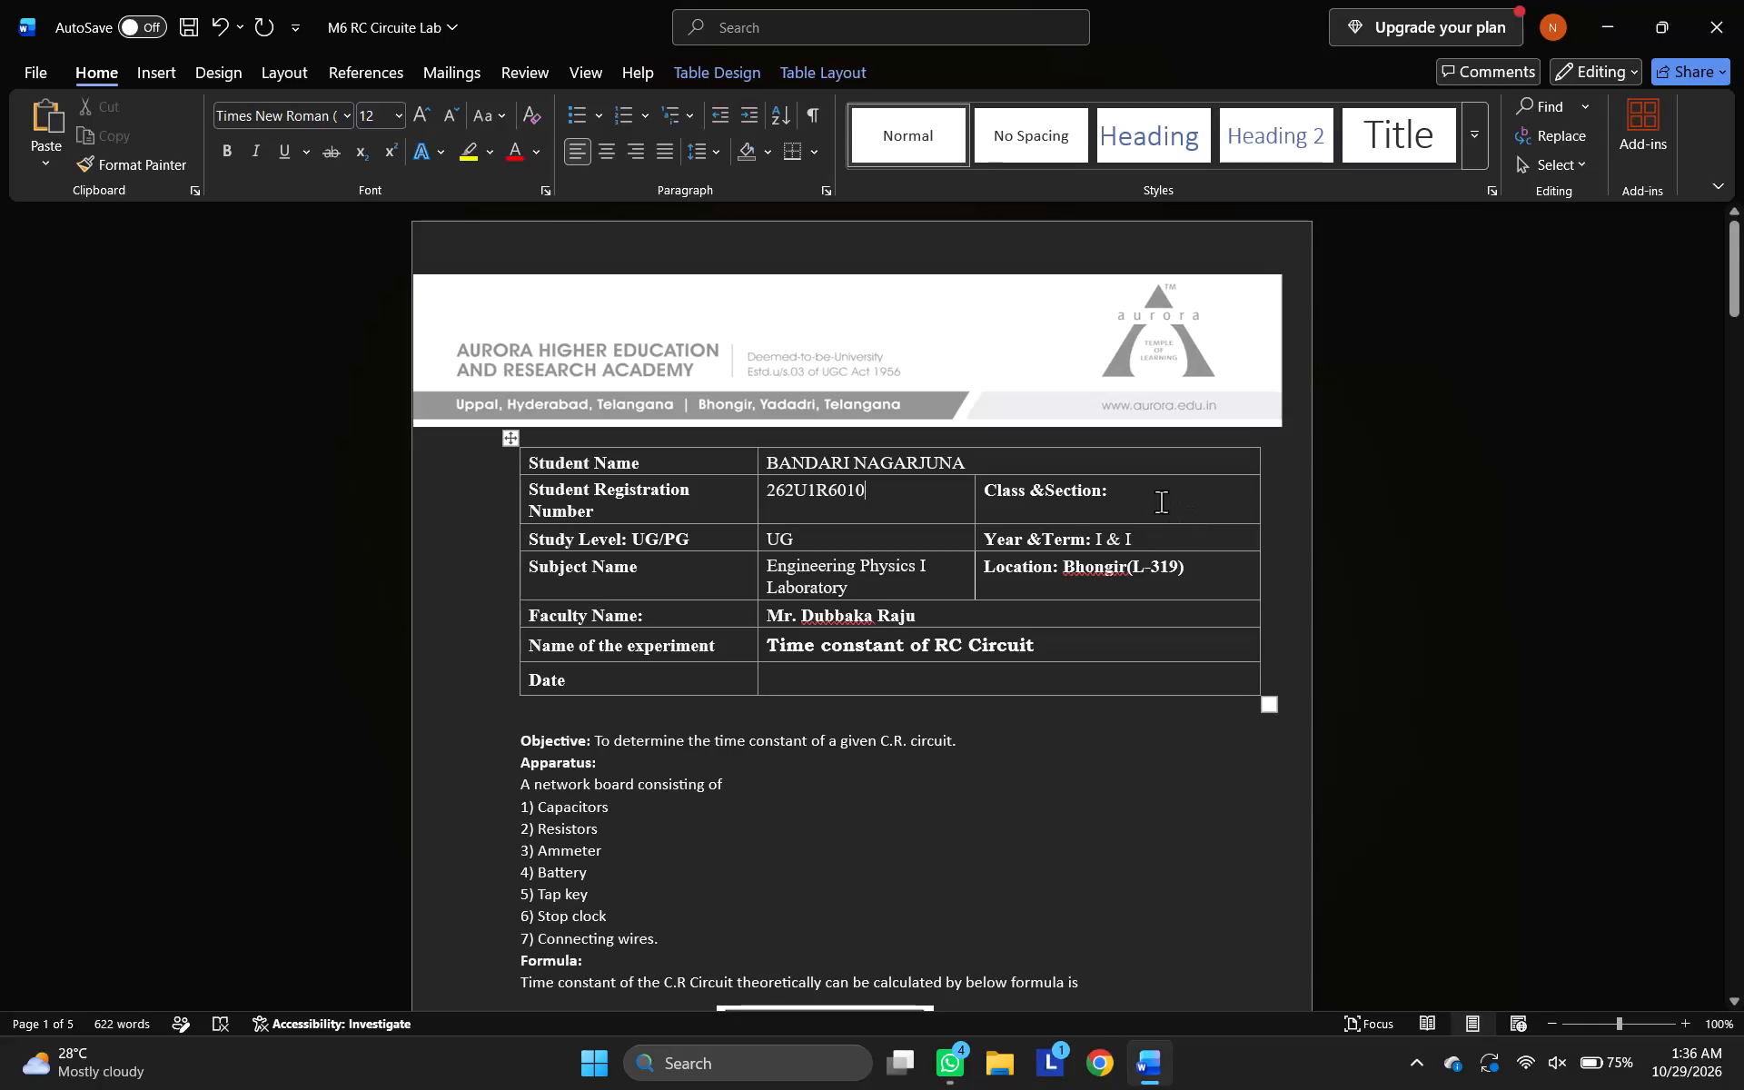
Enter "AIML -1A" after the Class & Section label in the student details table.
click(1161, 501)
text(AIML)
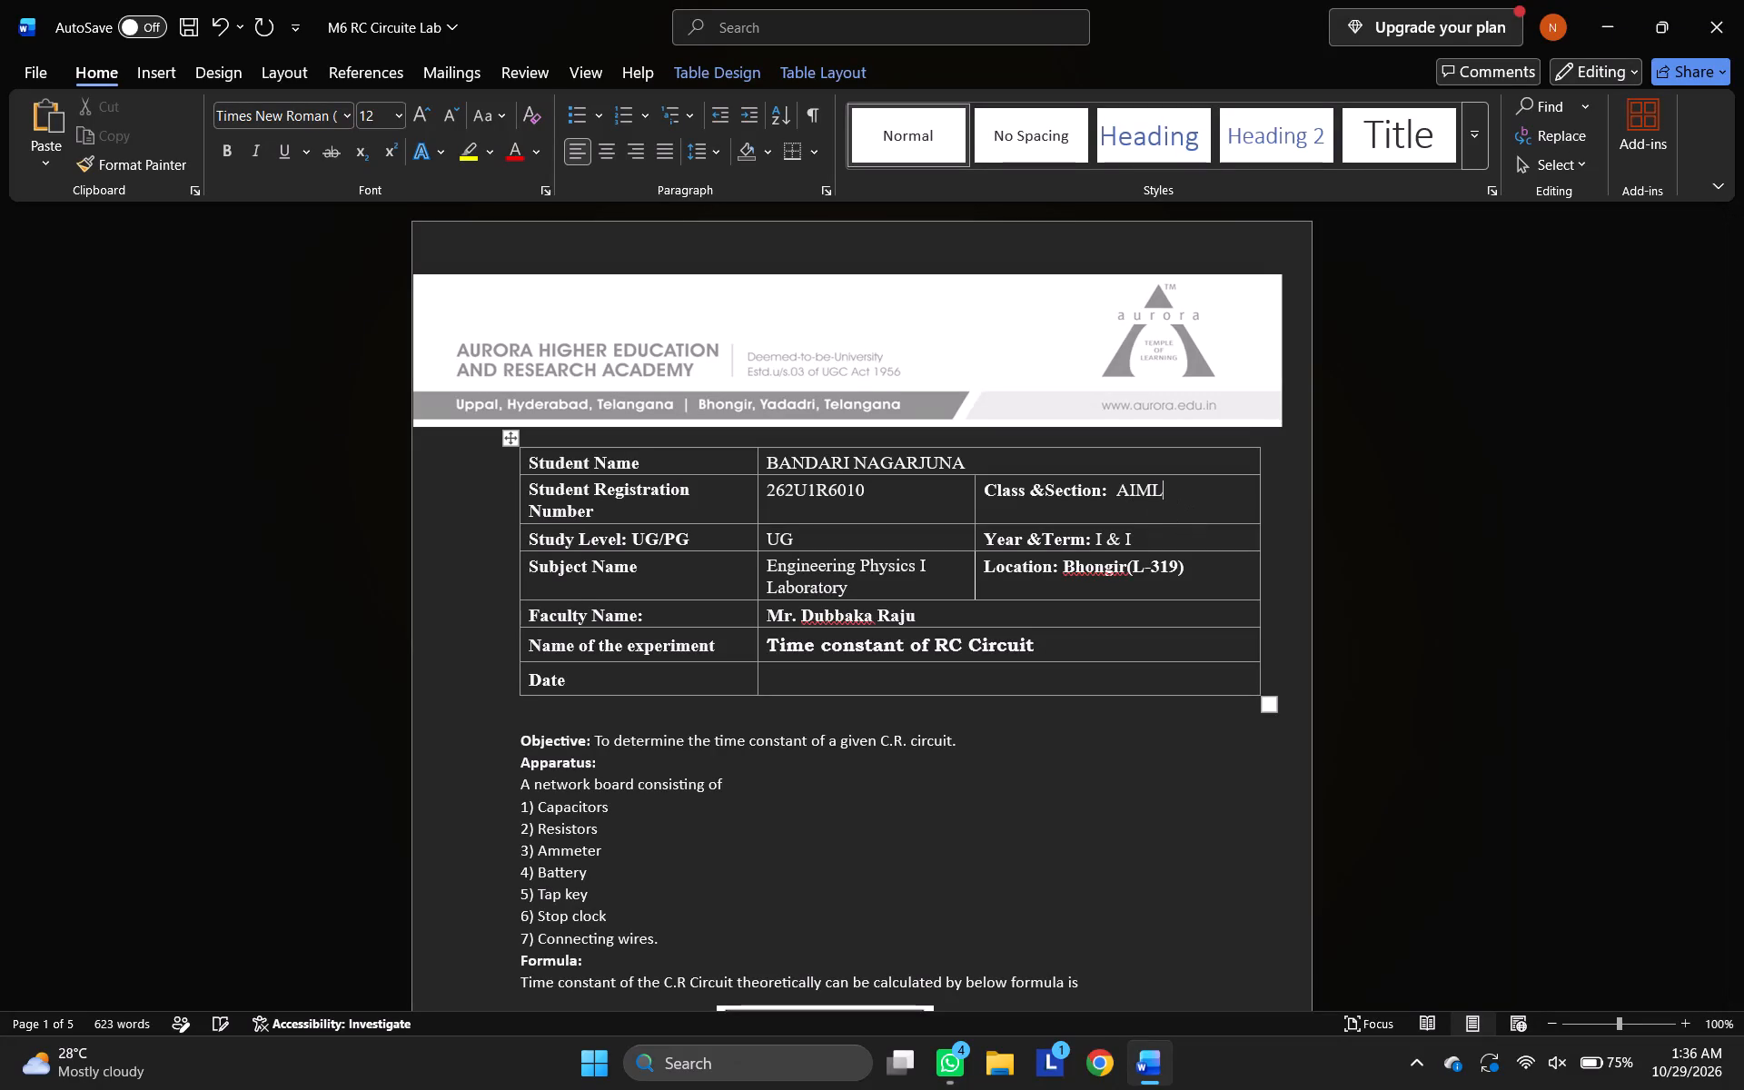
key(minus)
key(BackSpace)
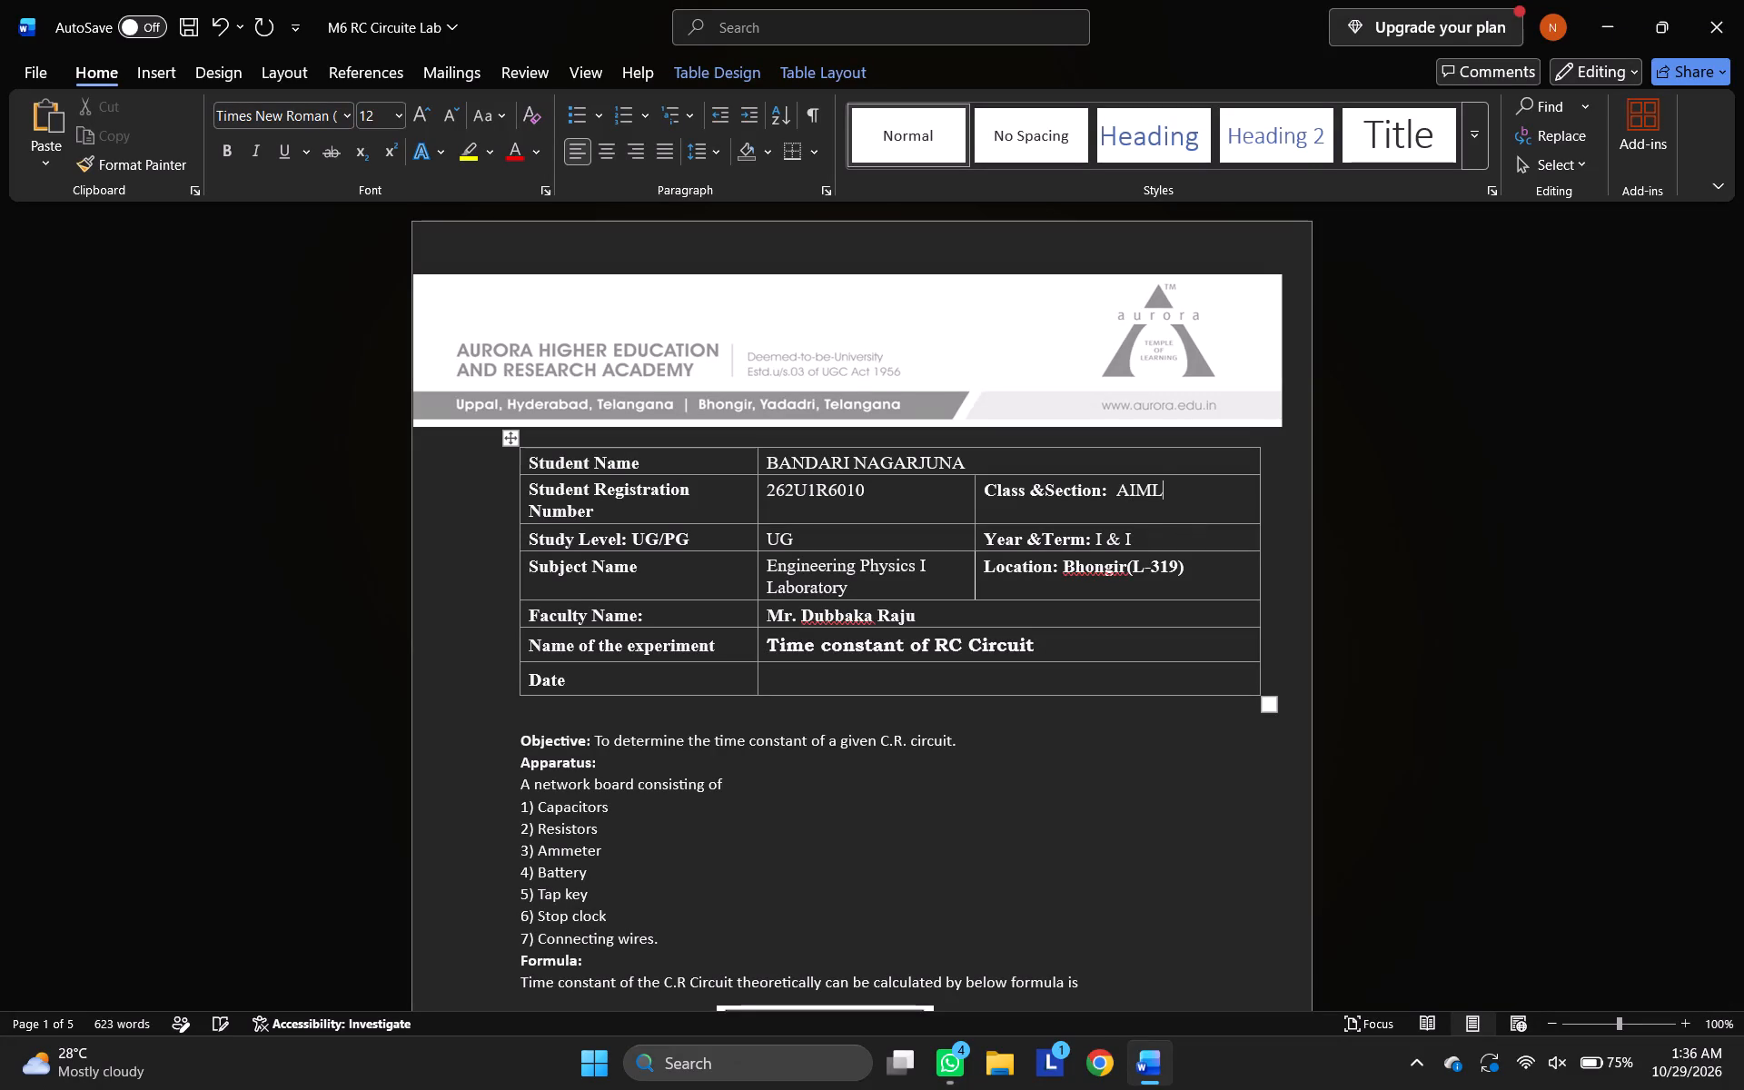
key(space)
text(-)
text(1A)
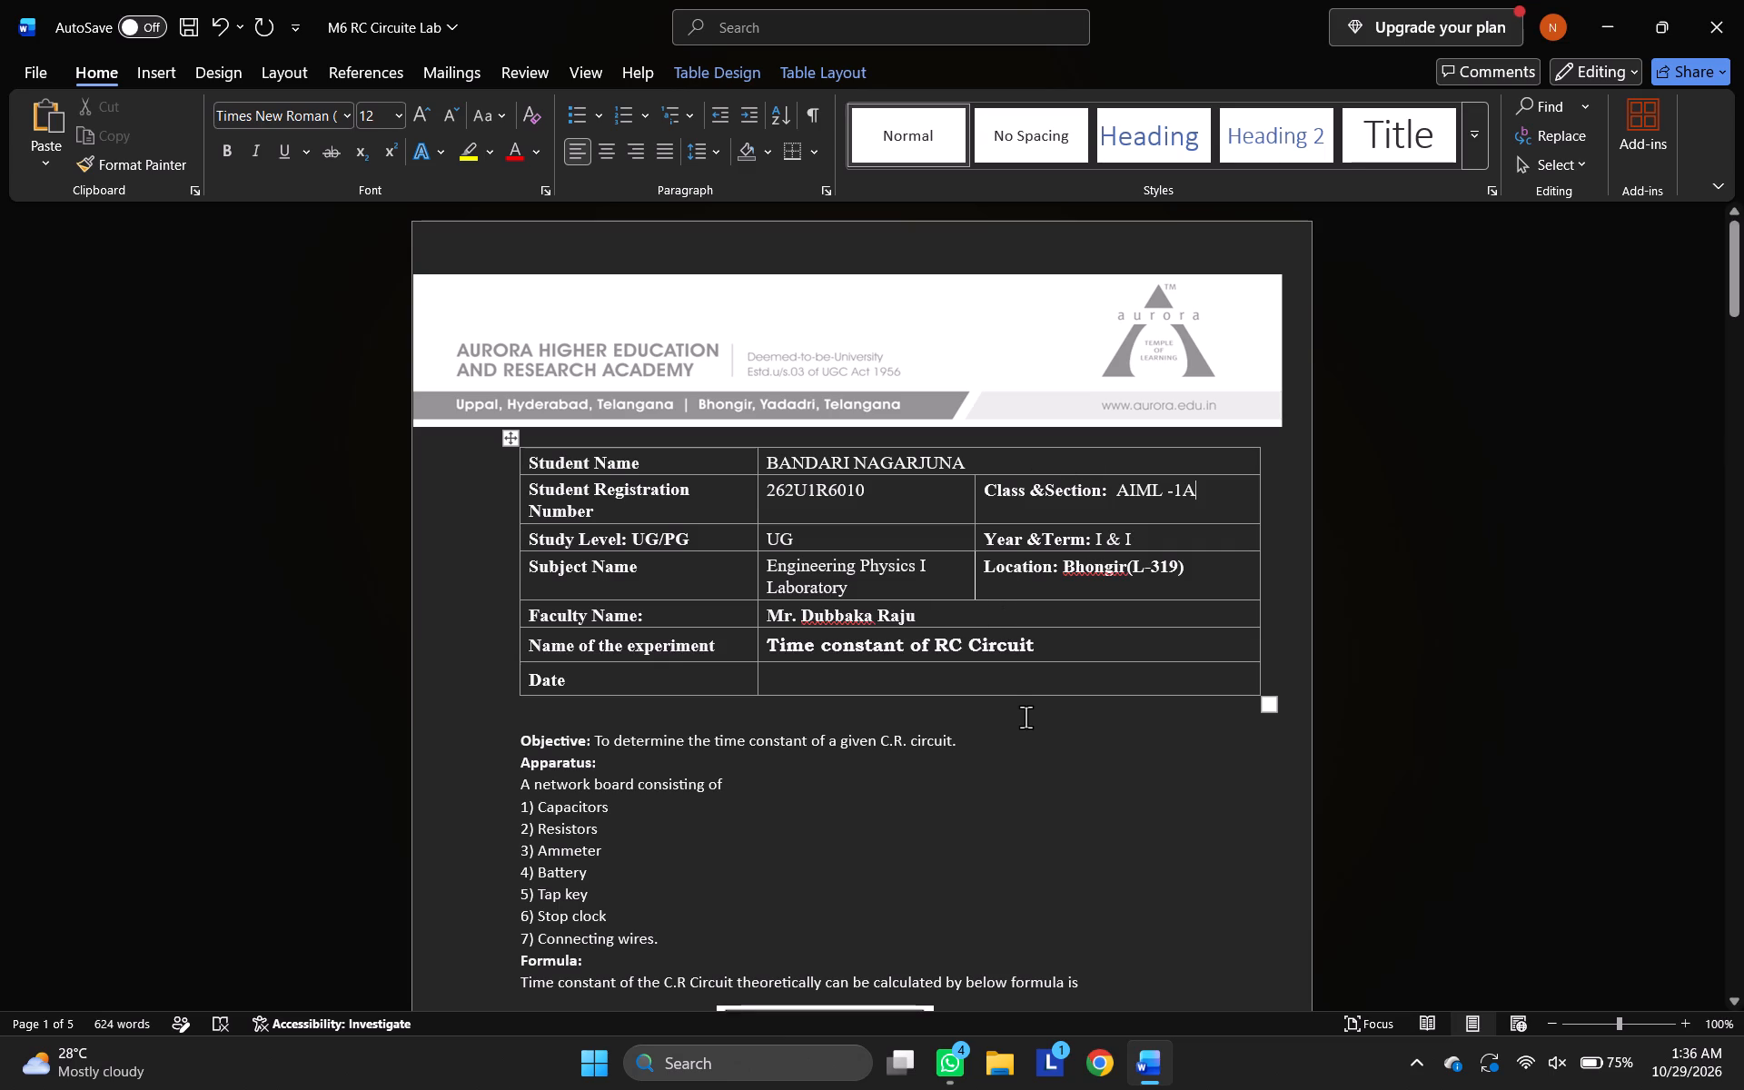
Fill in the empty Date cell of the details table with 29-10-2026.
click(875, 698)
click(858, 675)
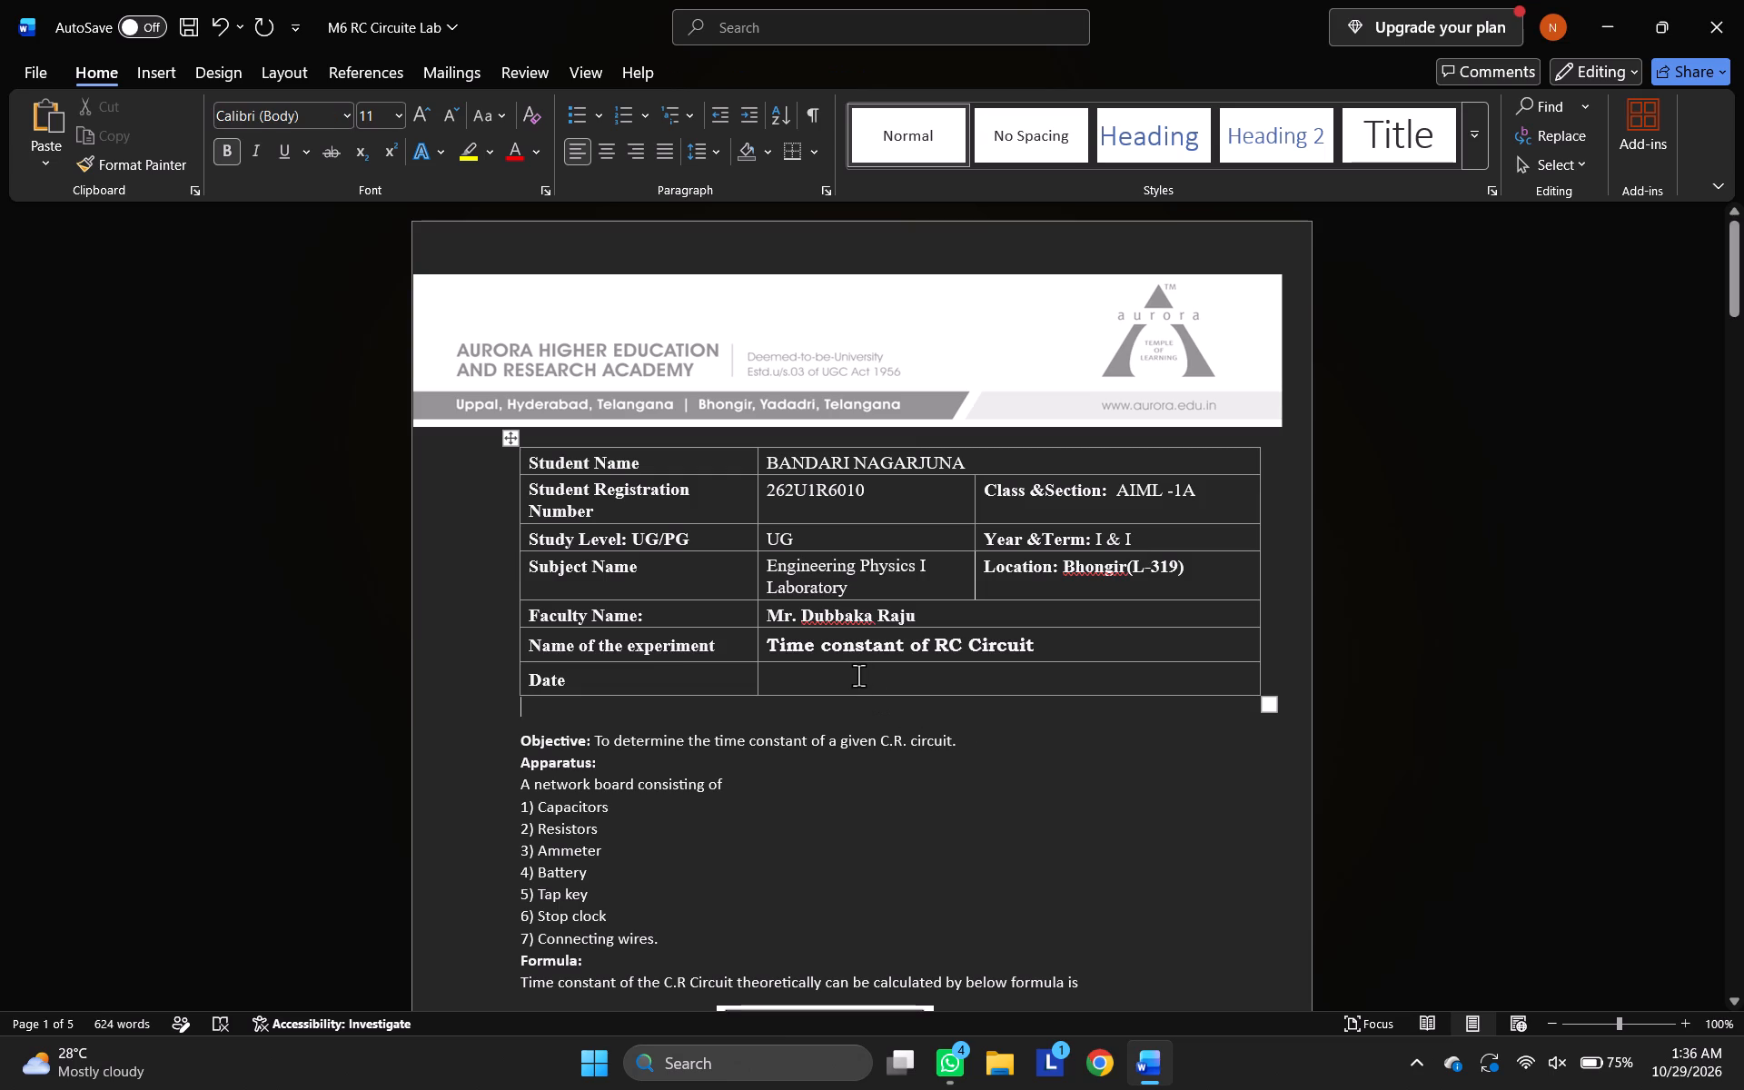
key(2)
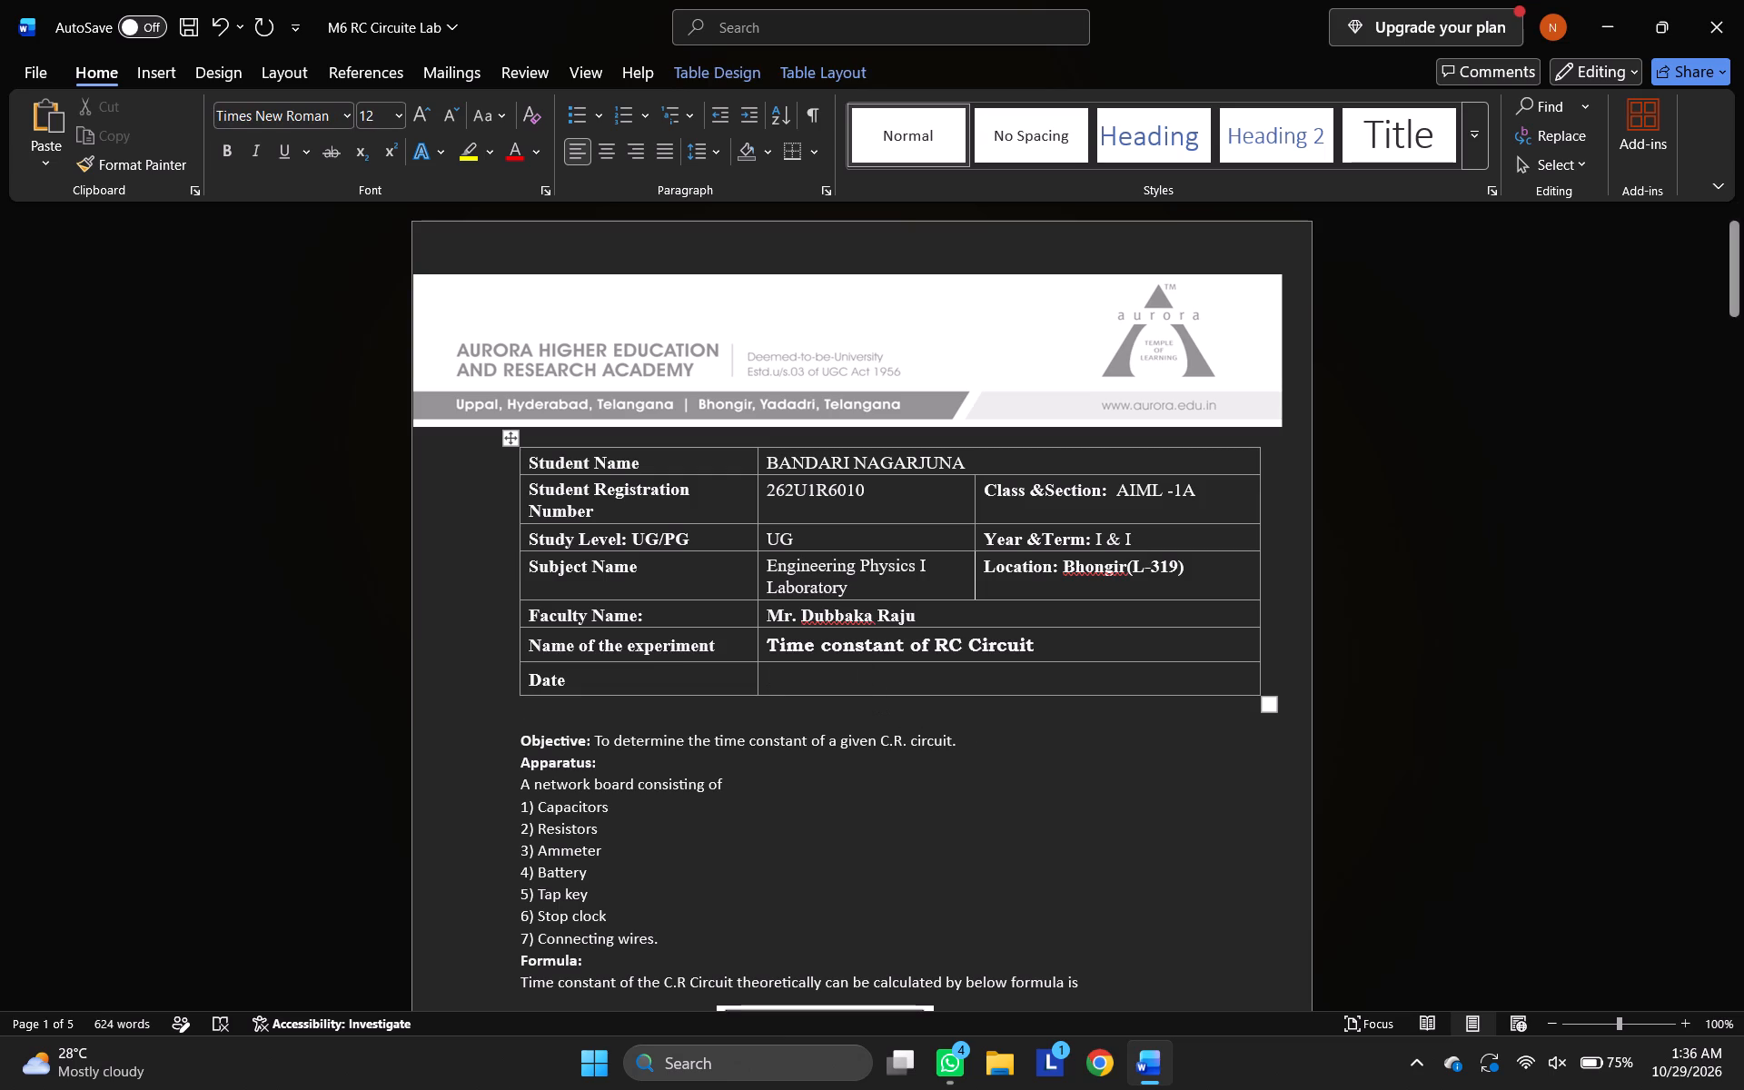
key(9)
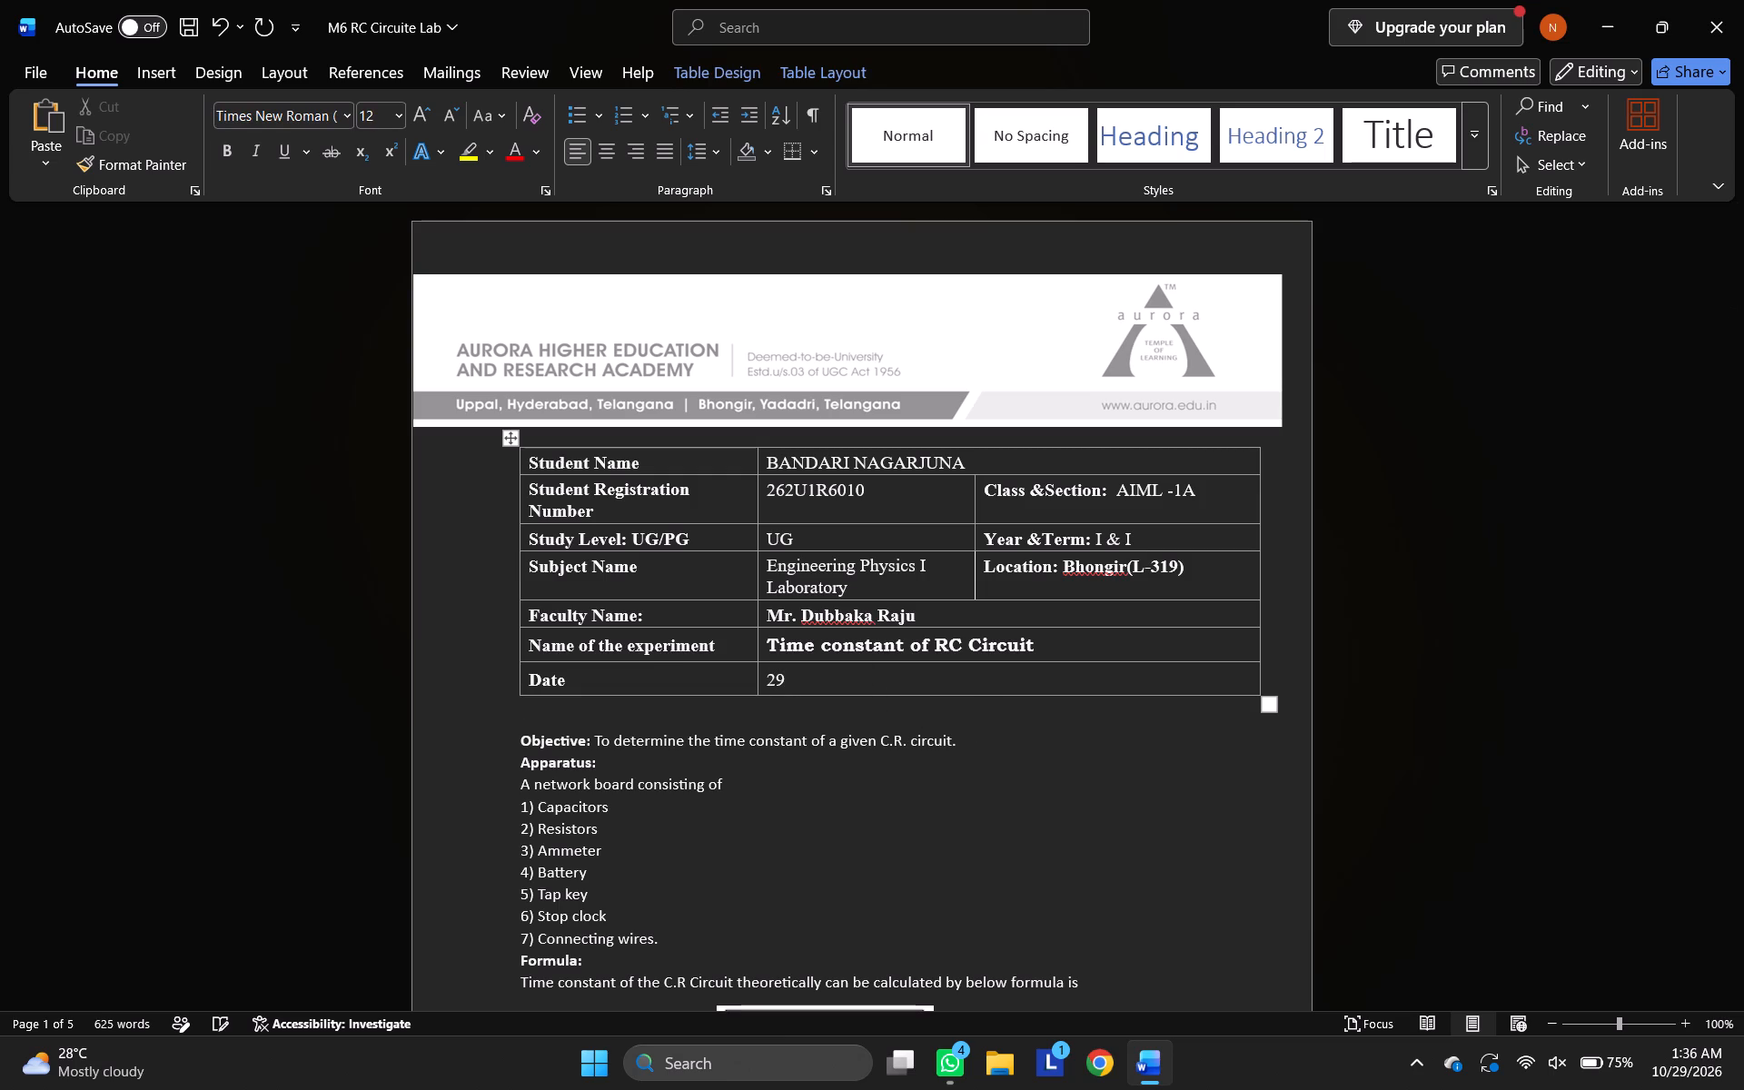
key(minus)
key(1)
text(0-2026)
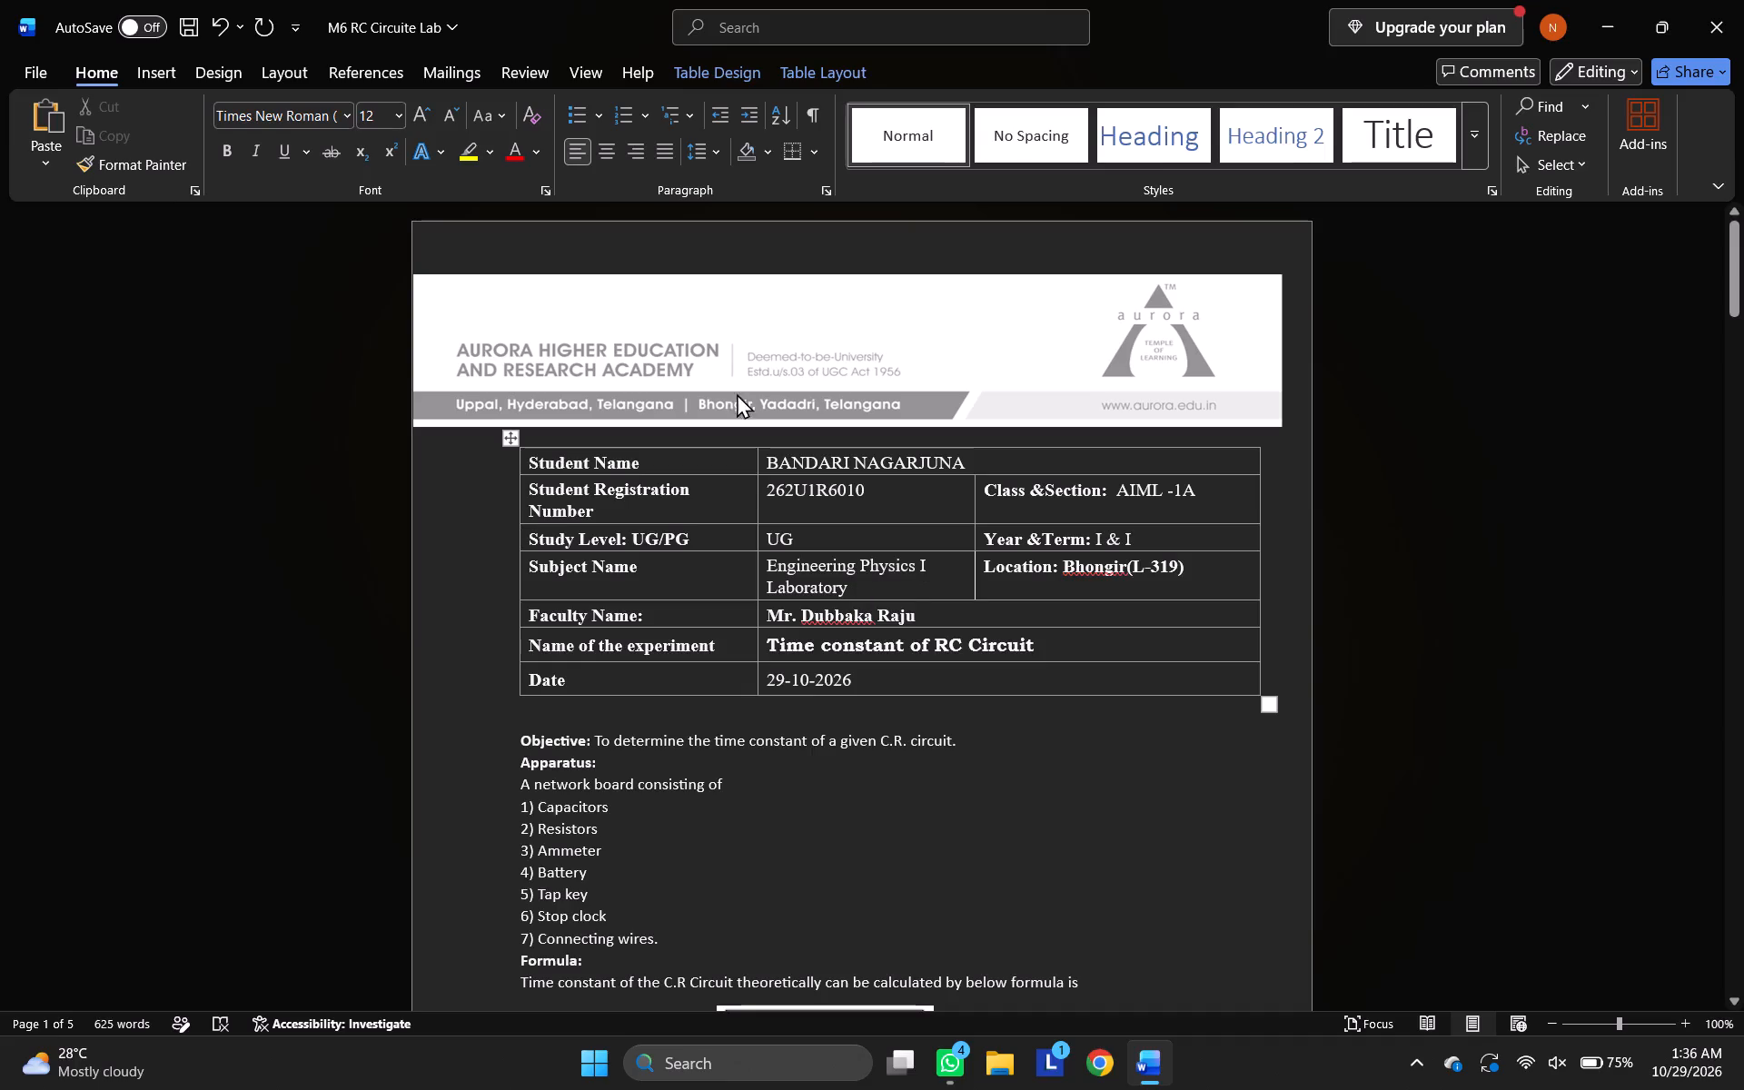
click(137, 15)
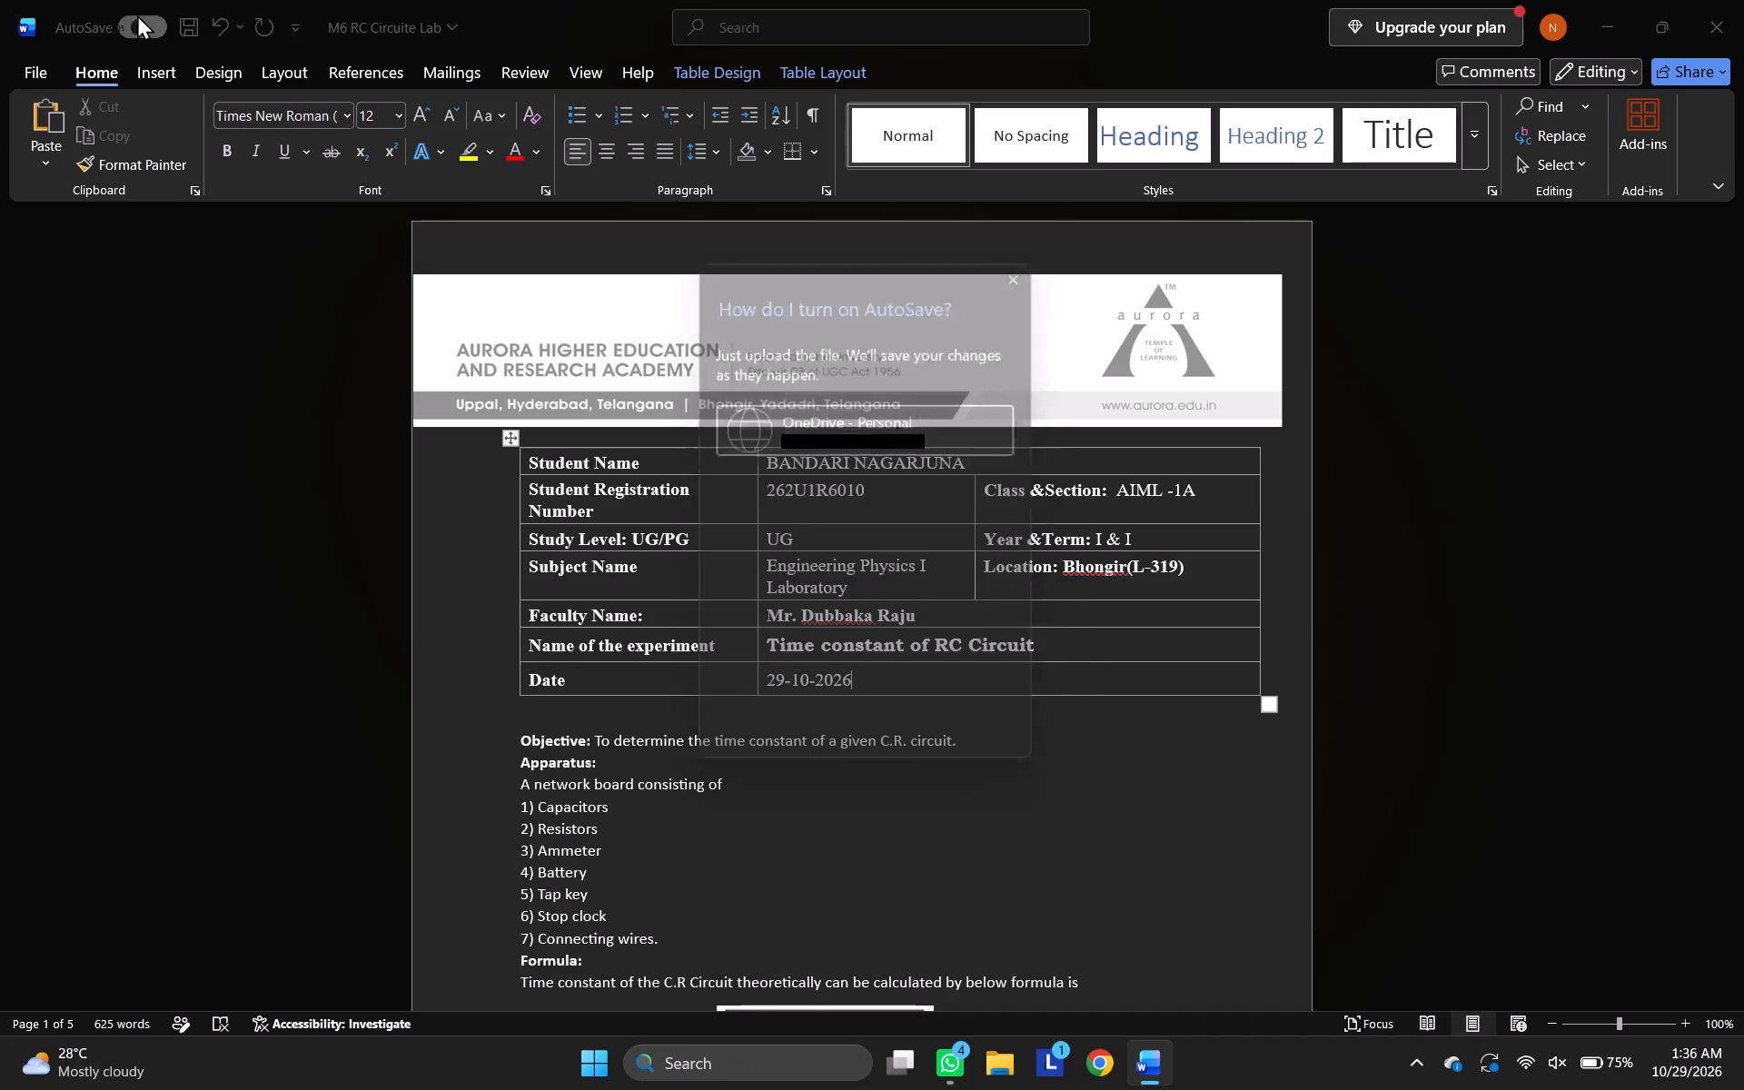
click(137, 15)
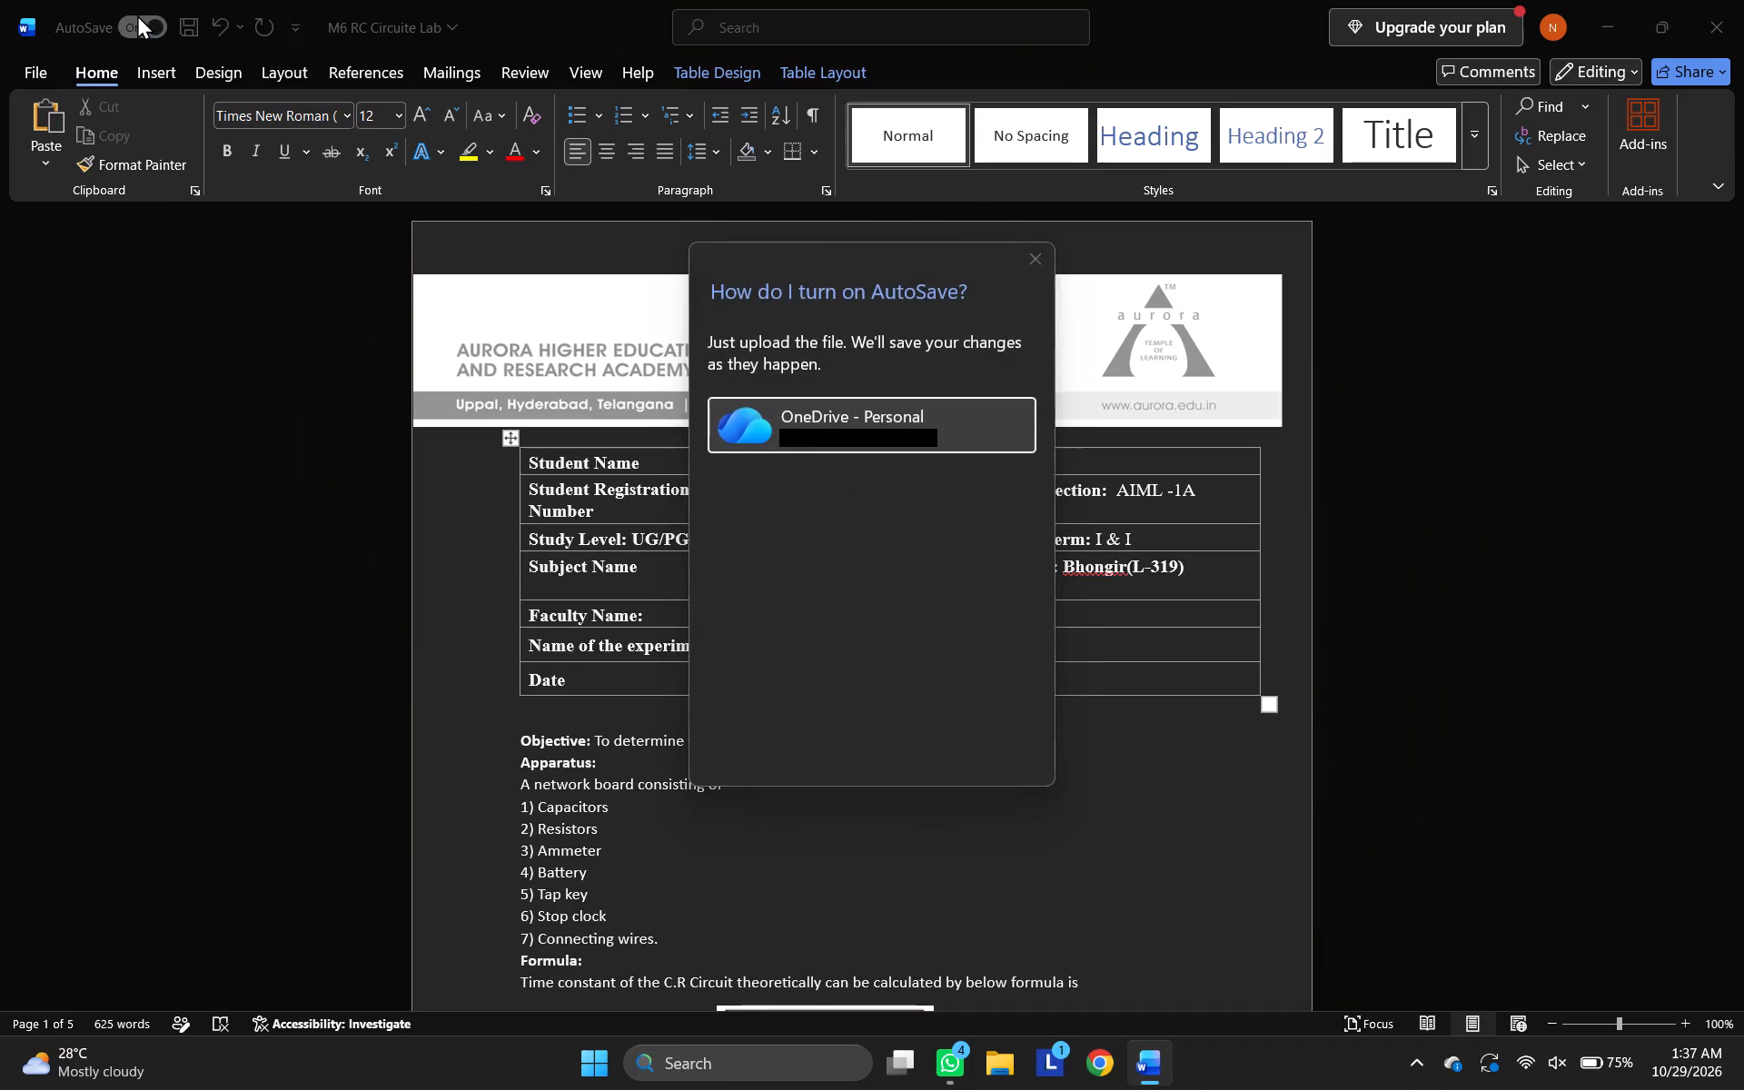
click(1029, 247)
Review the whole report, checking the details table, theory and diagram pages, the readings tables and the graph headings.
scroll(1183, 250, down, 2)
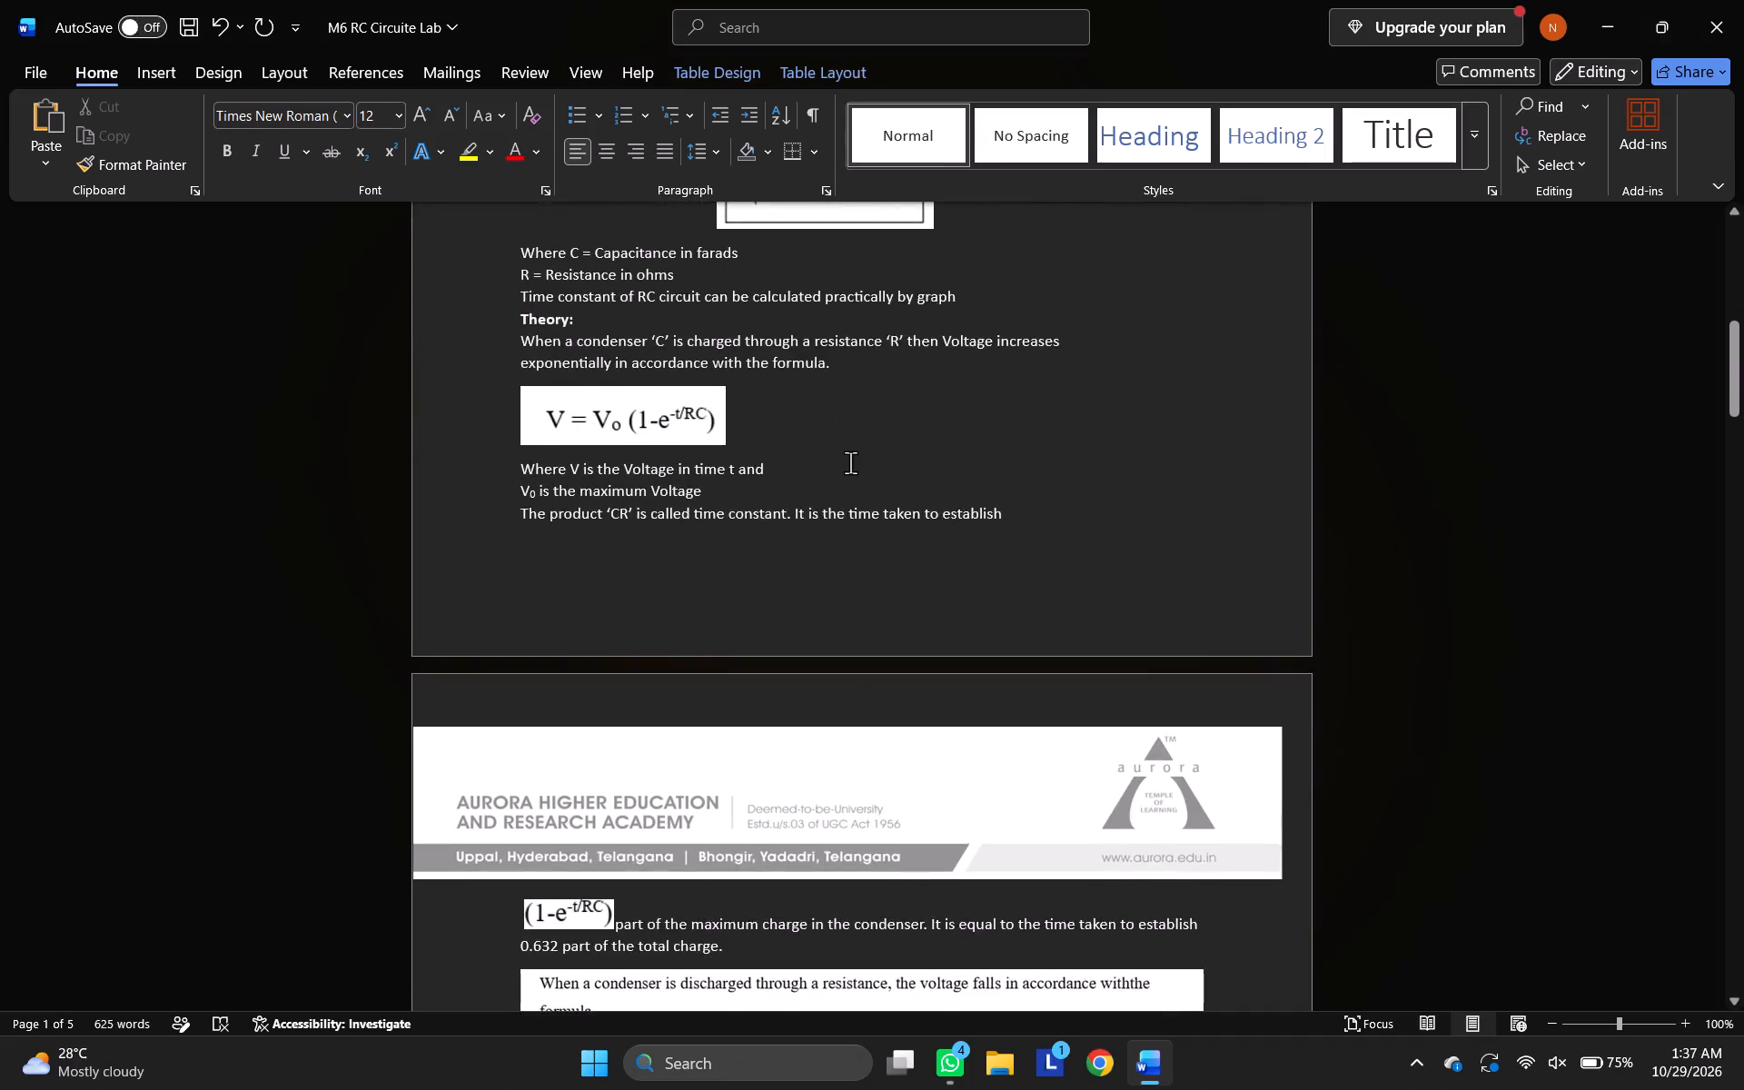
scroll(859, 464, down, 11)
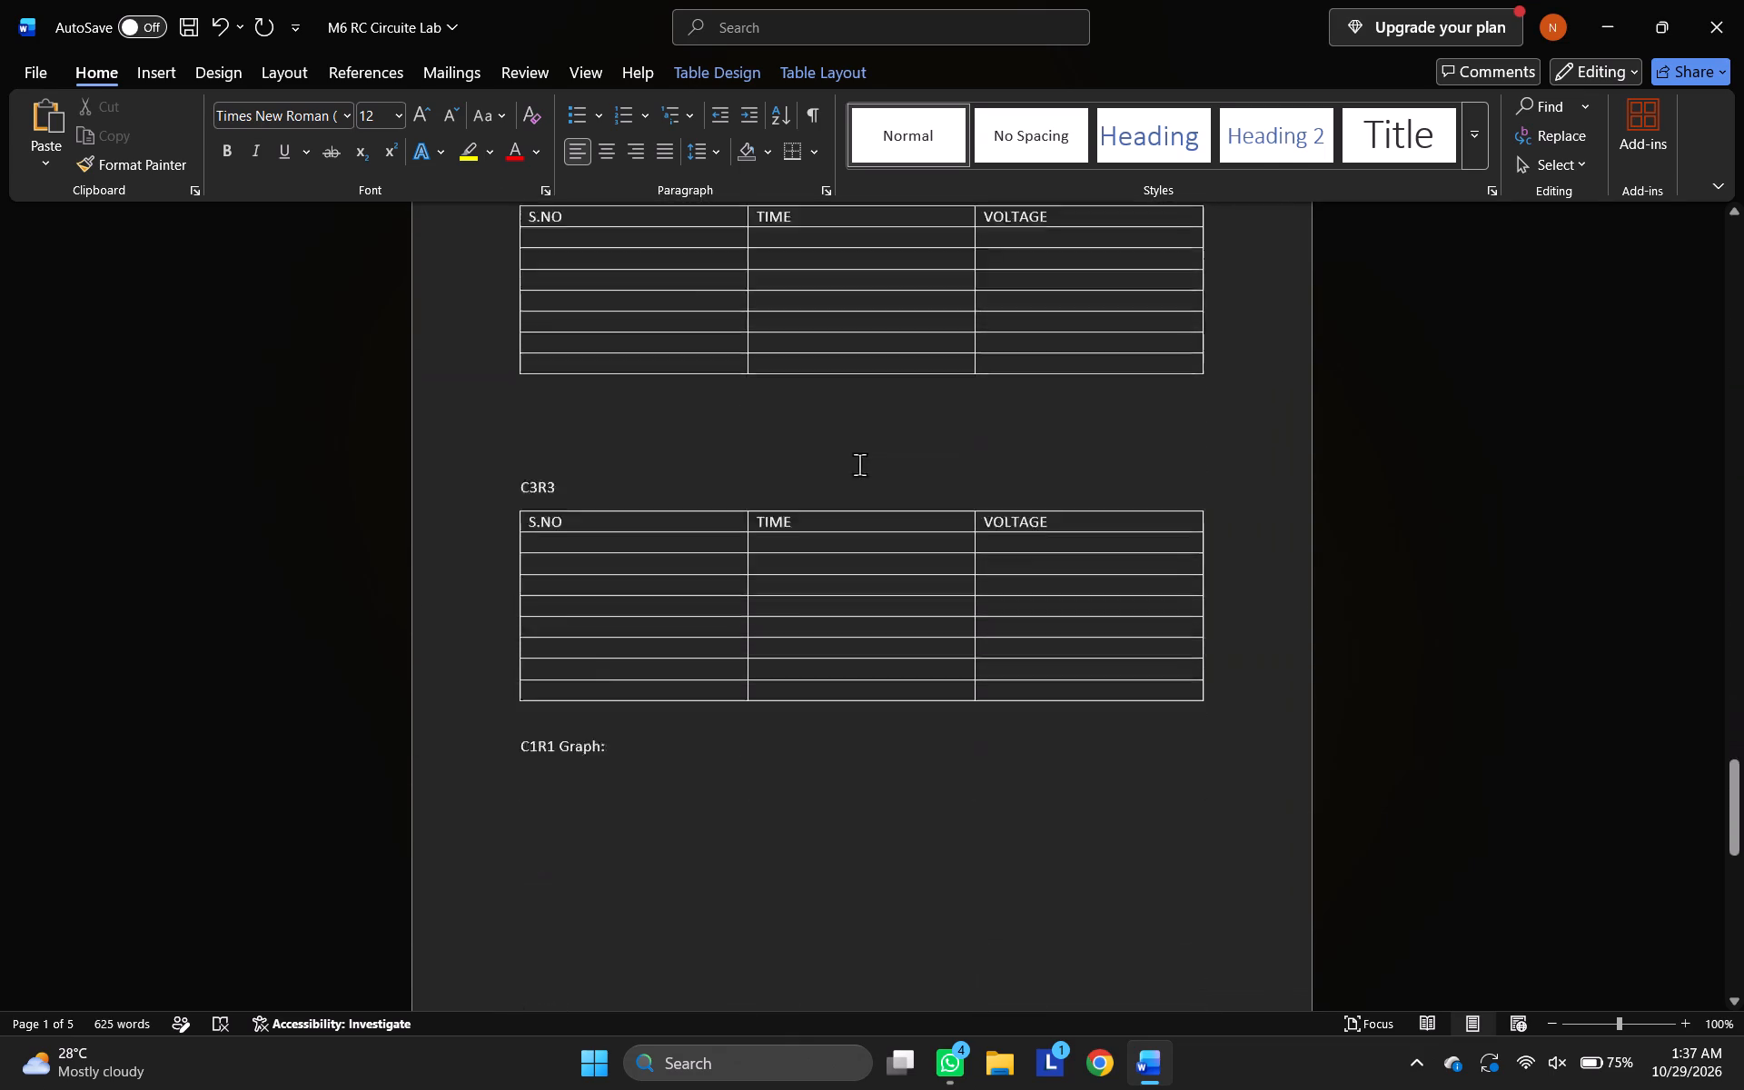
scroll(859, 464, down, 6)
scroll(859, 464, up, 6)
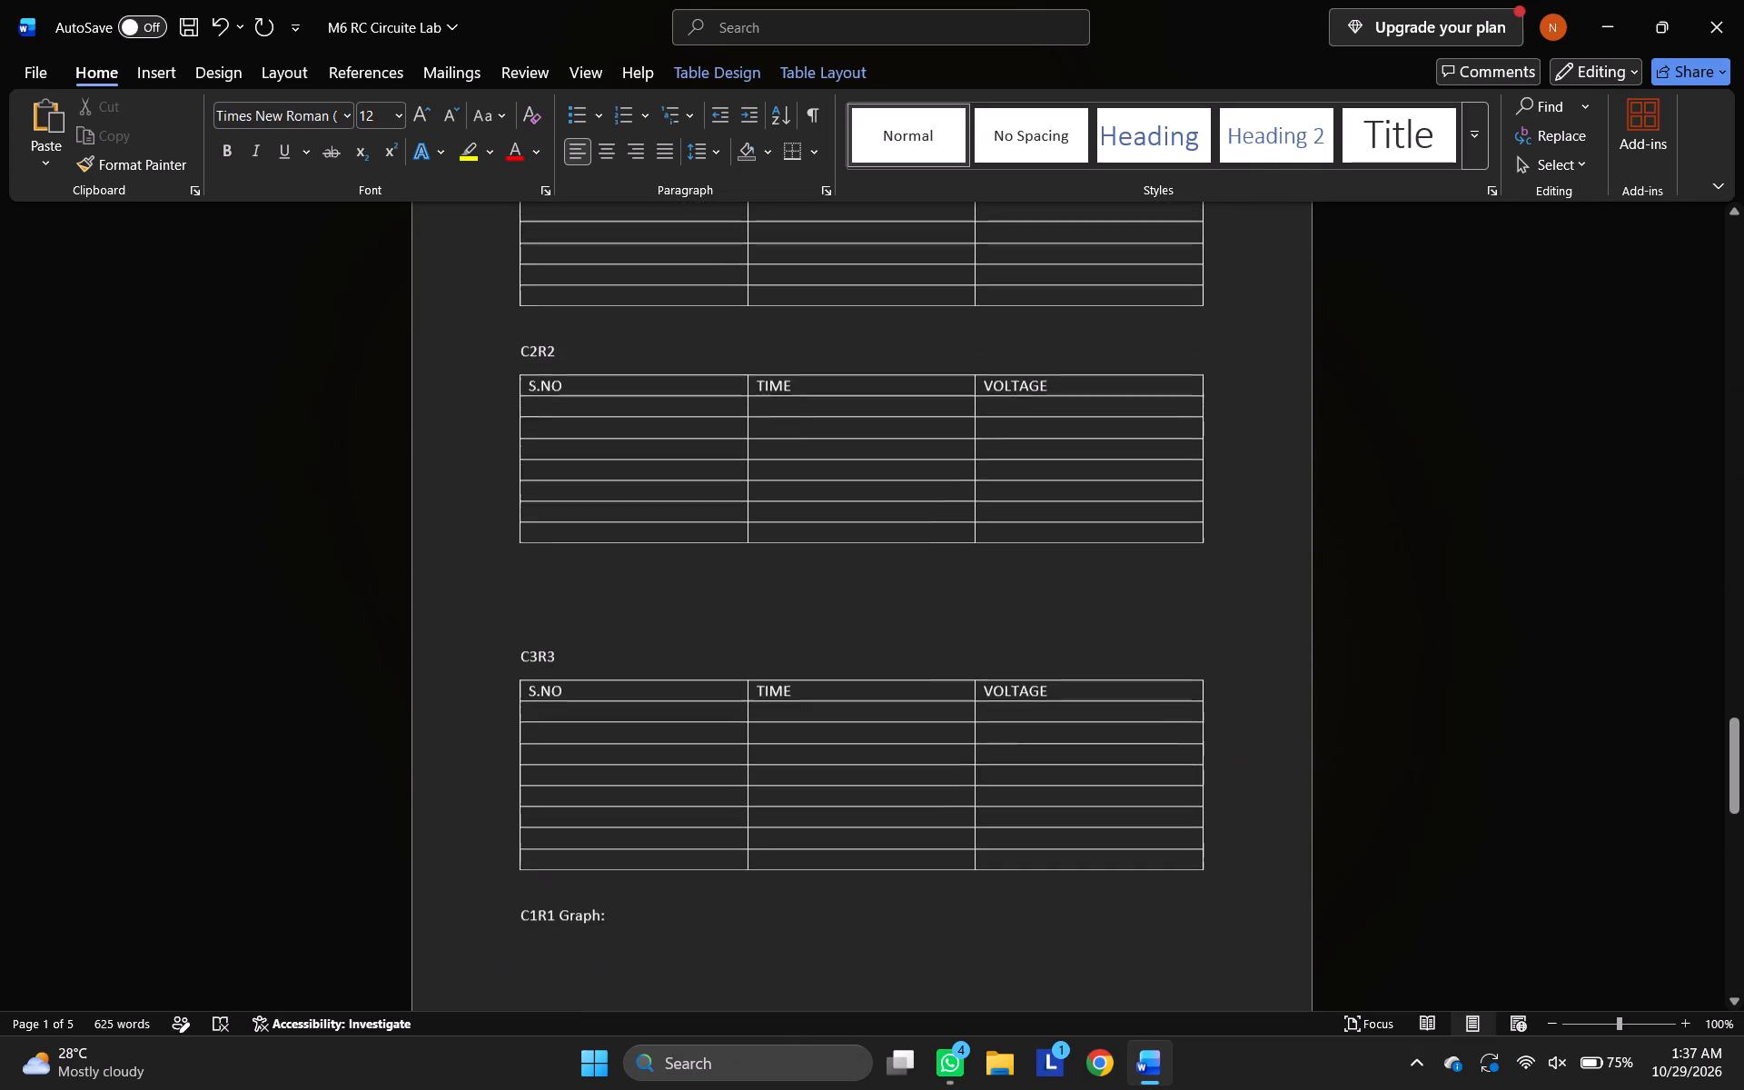
scroll(681, 440, up, 1)
ctrl+scroll(705, 604, down, 1)
ctrl+scroll(705, 604, up, 1)
scroll(705, 604, right, 2)
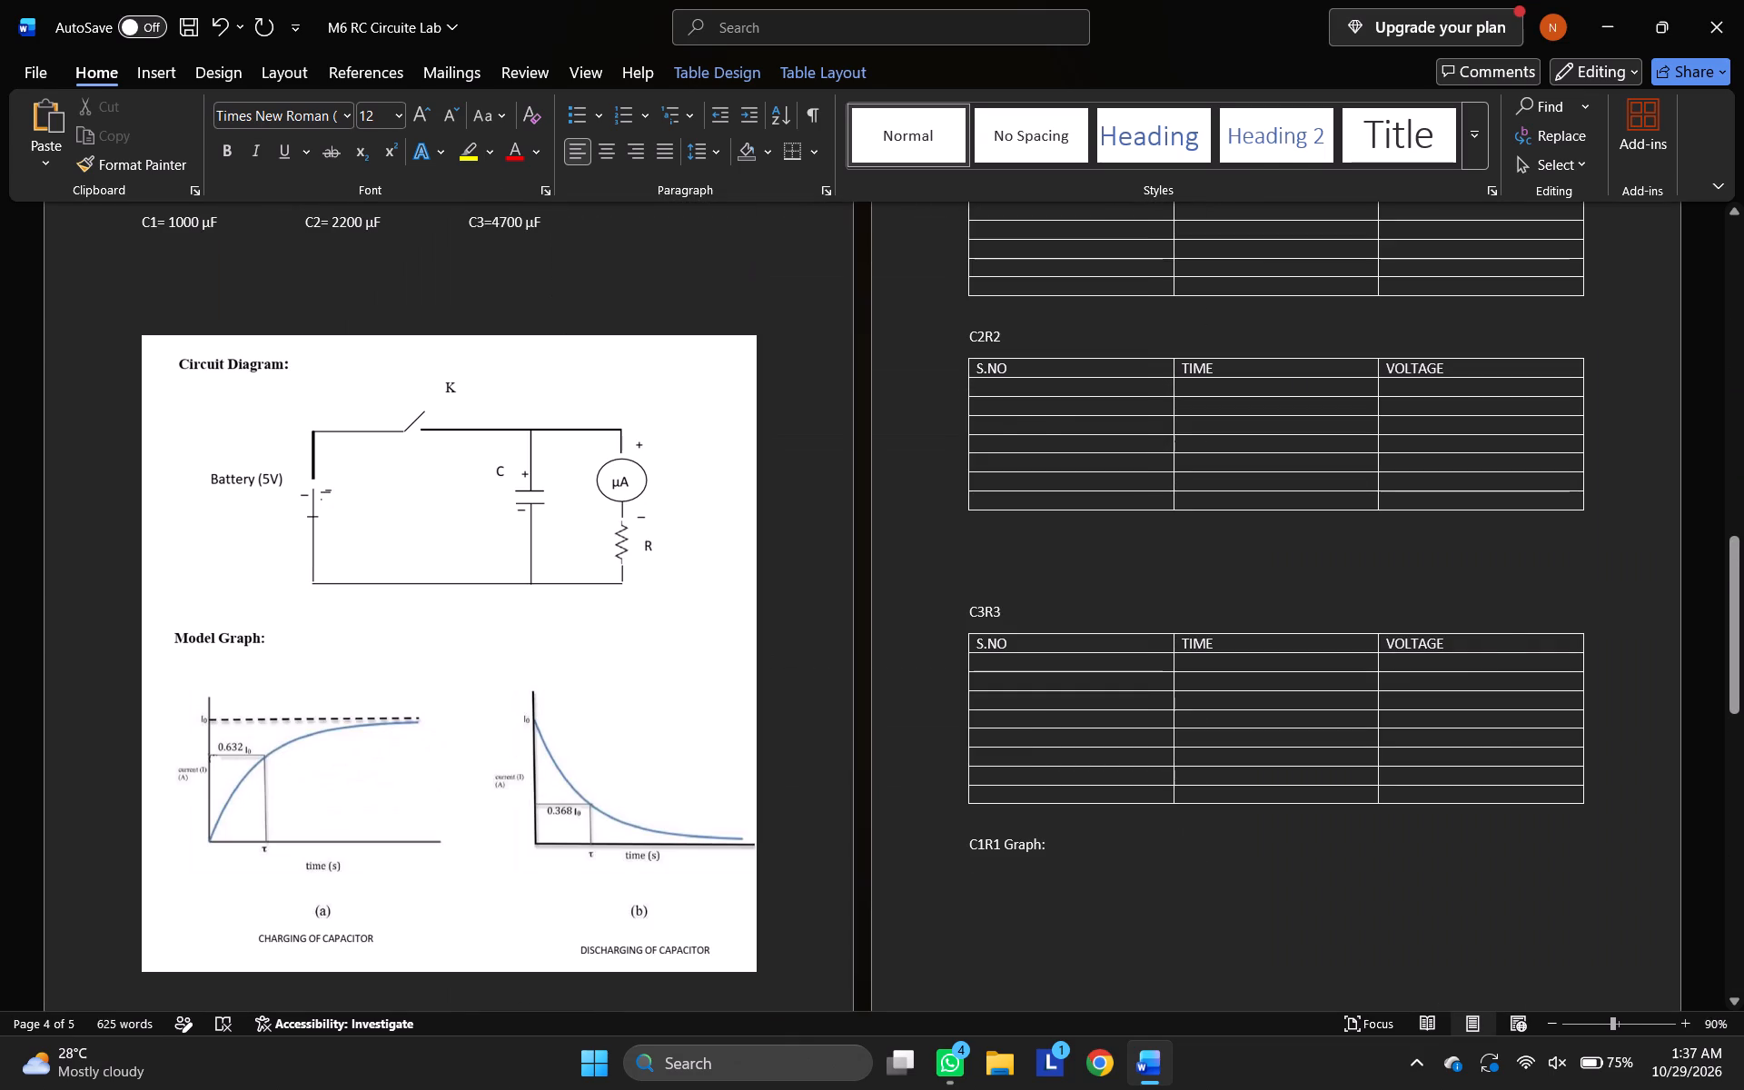
click(1046, 424)
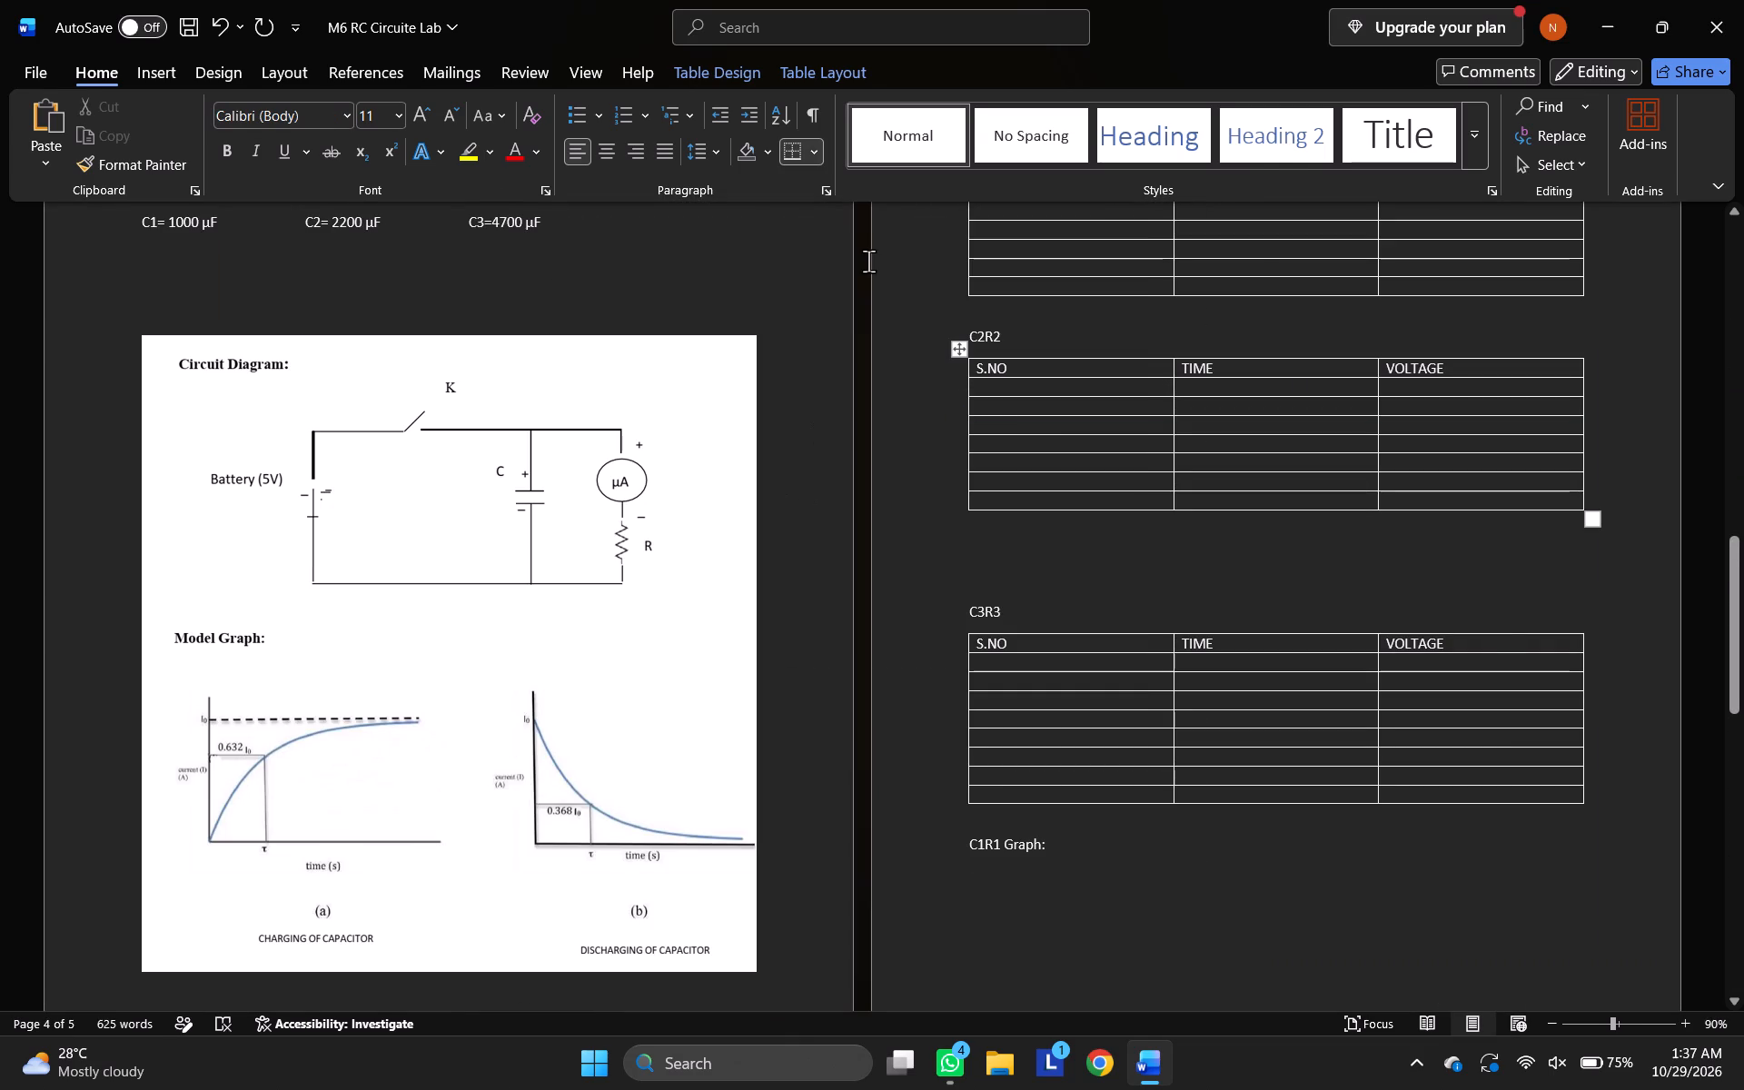
scroll(1152, 292, up, 4)
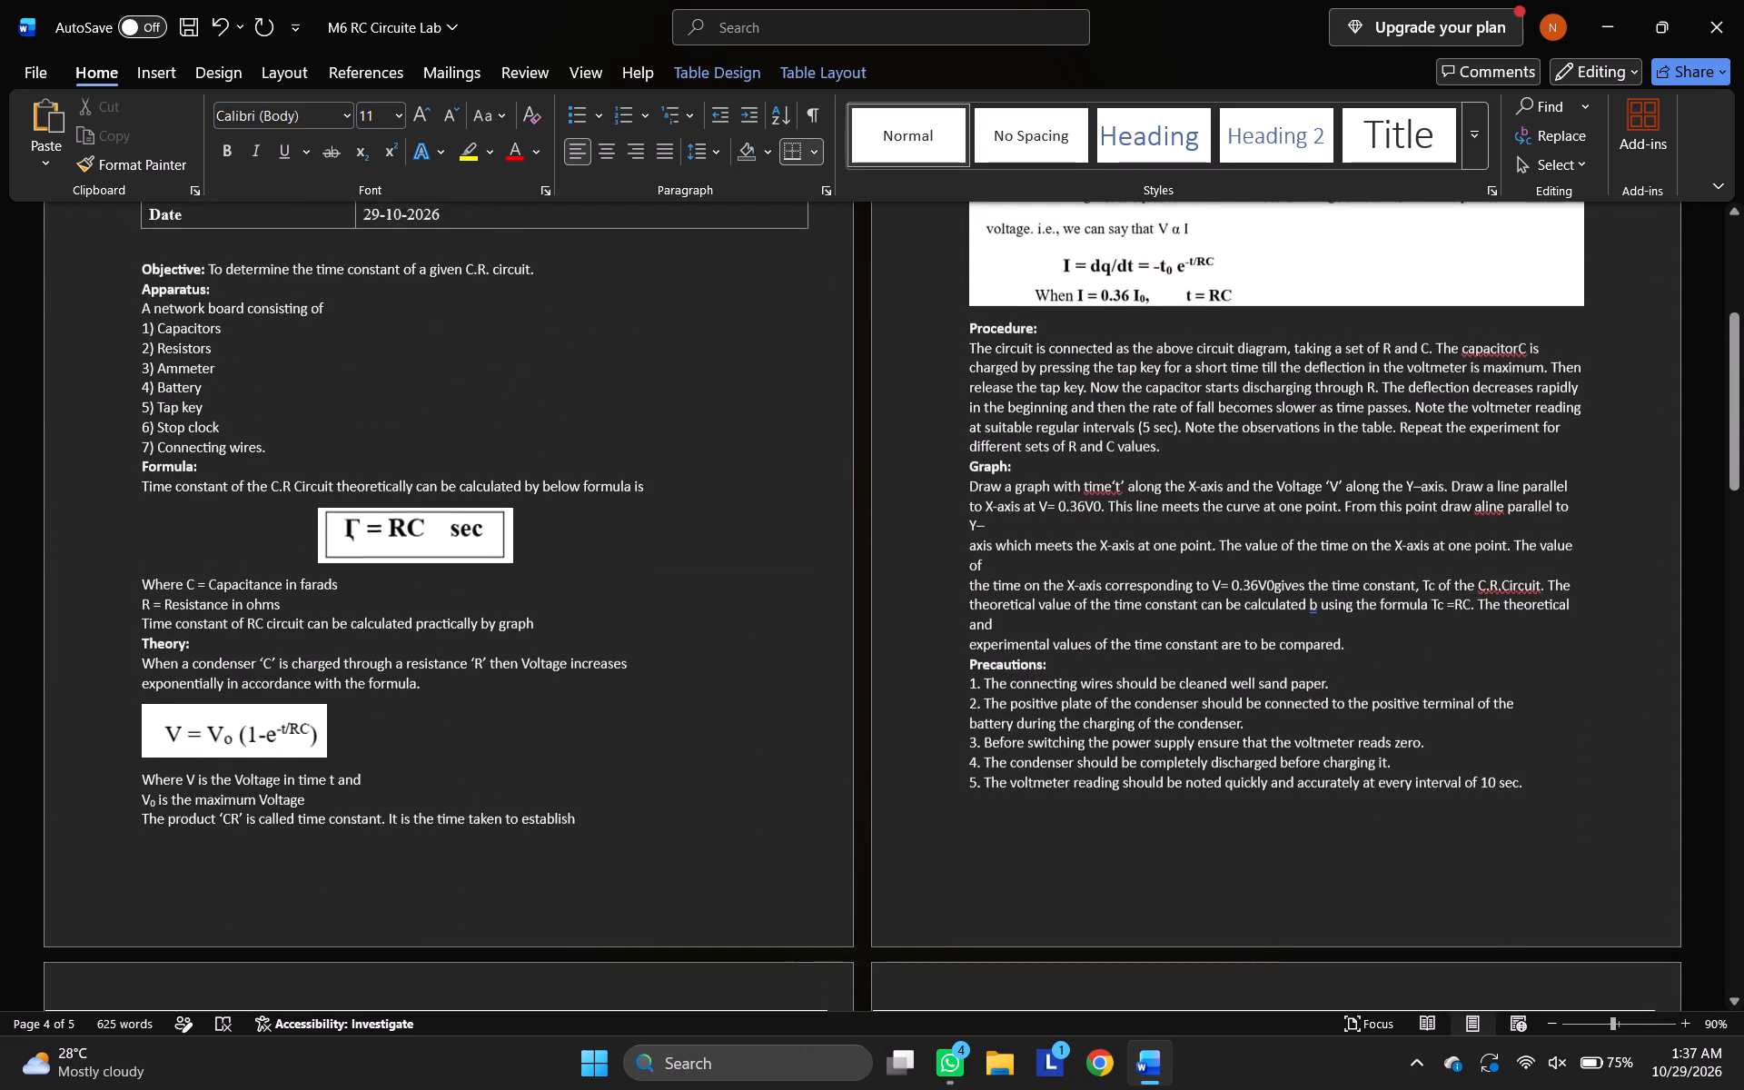
scroll(1152, 292, up, 8)
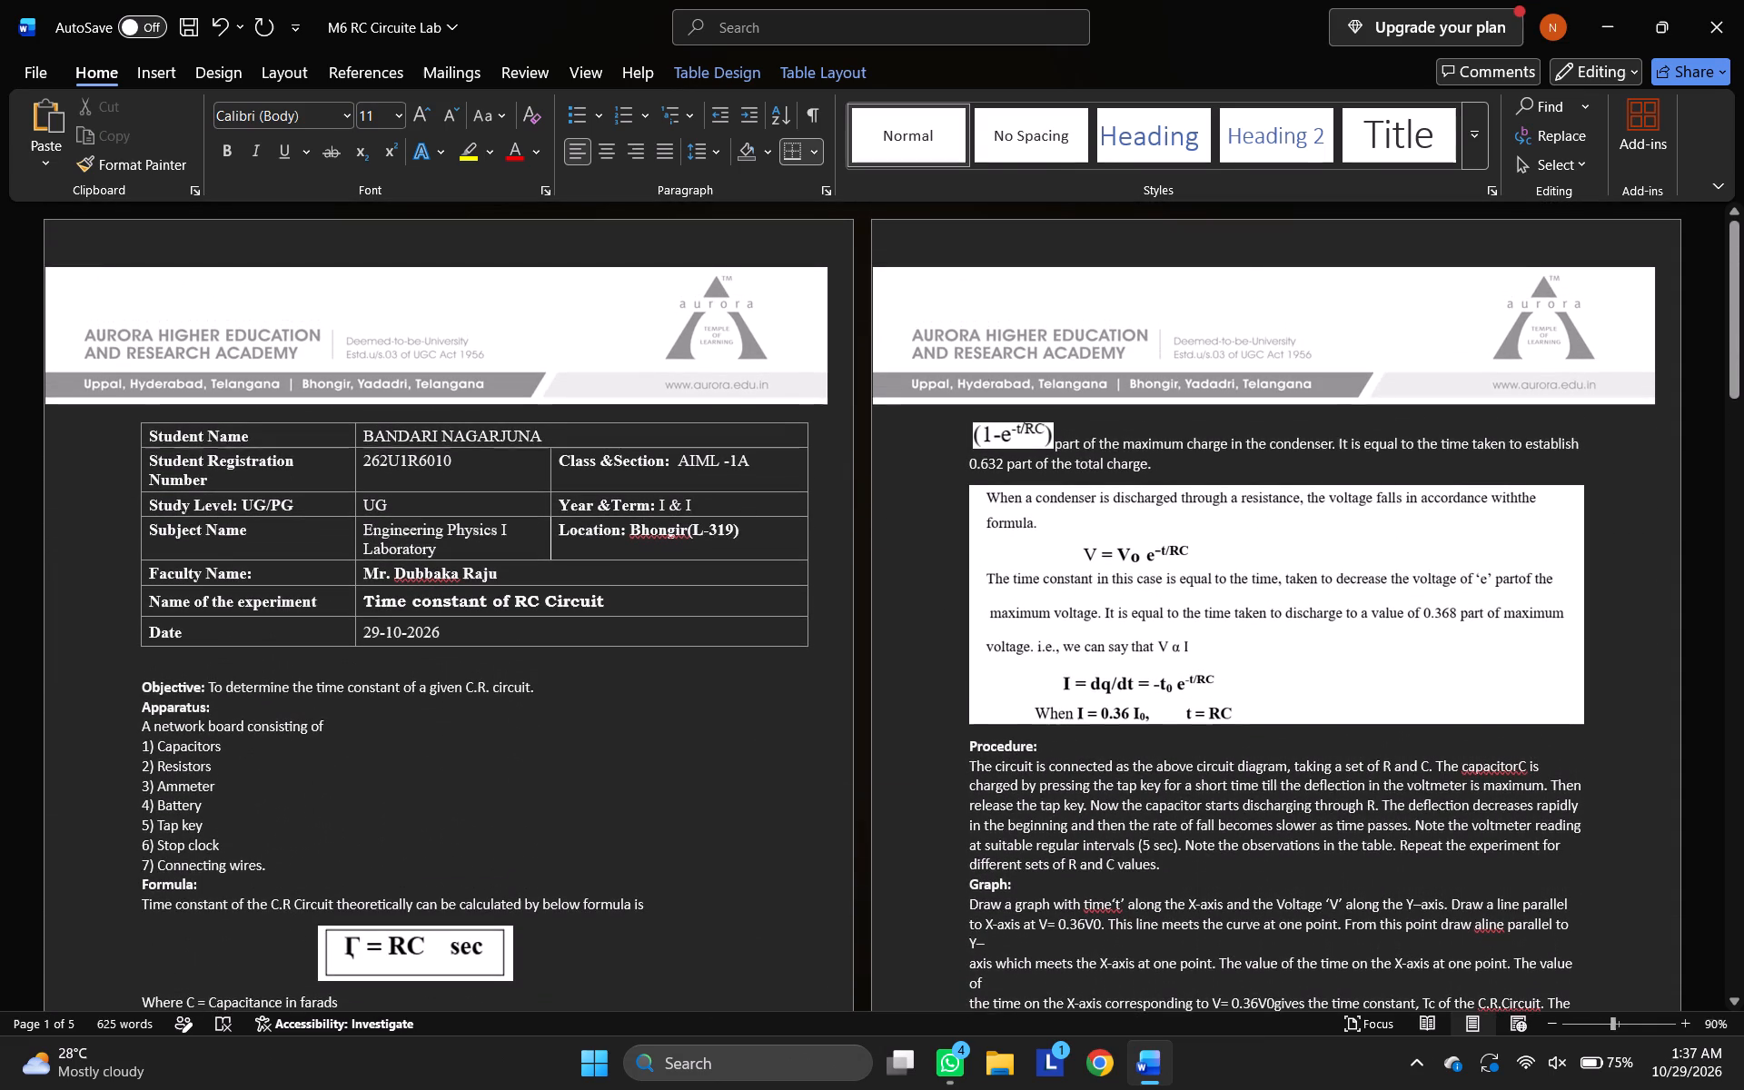
scroll(728, 498, up, 6)
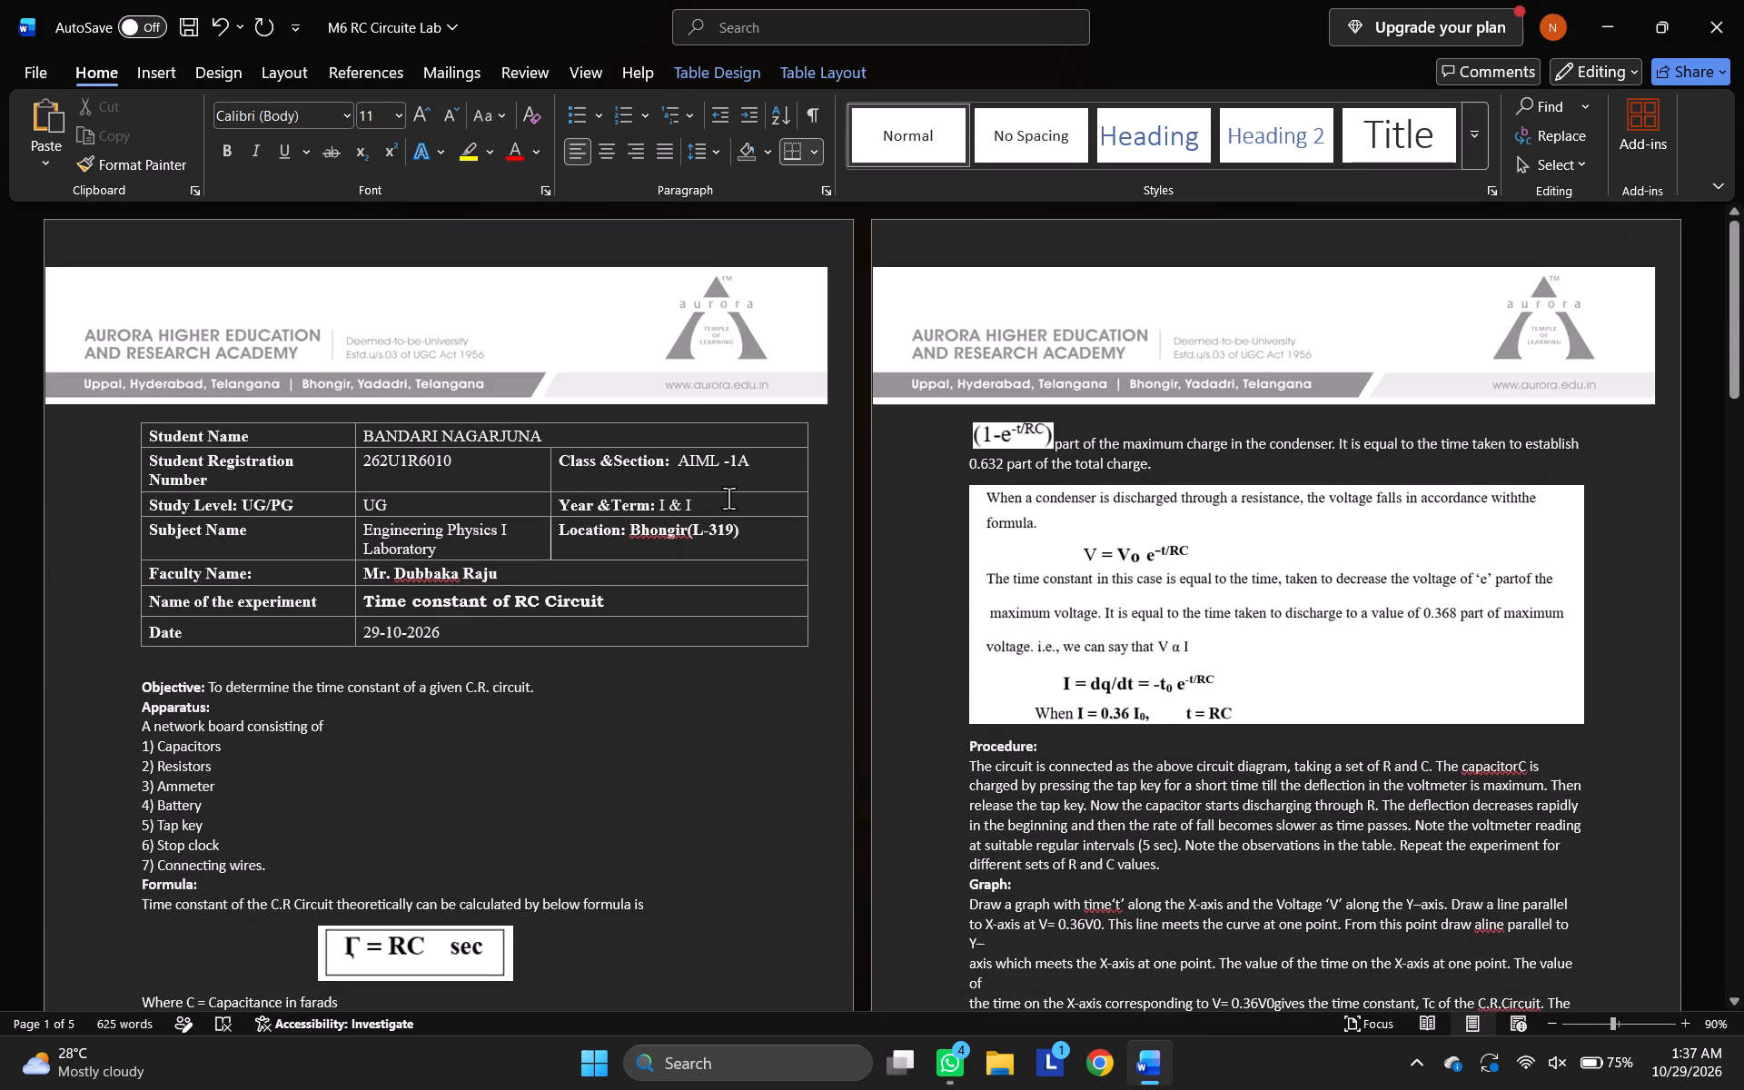
scroll(728, 498, up, 7)
scroll(1165, 421, down, 2)
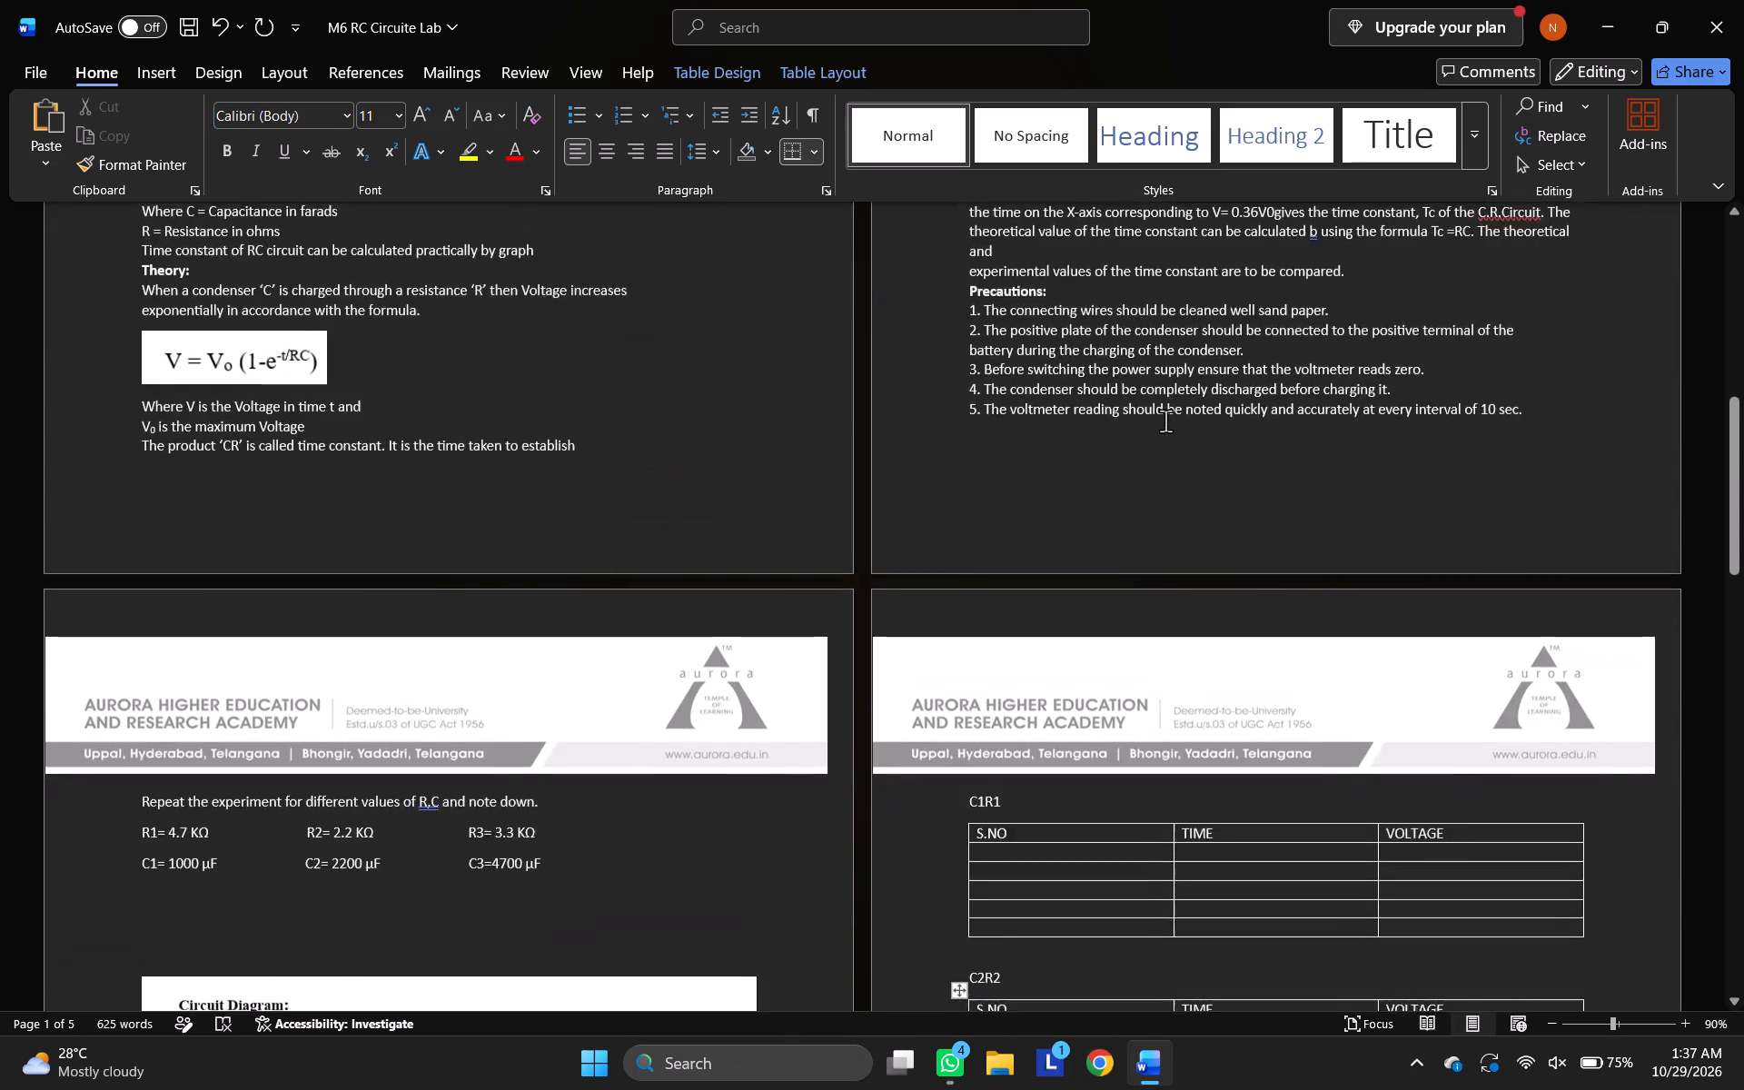
scroll(1165, 421, down, 19)
scroll(1165, 421, up, 6)
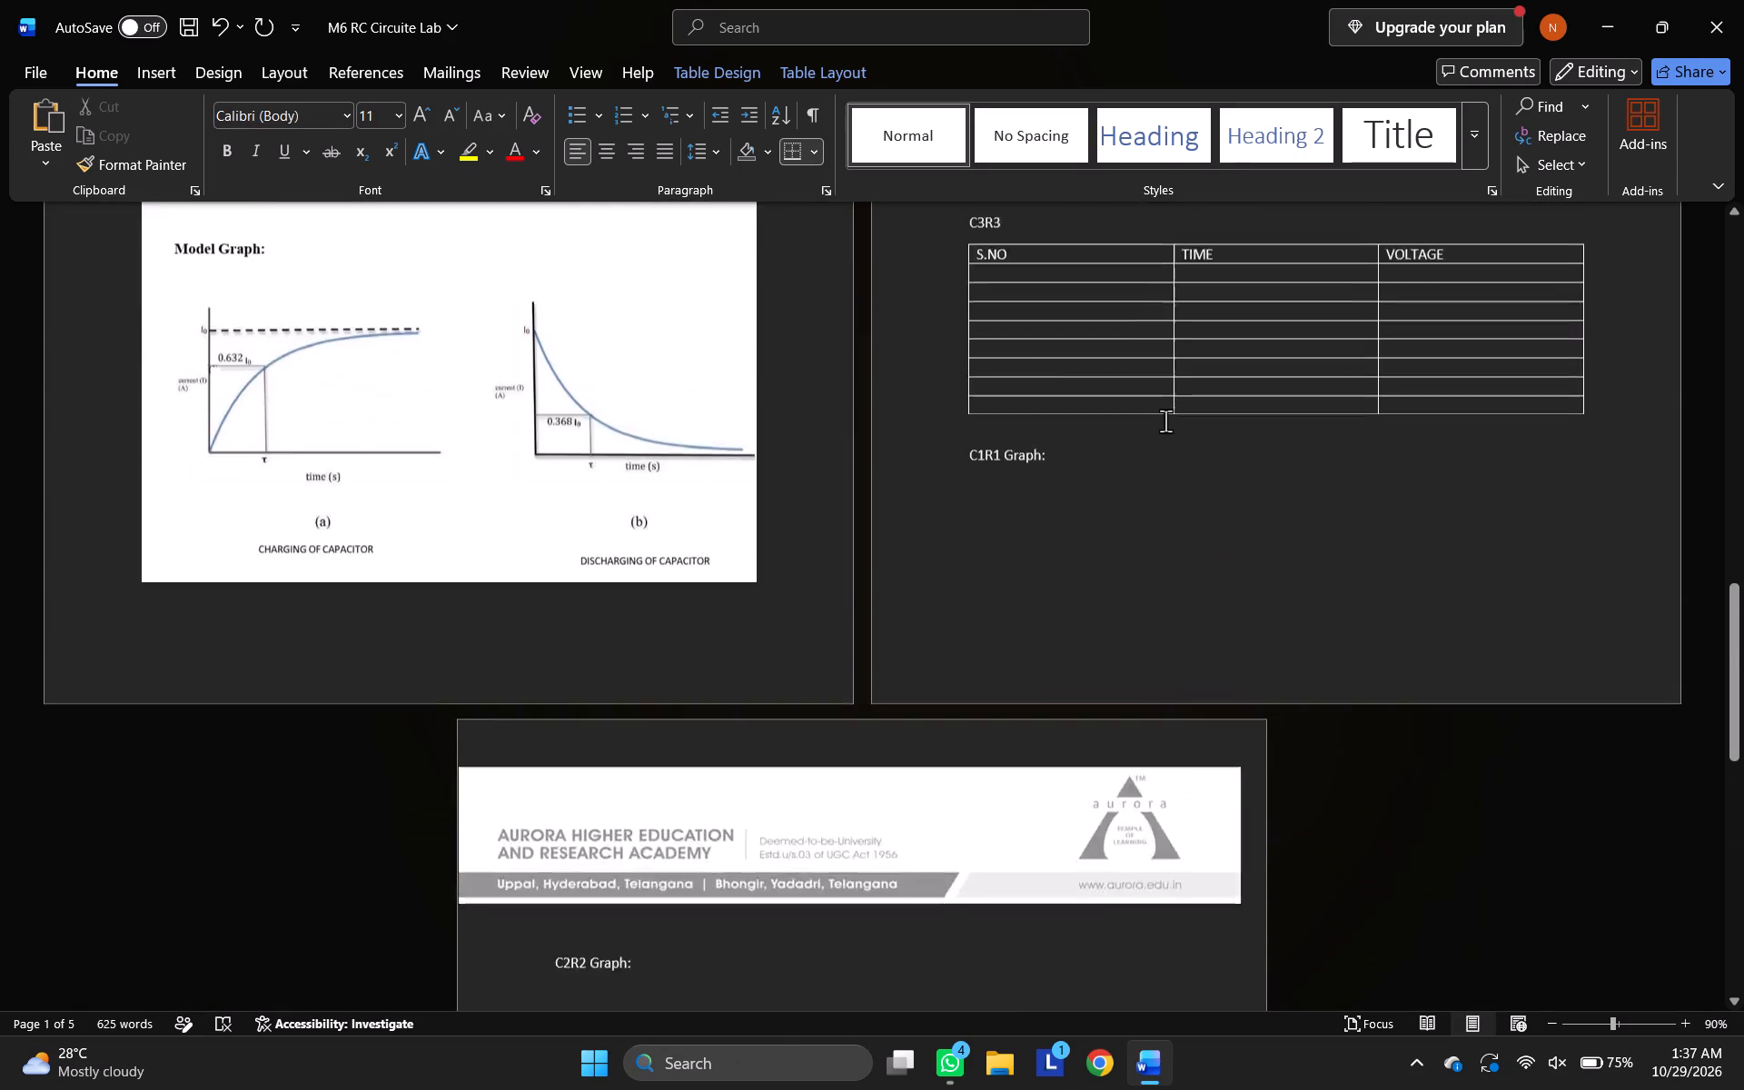
scroll(1165, 421, up, 5)
ctrl+scroll(1165, 421, up, 3)
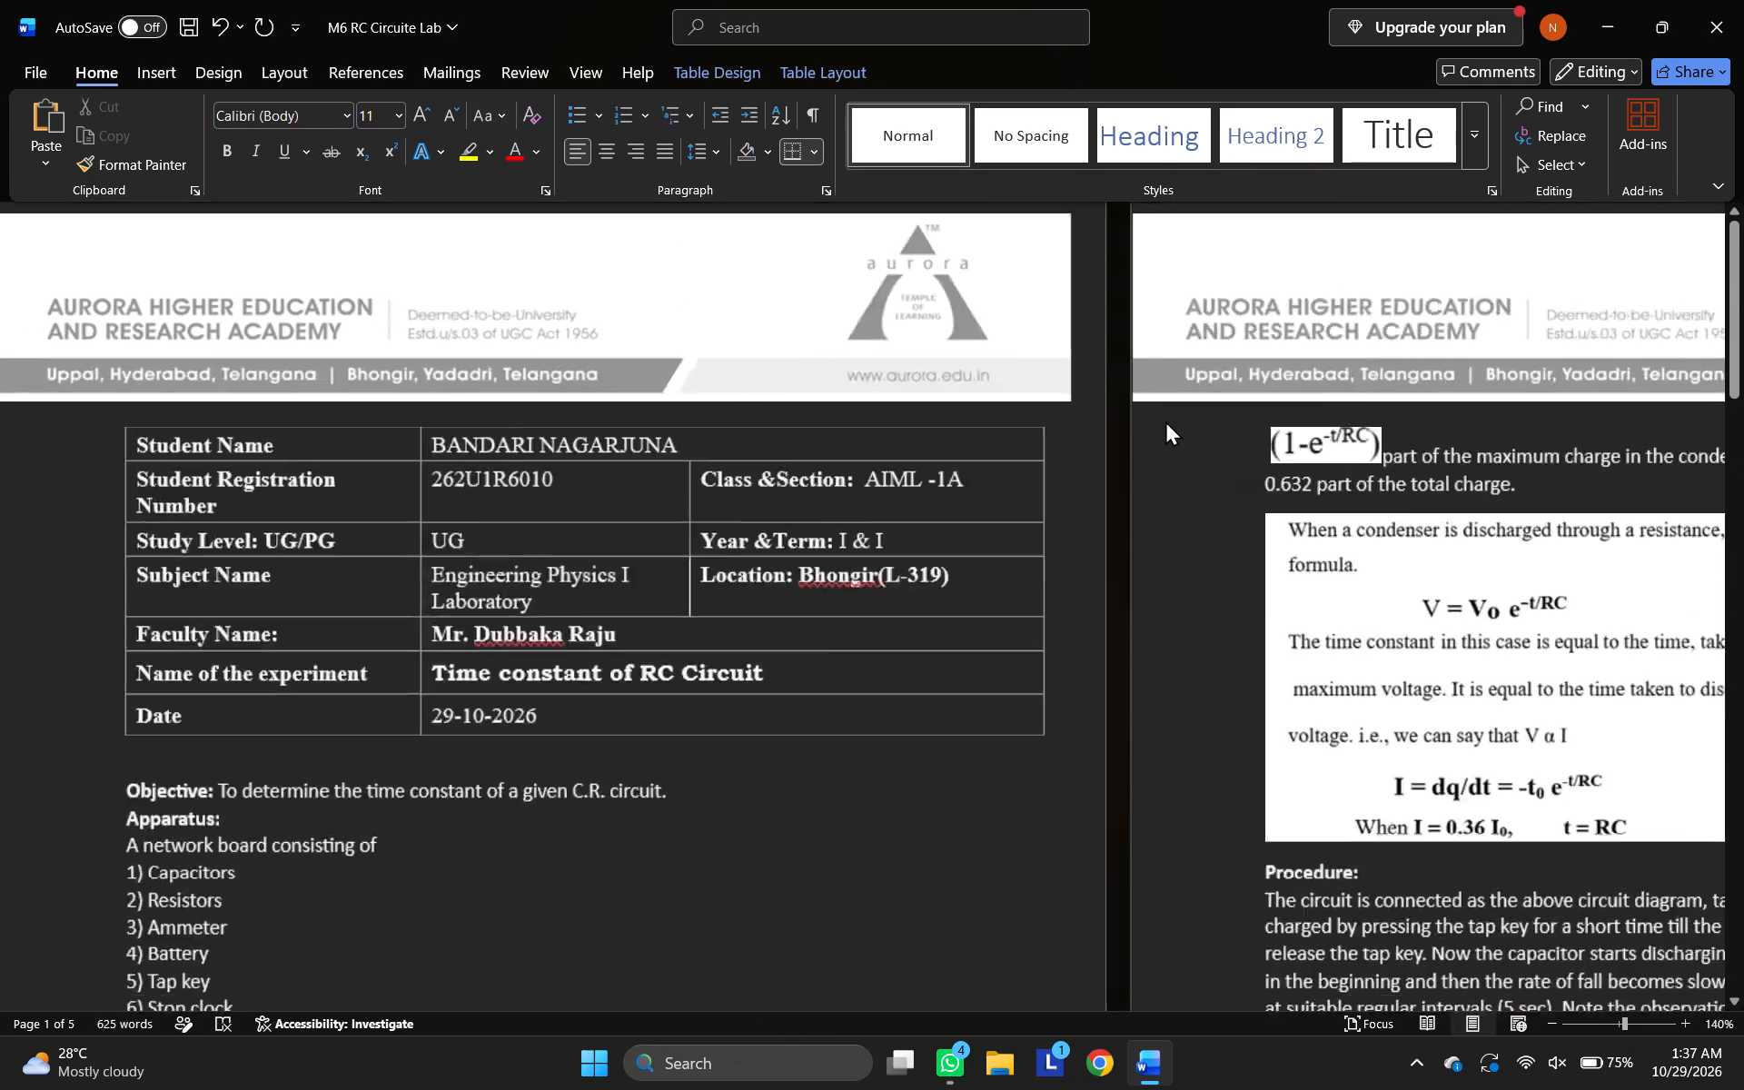
ctrl+scroll(1165, 421, up, 8)
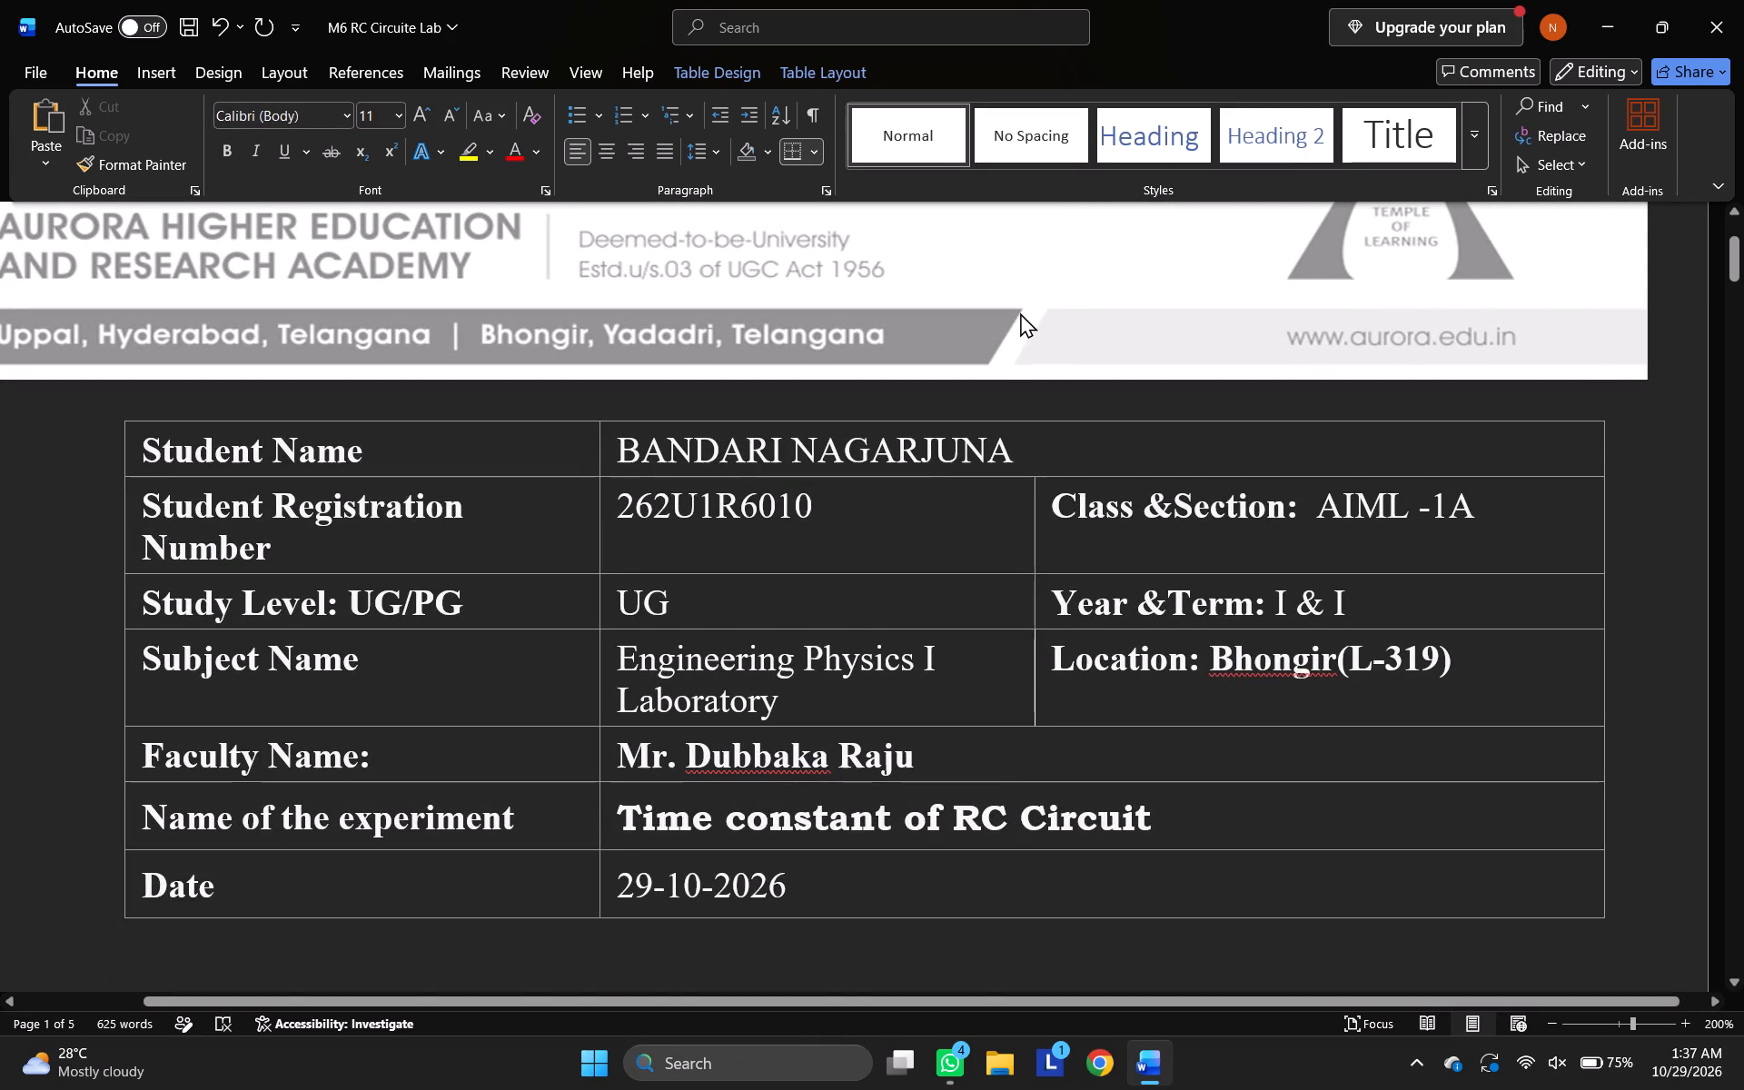
ctrl+scroll(1020, 312, down, 9)
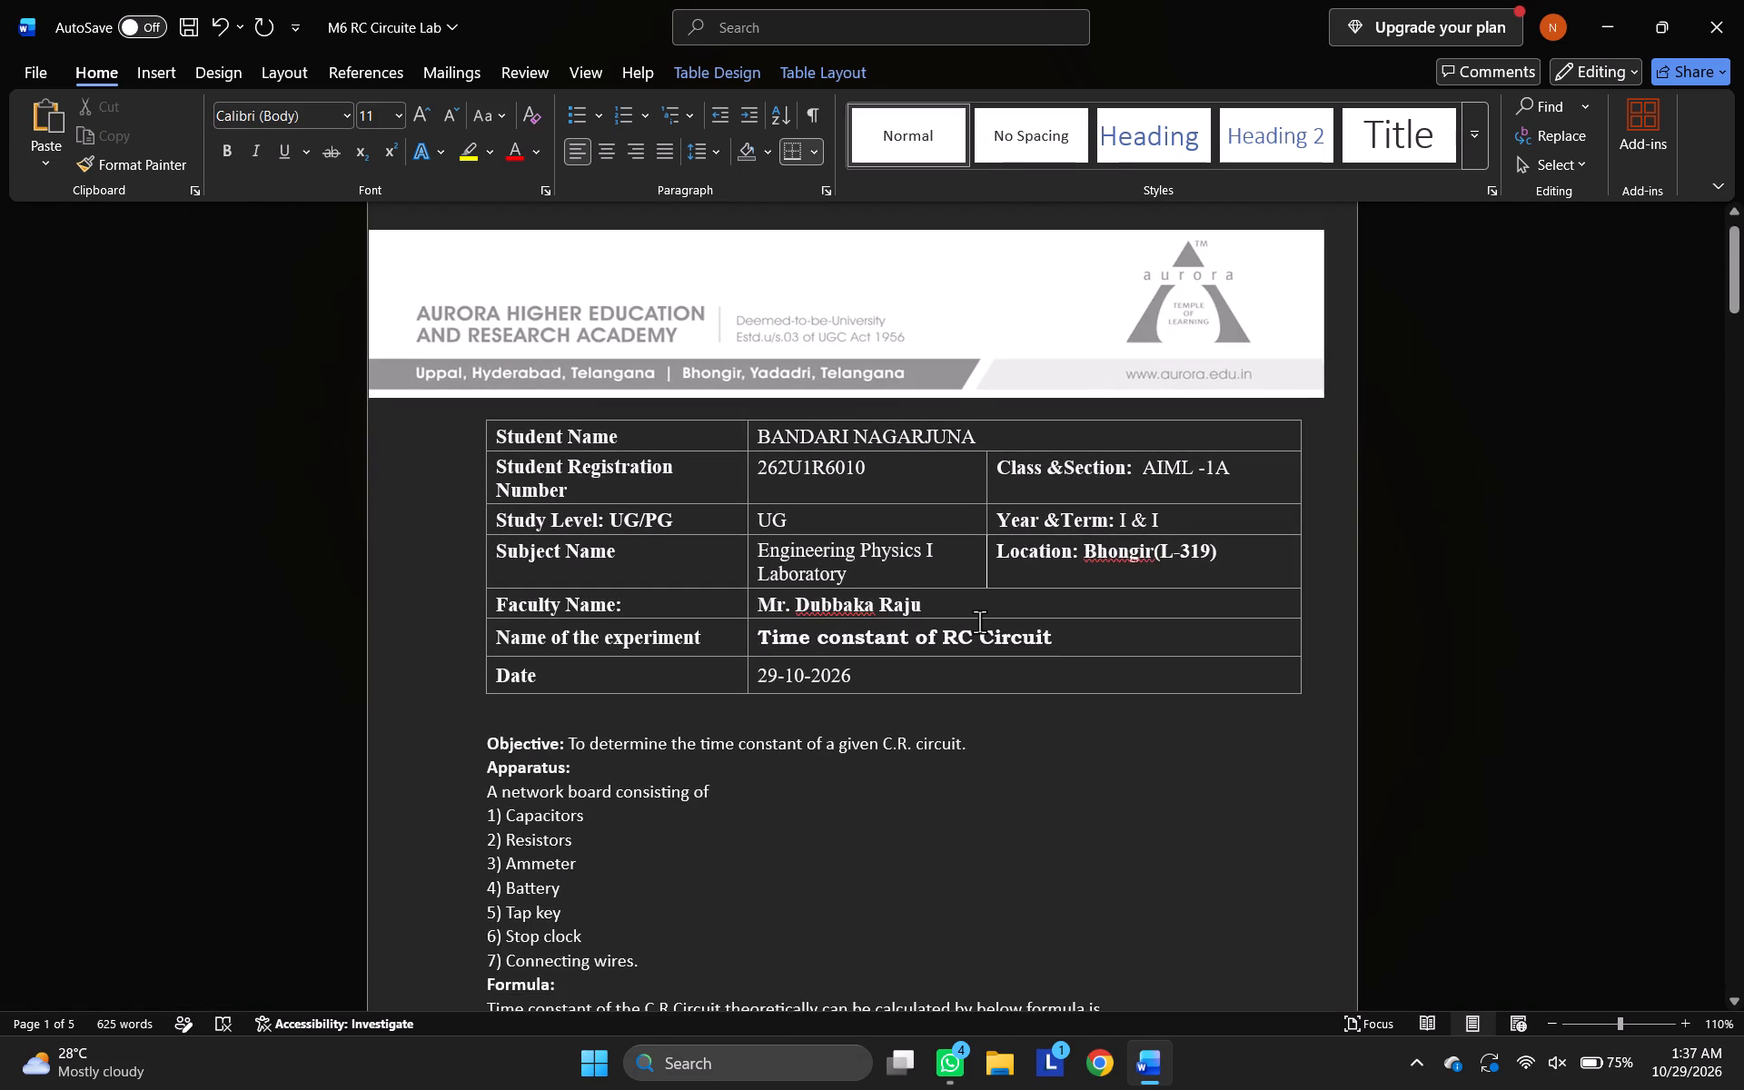
scroll(979, 621, down, 9)
scroll(979, 621, up, 8)
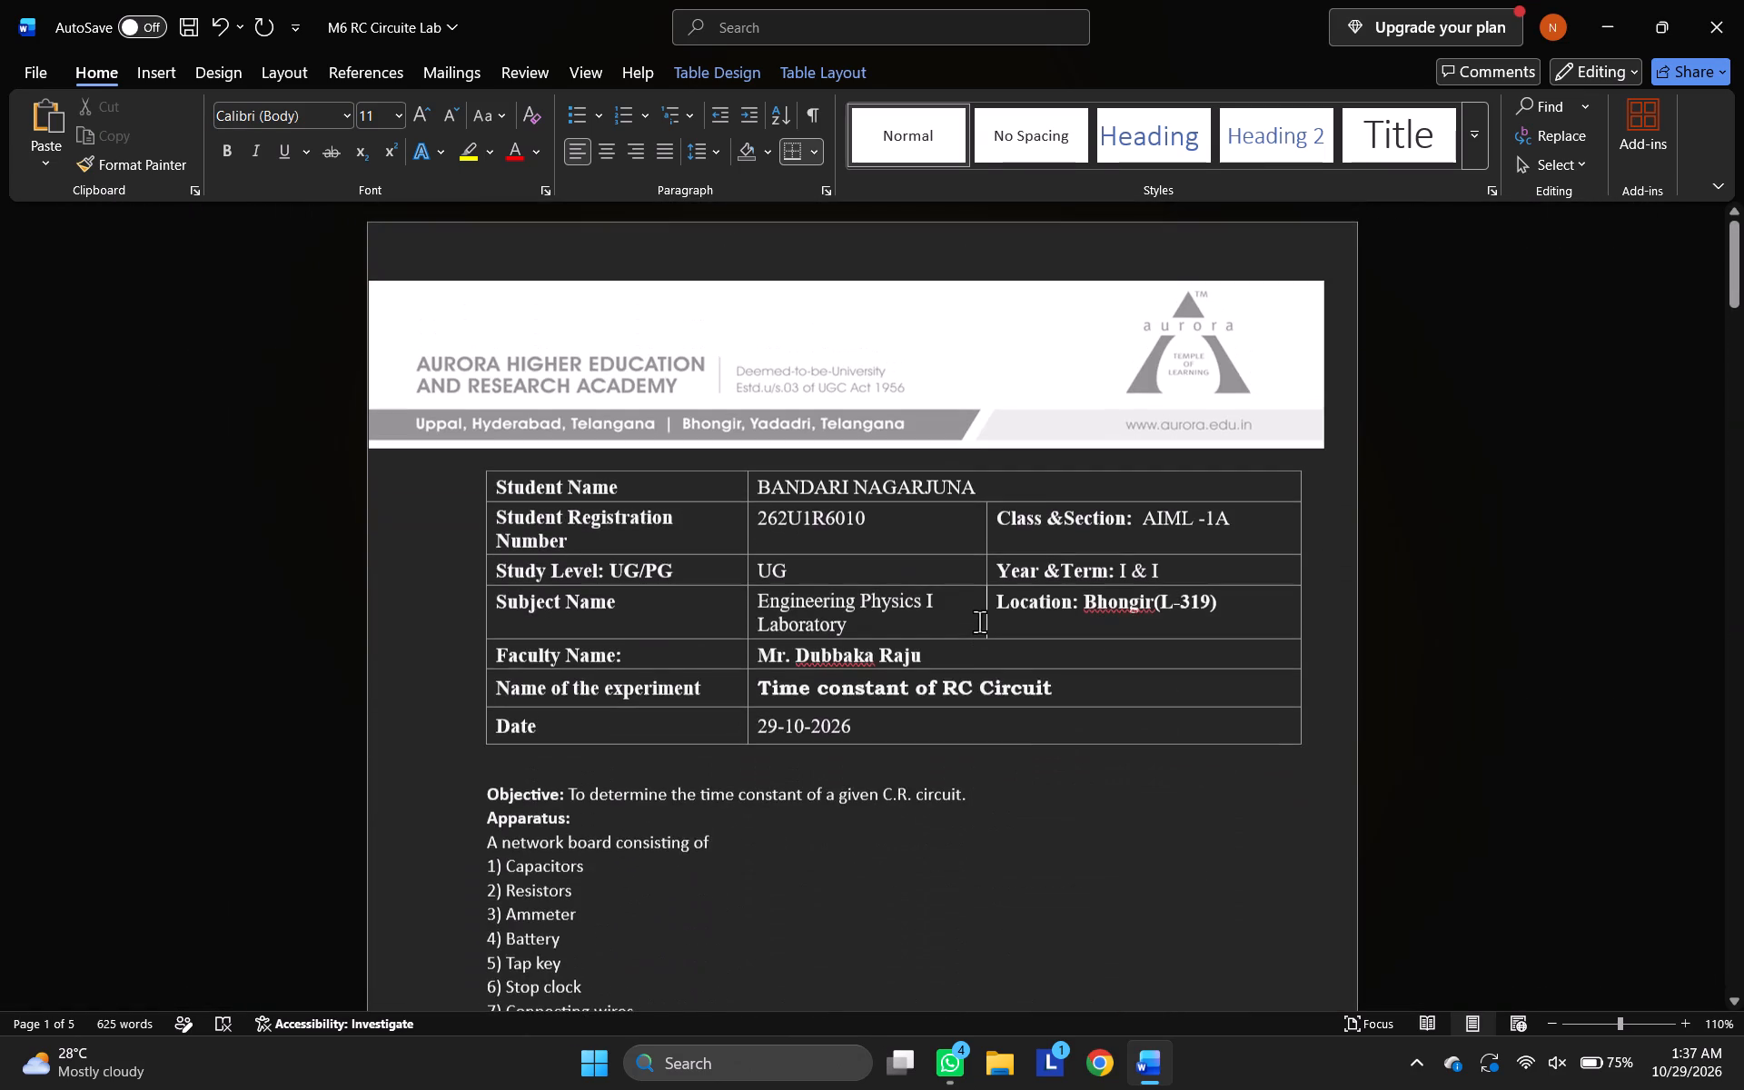
scroll(979, 621, down, 17)
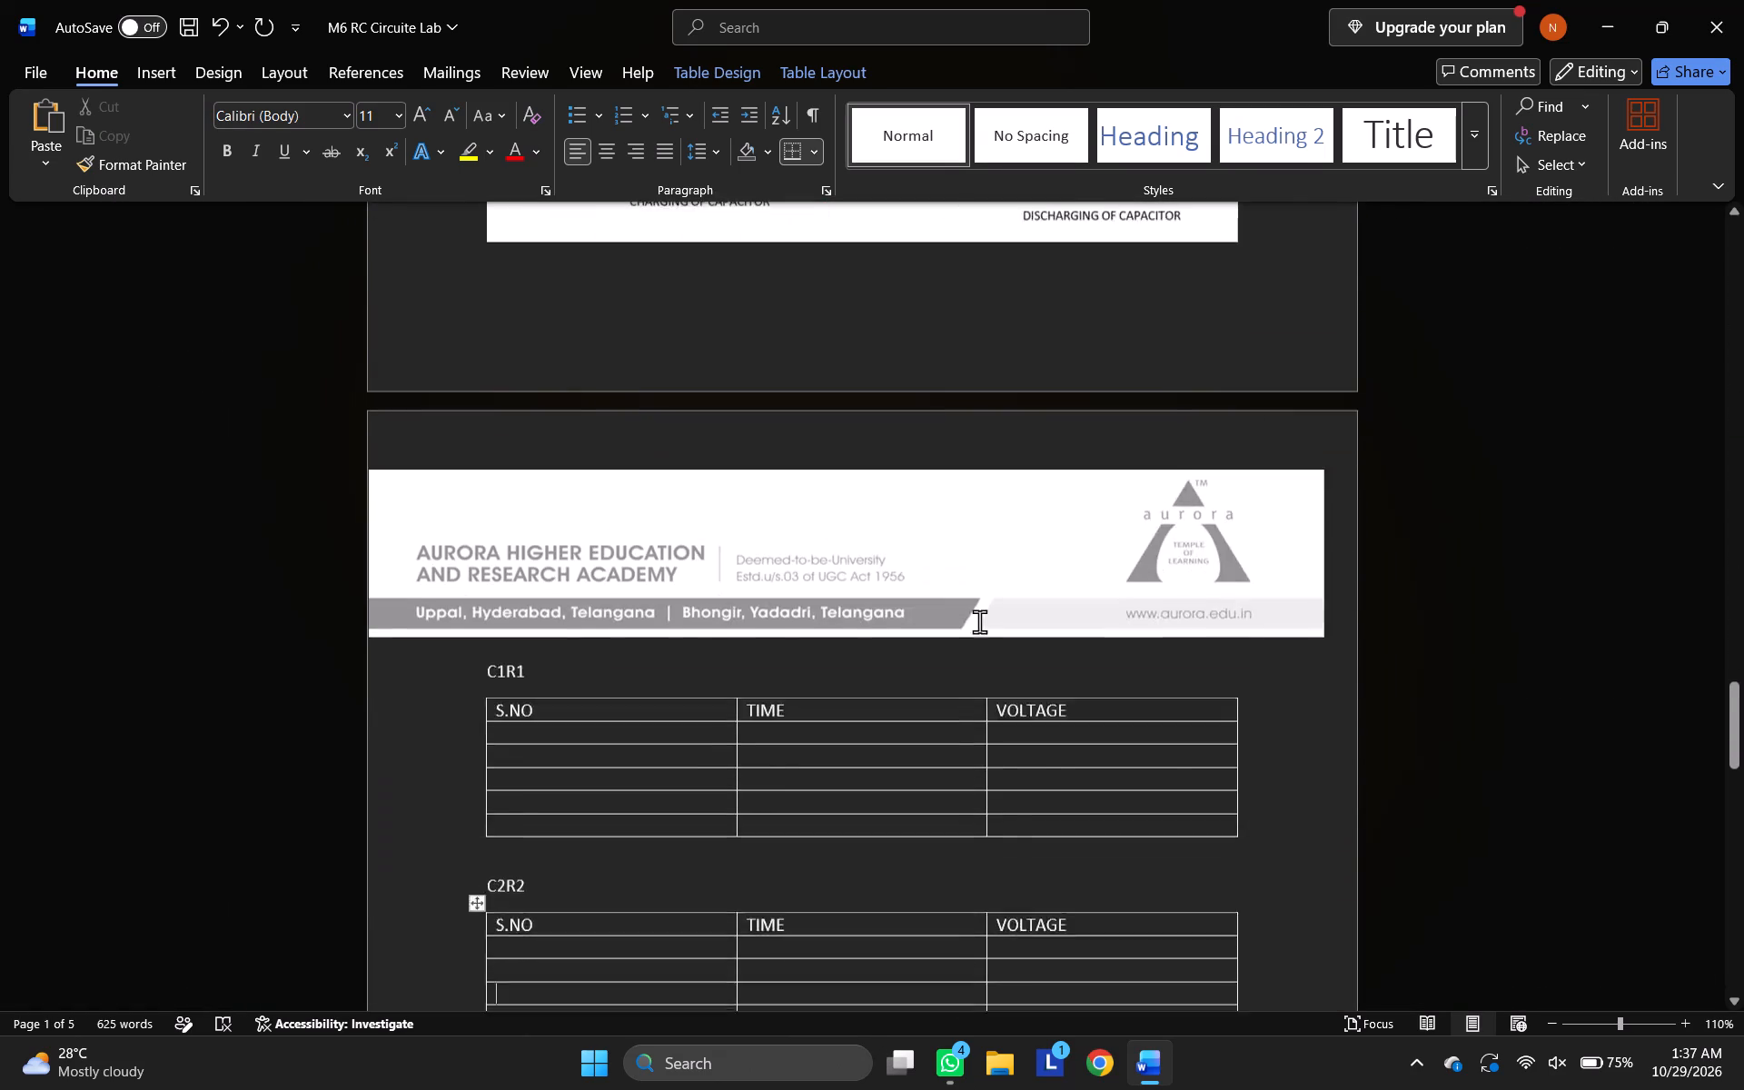
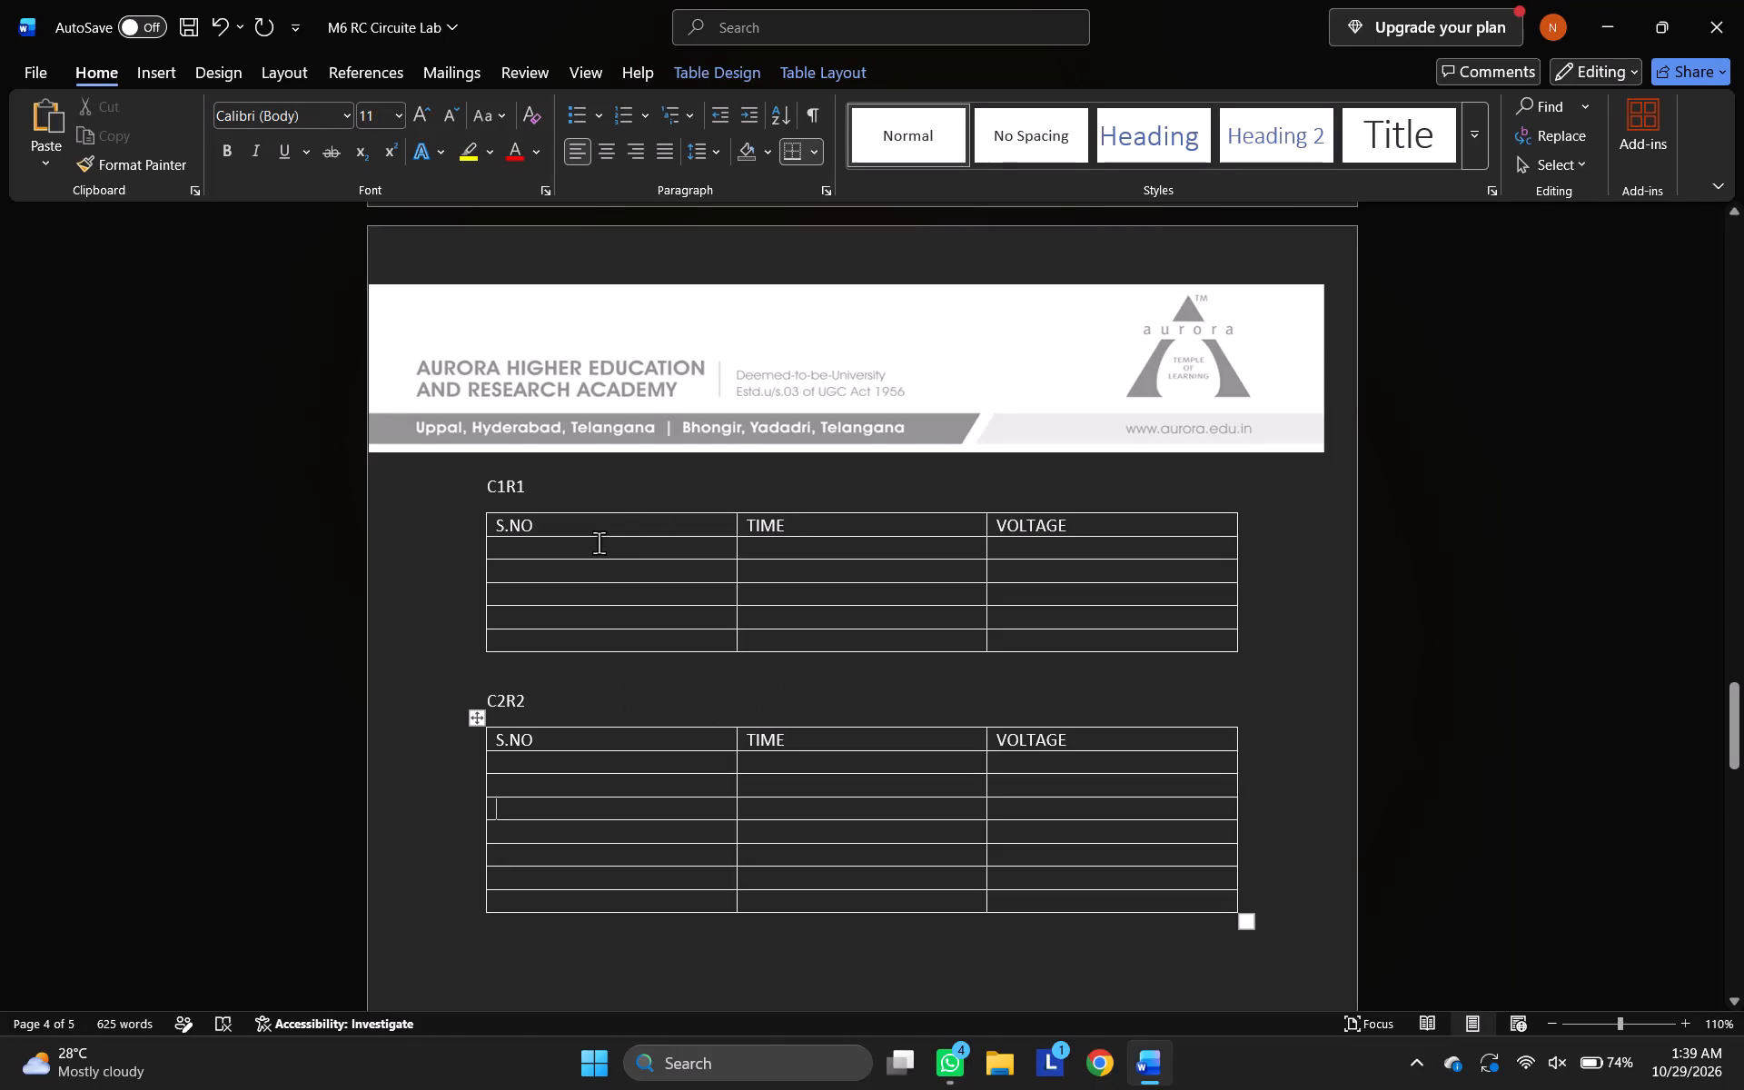
Enter serial number 1 in the first S.NO row of the C1R1 table, indented by six spaces.
click(588, 550)
key(space)
key(space)
key(space)
key(space)
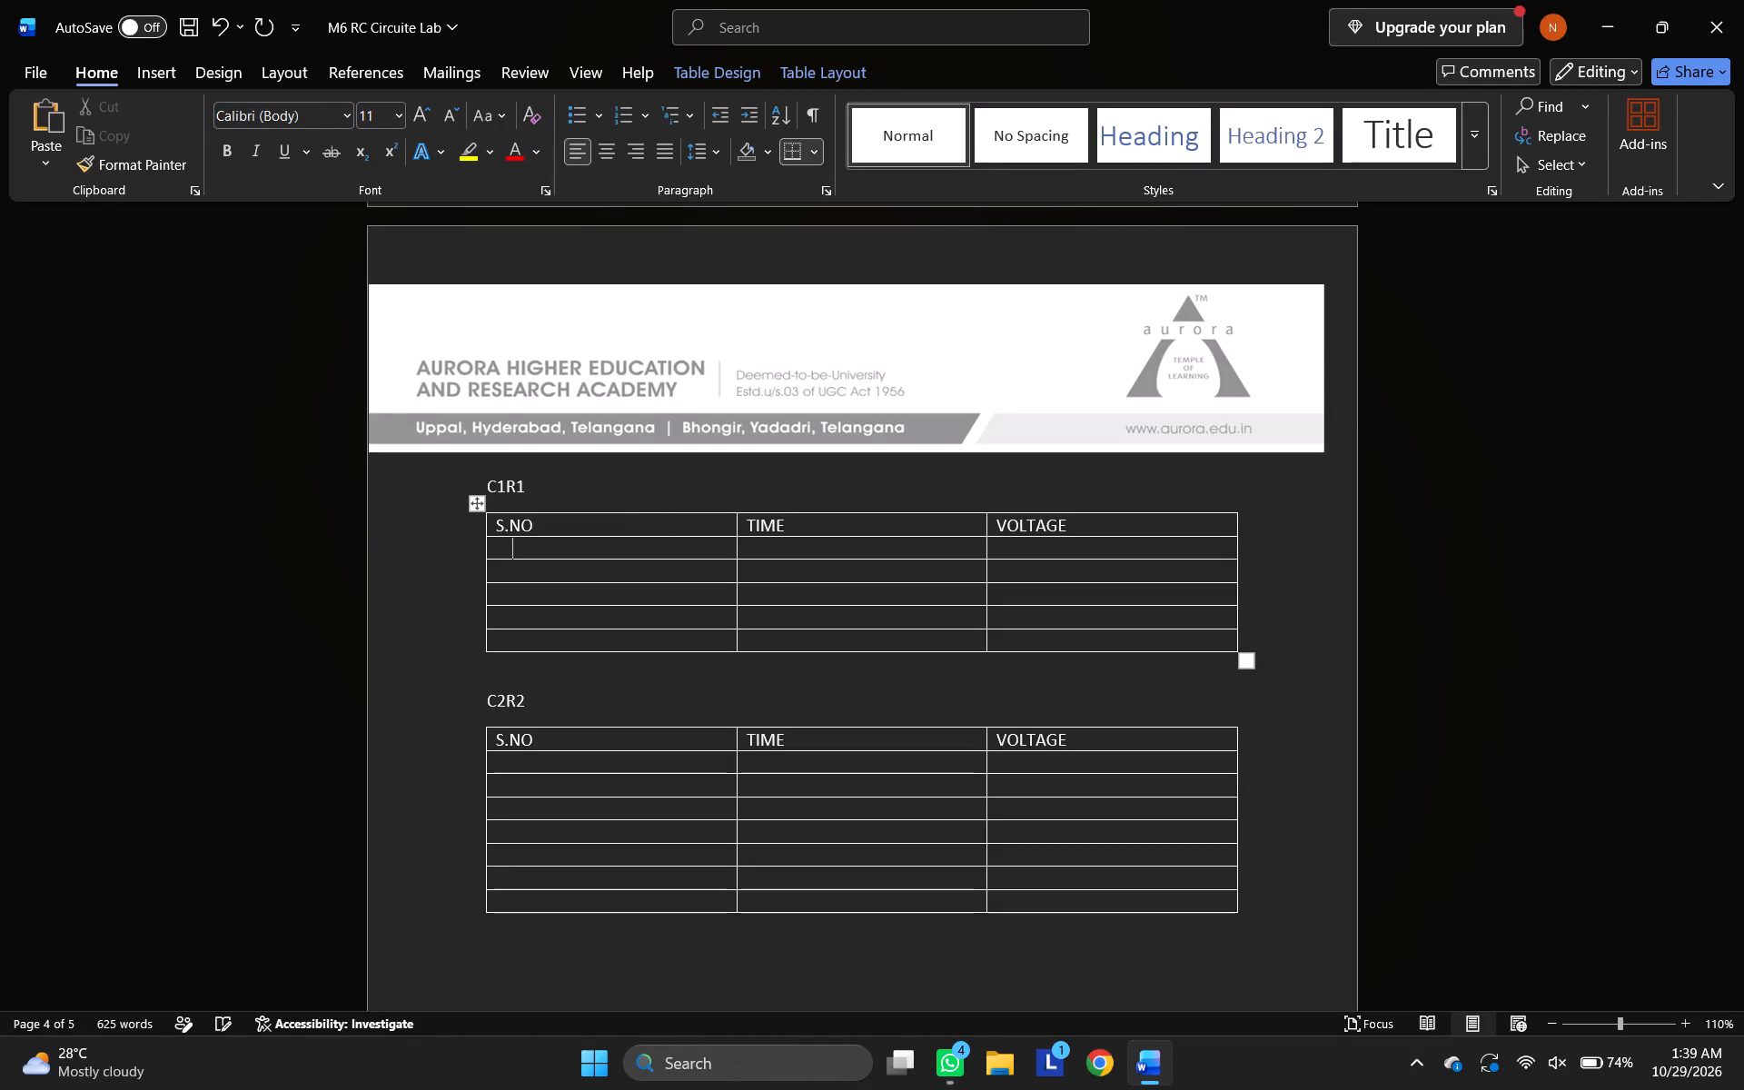
key(space)
key(space)
key(1)
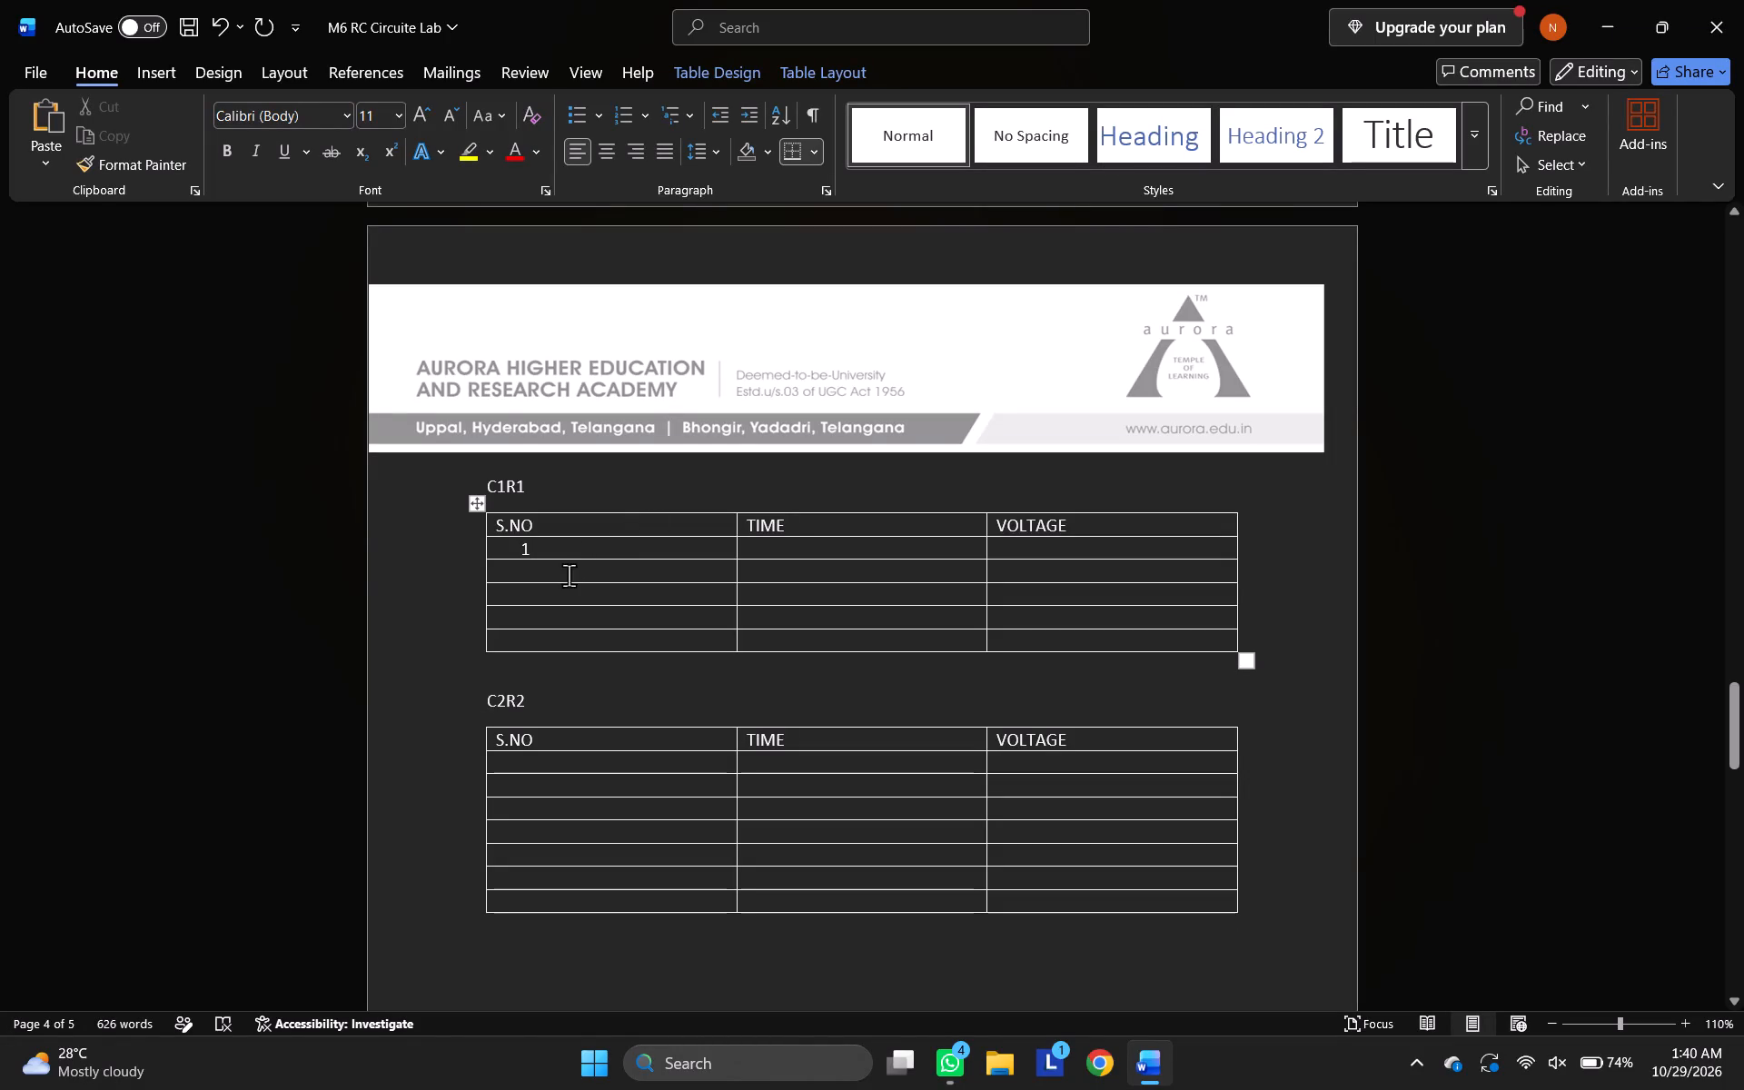
Enter serial number 2 in the second S.NO row of the C1R1 table, indented by six spaces.
click(567, 574)
key(space)
key(space)
key(space)
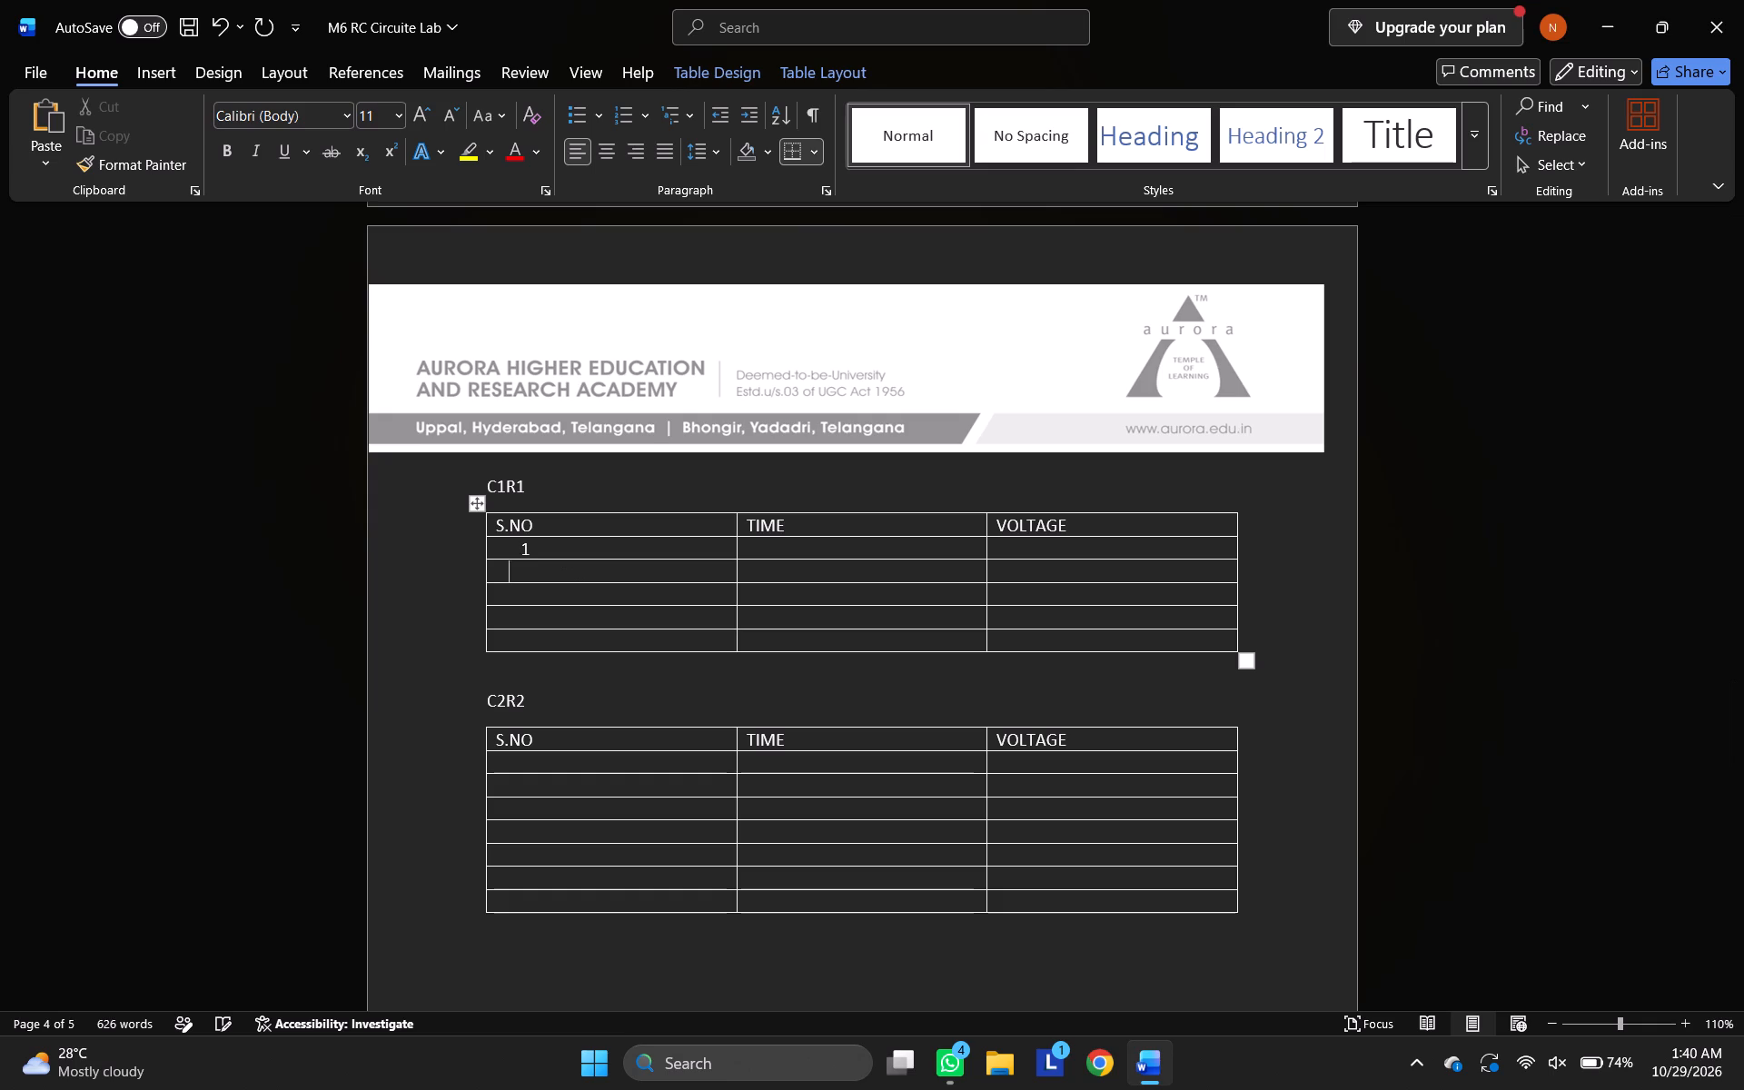
key(space)
key(space)
key(space)
key(space)
key(BackSpace)
key(2)
Enter serial number 3 in the third S.NO row of the C1R1 table, indented by six spaces.
click(508, 594)
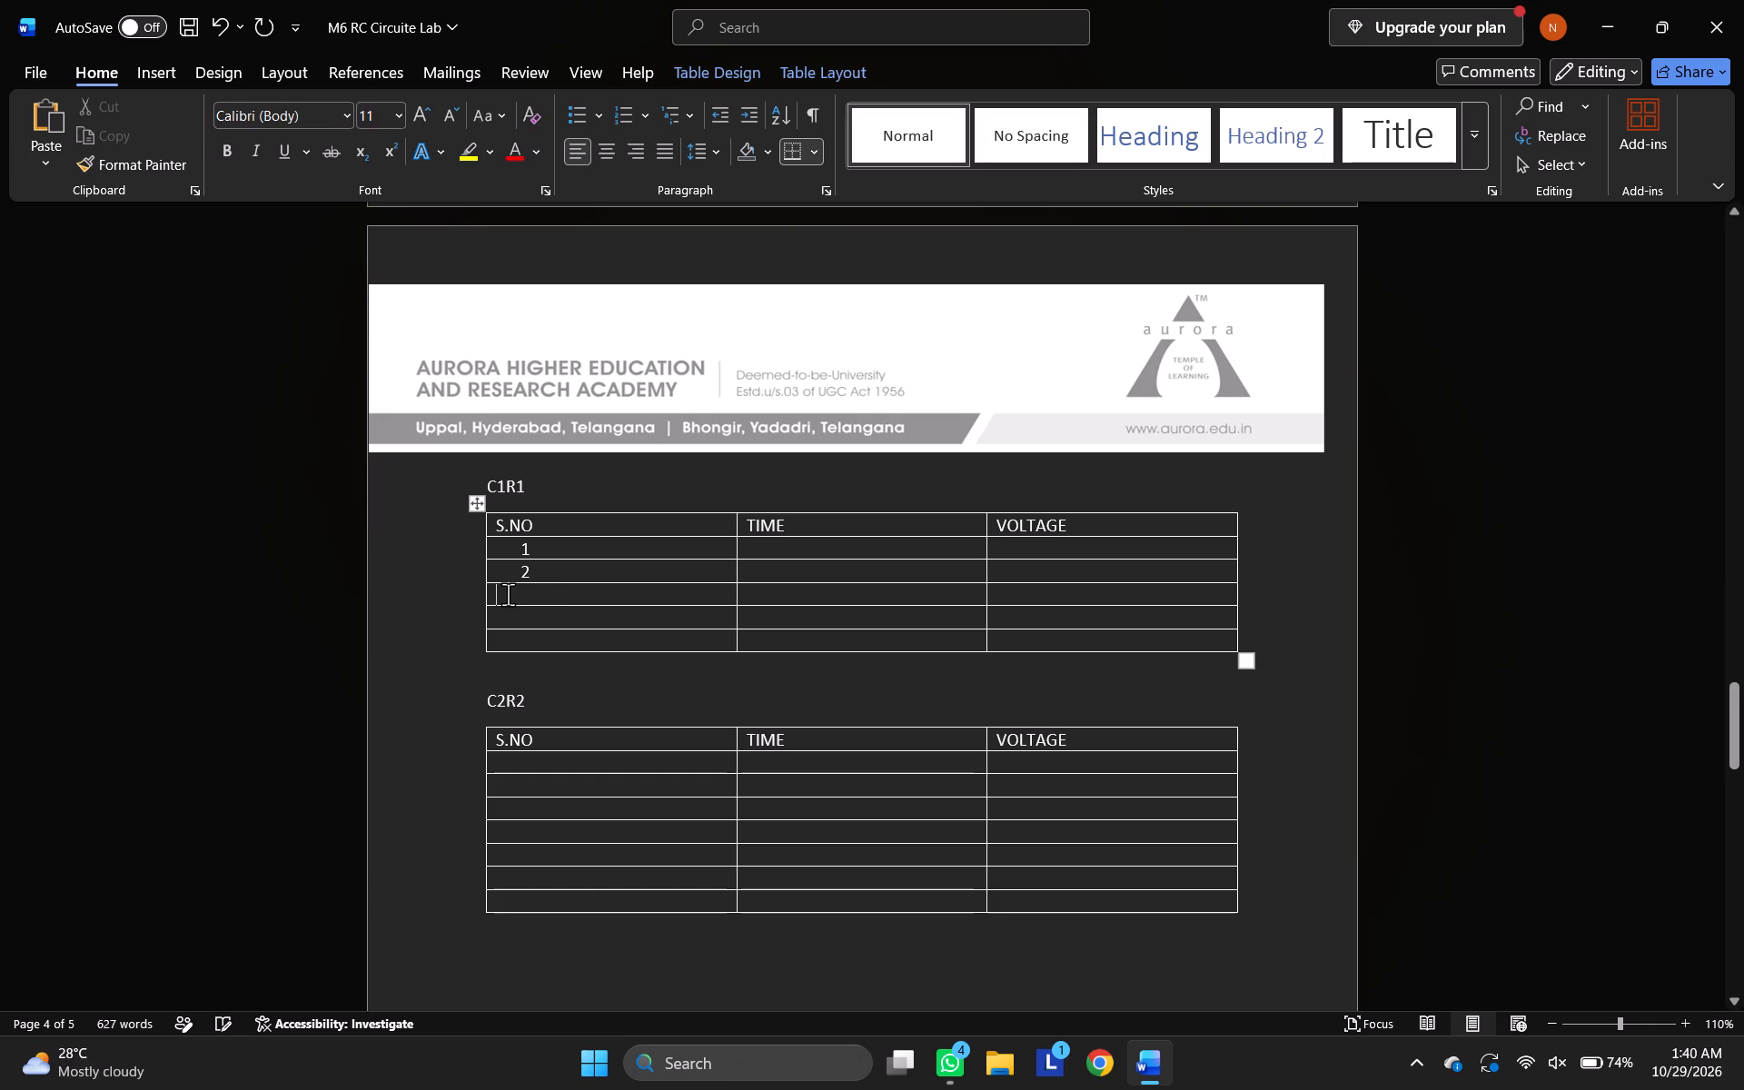
key(space)
key(space)
key(space)
key(space)
key(space)
key(space)
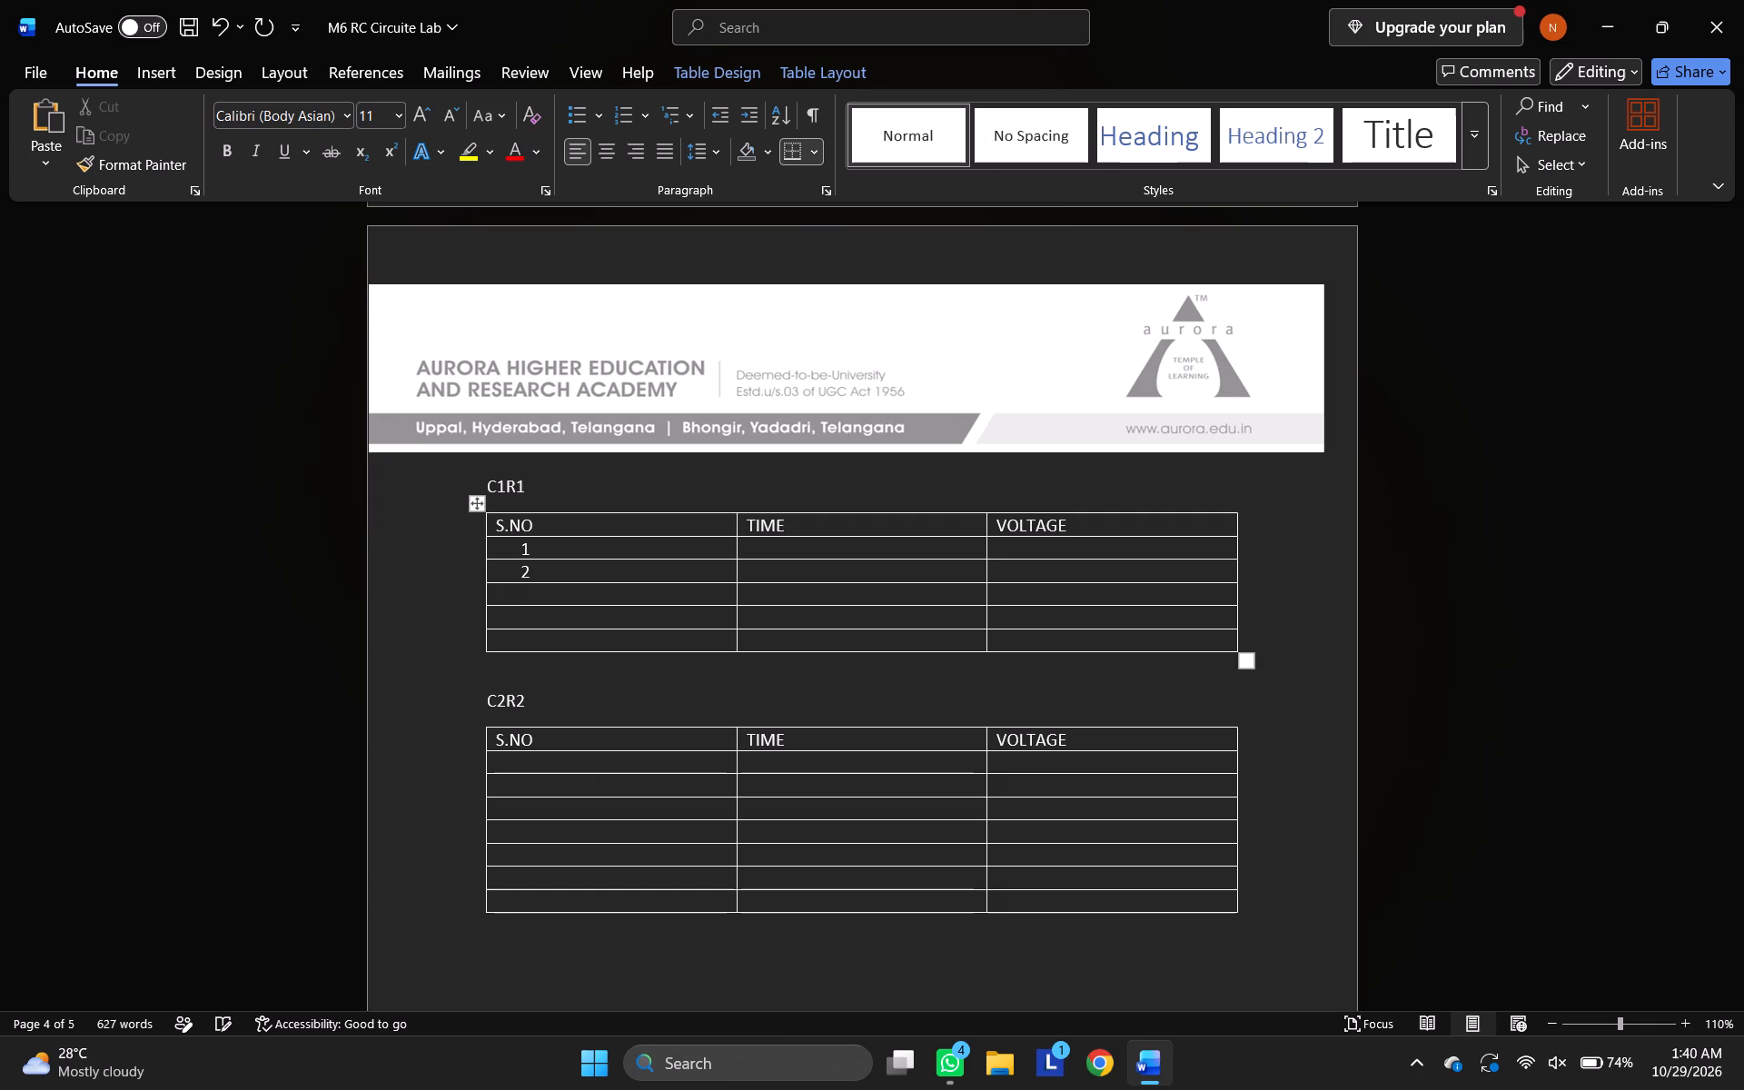
key(3)
Enter serial number 4 in the fourth S.NO row of the C1R1 table, indented by six spaces.
drag(520, 631, 516, 624)
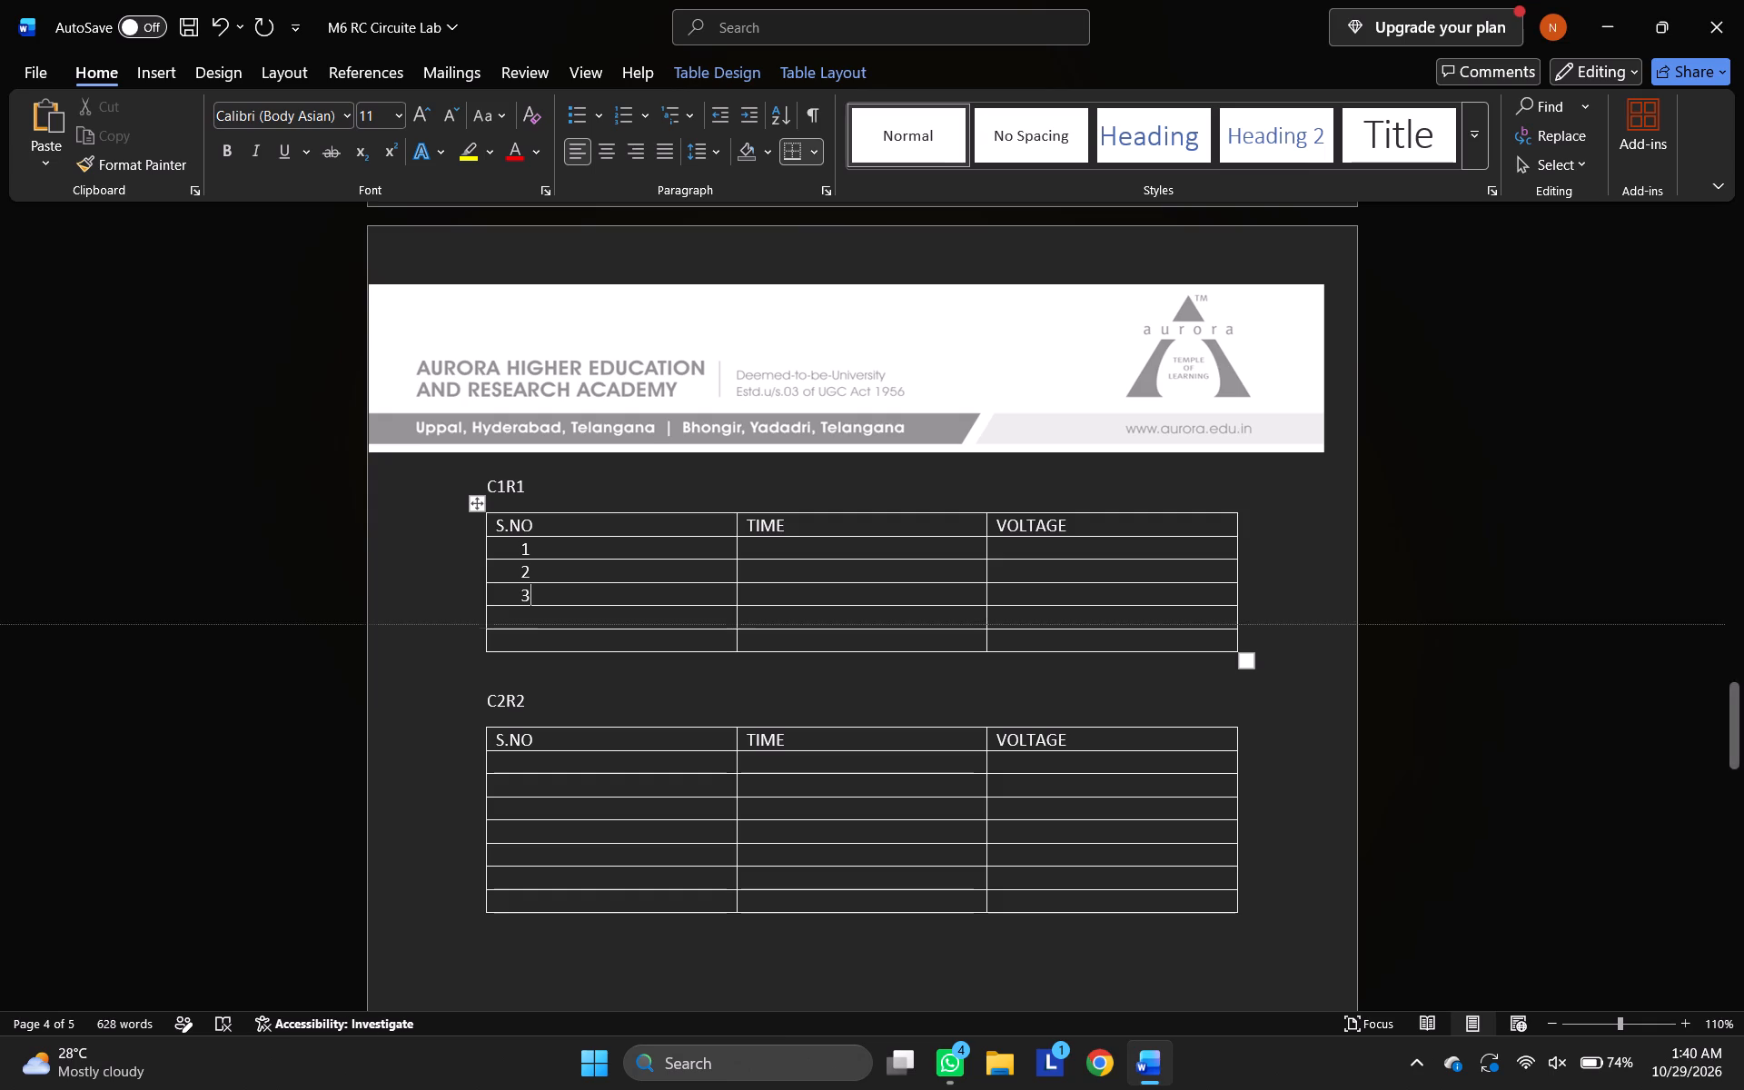
drag(516, 624, 516, 621)
click(516, 621)
key(space)
key(space)
key(space)
key(space)
key(space)
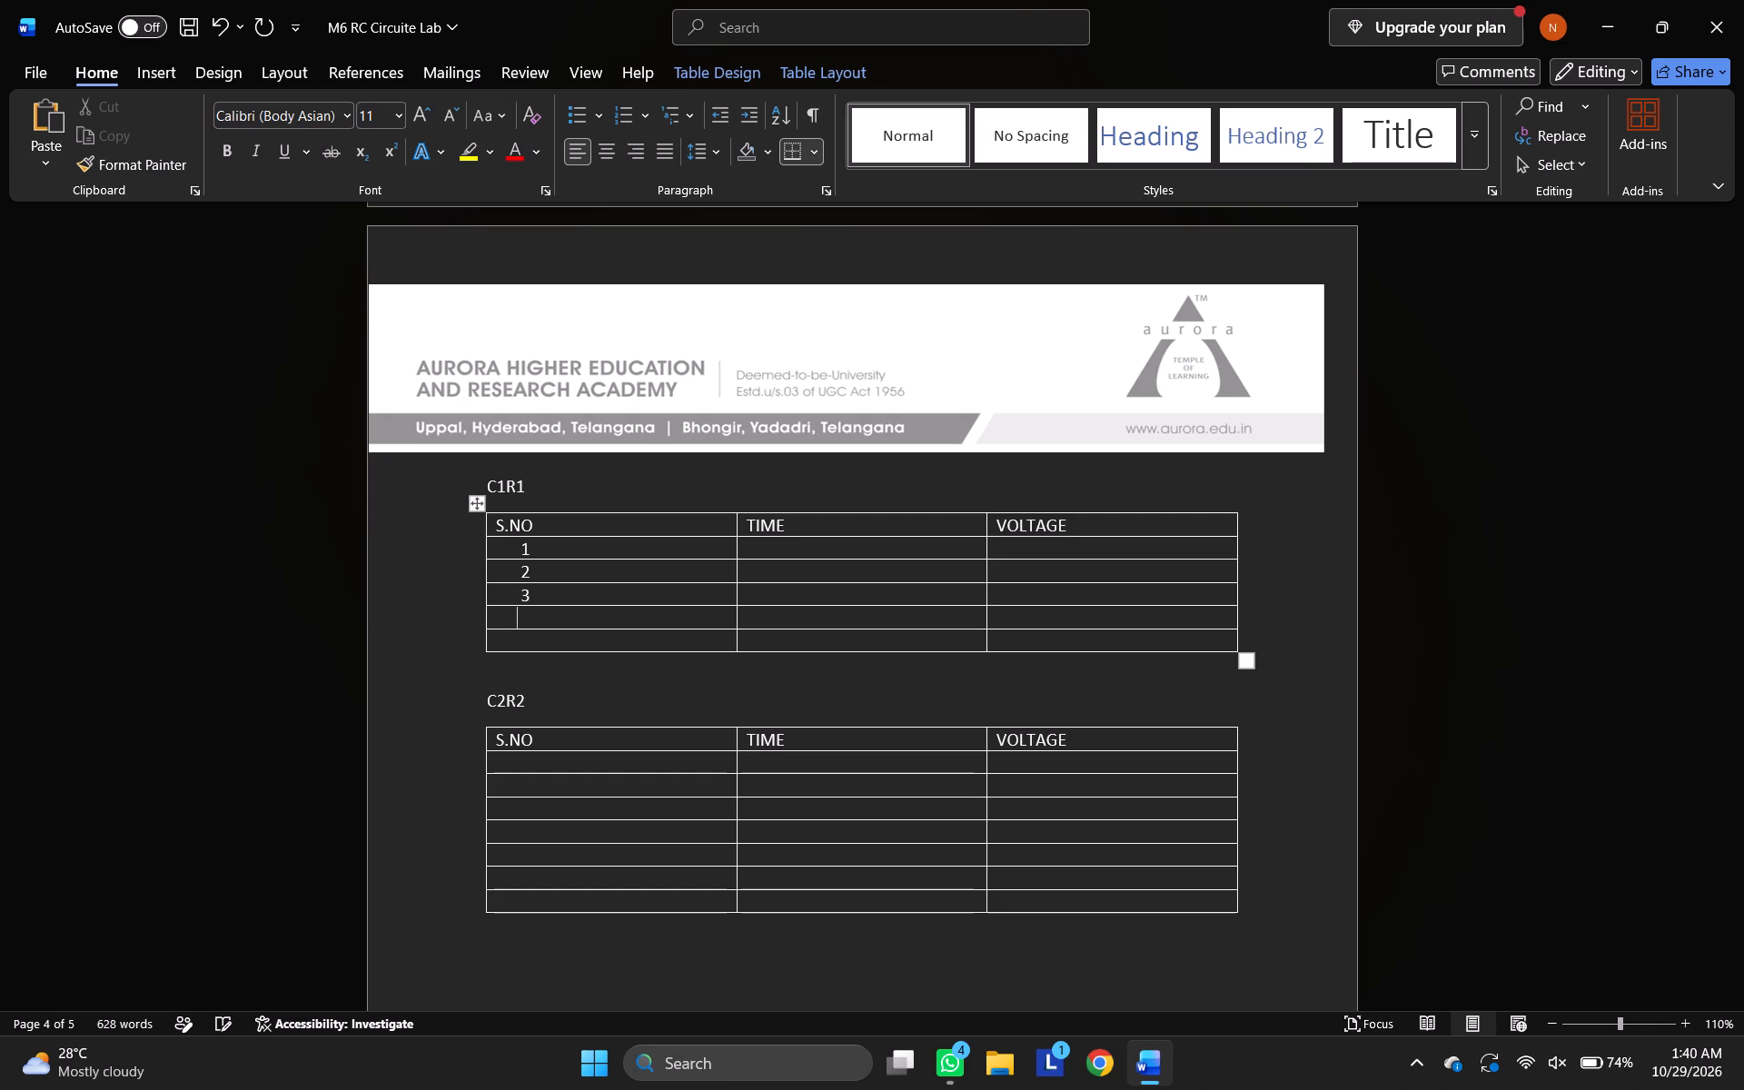
key(space)
key(4)
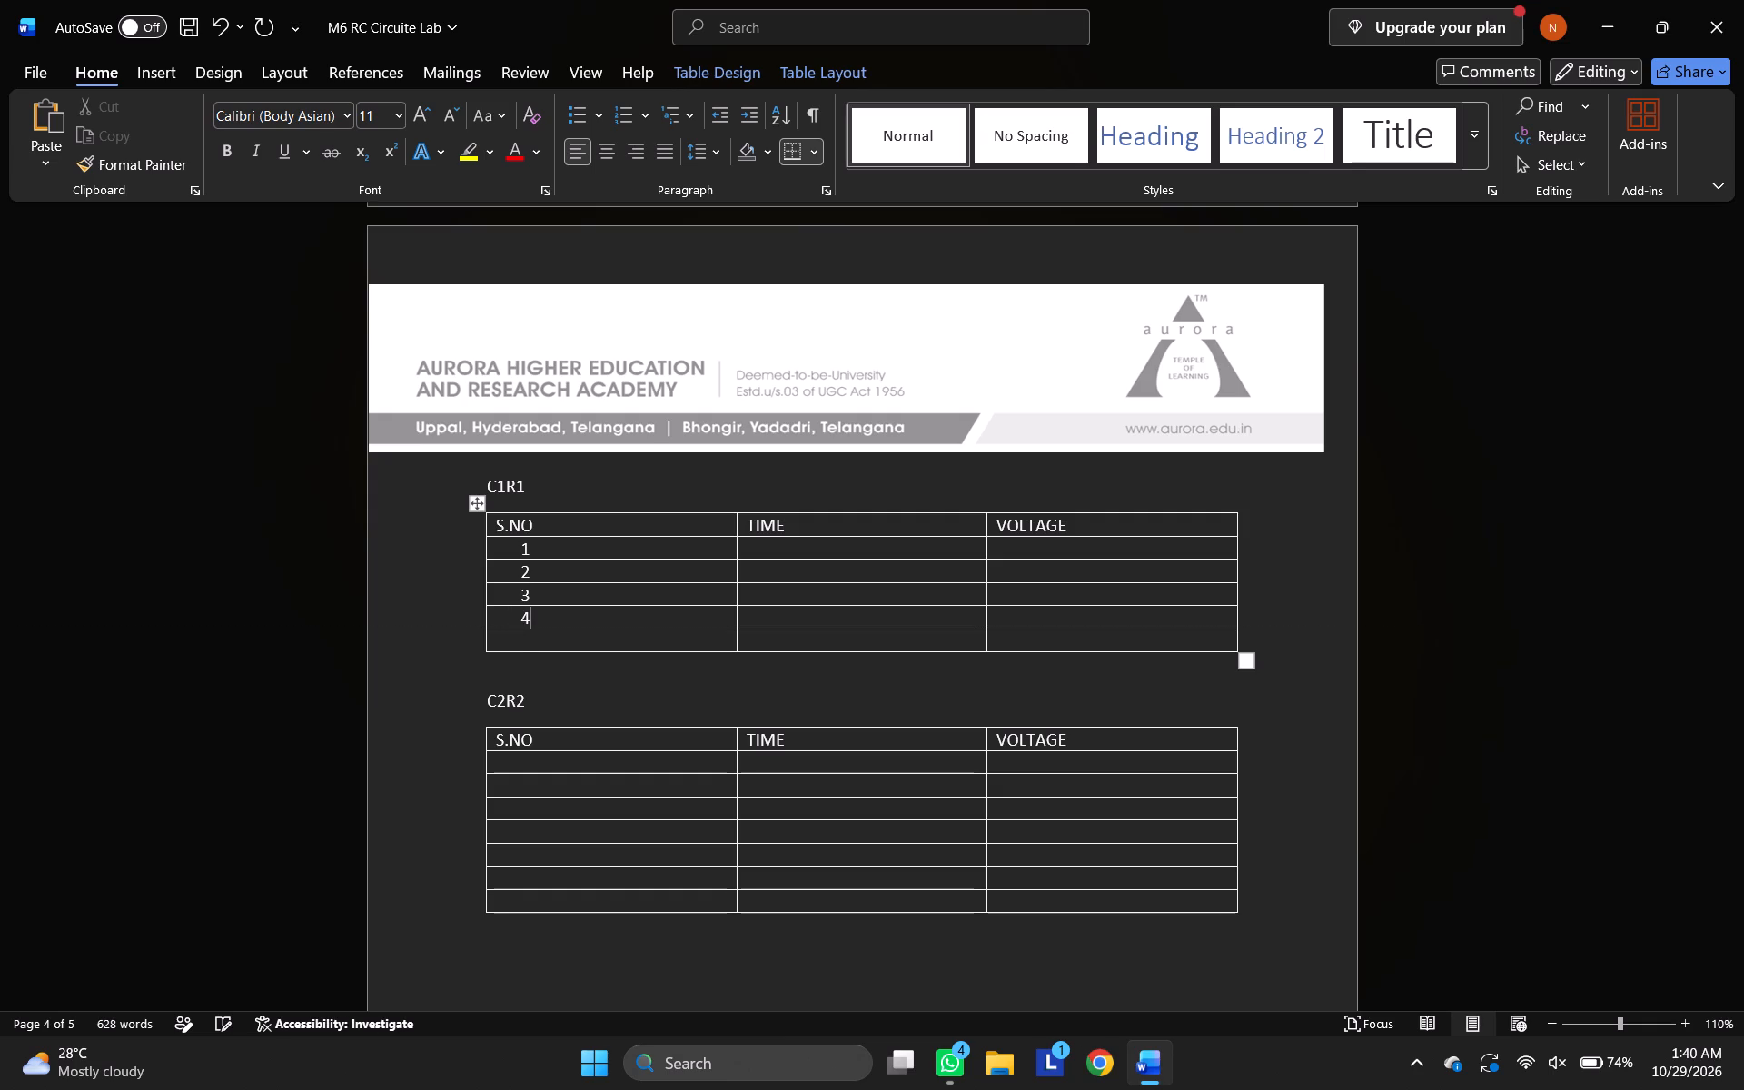
Enter serial number 5 in the last S.NO row of the C1R1 table, indented by six spaces.
click(514, 641)
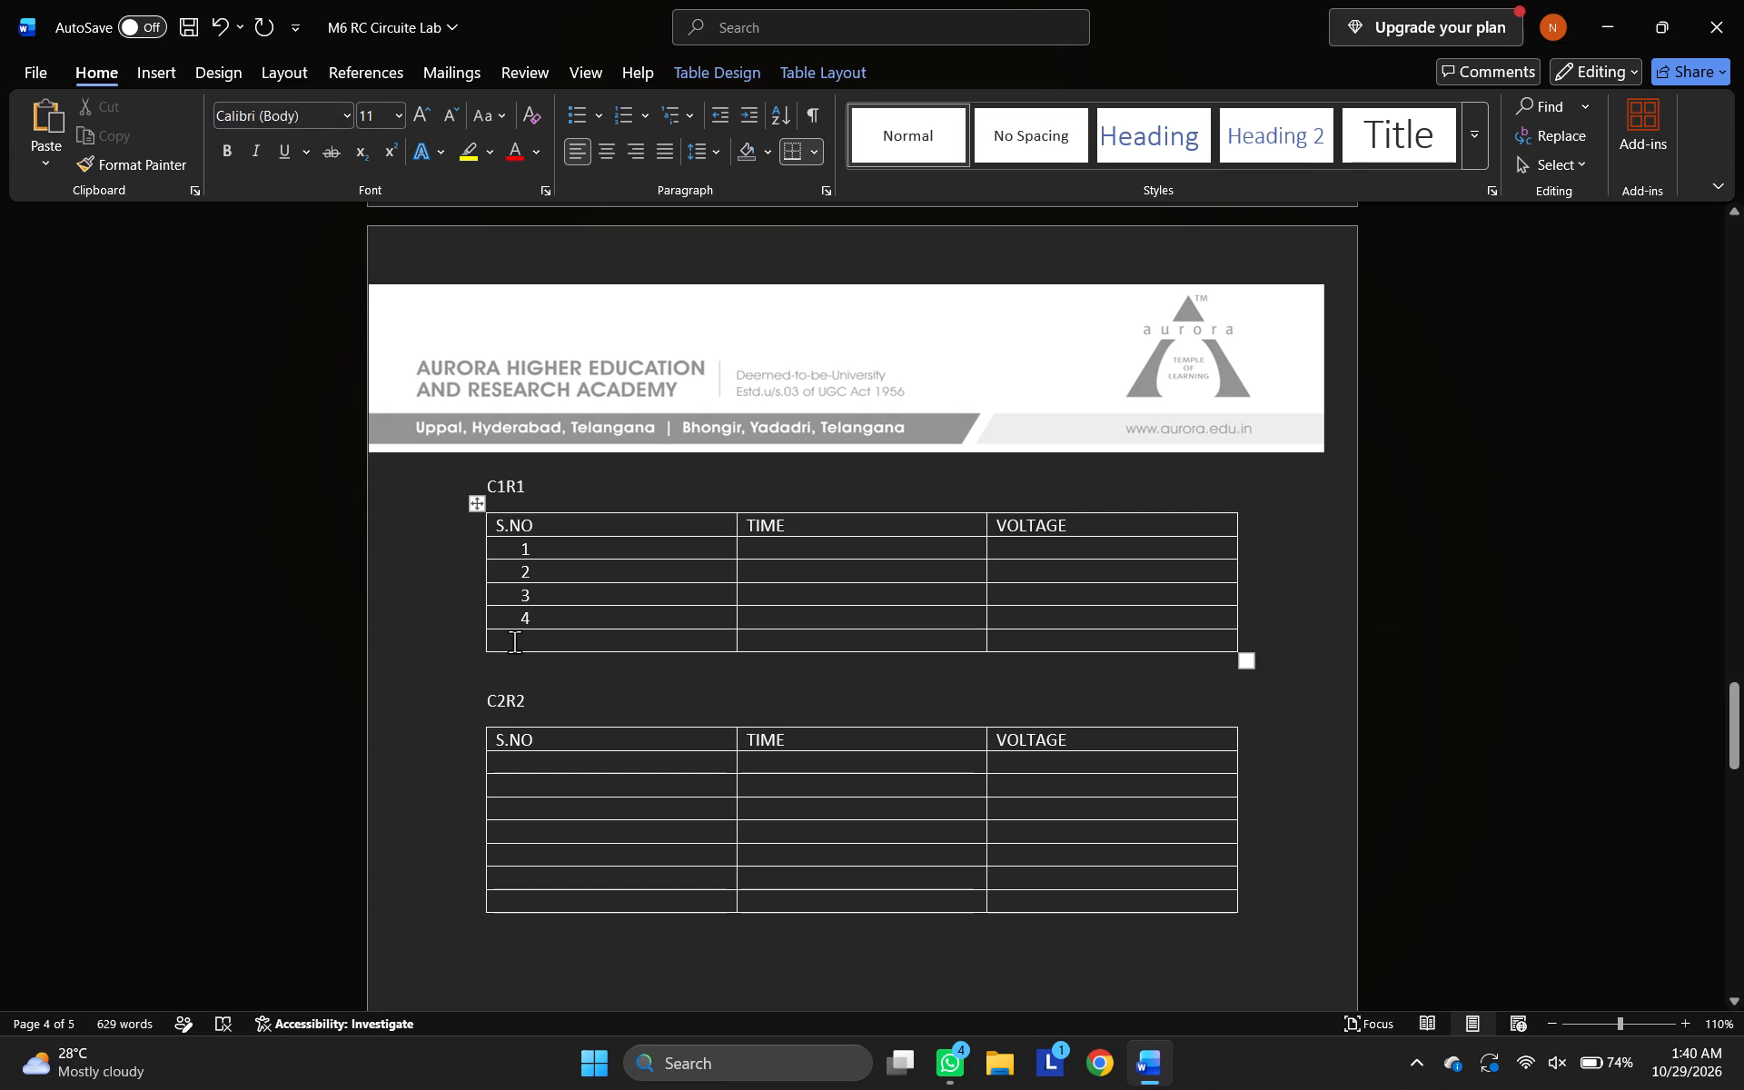
key(space)
key(space)
key(space)
key(space)
key(space)
key(space)
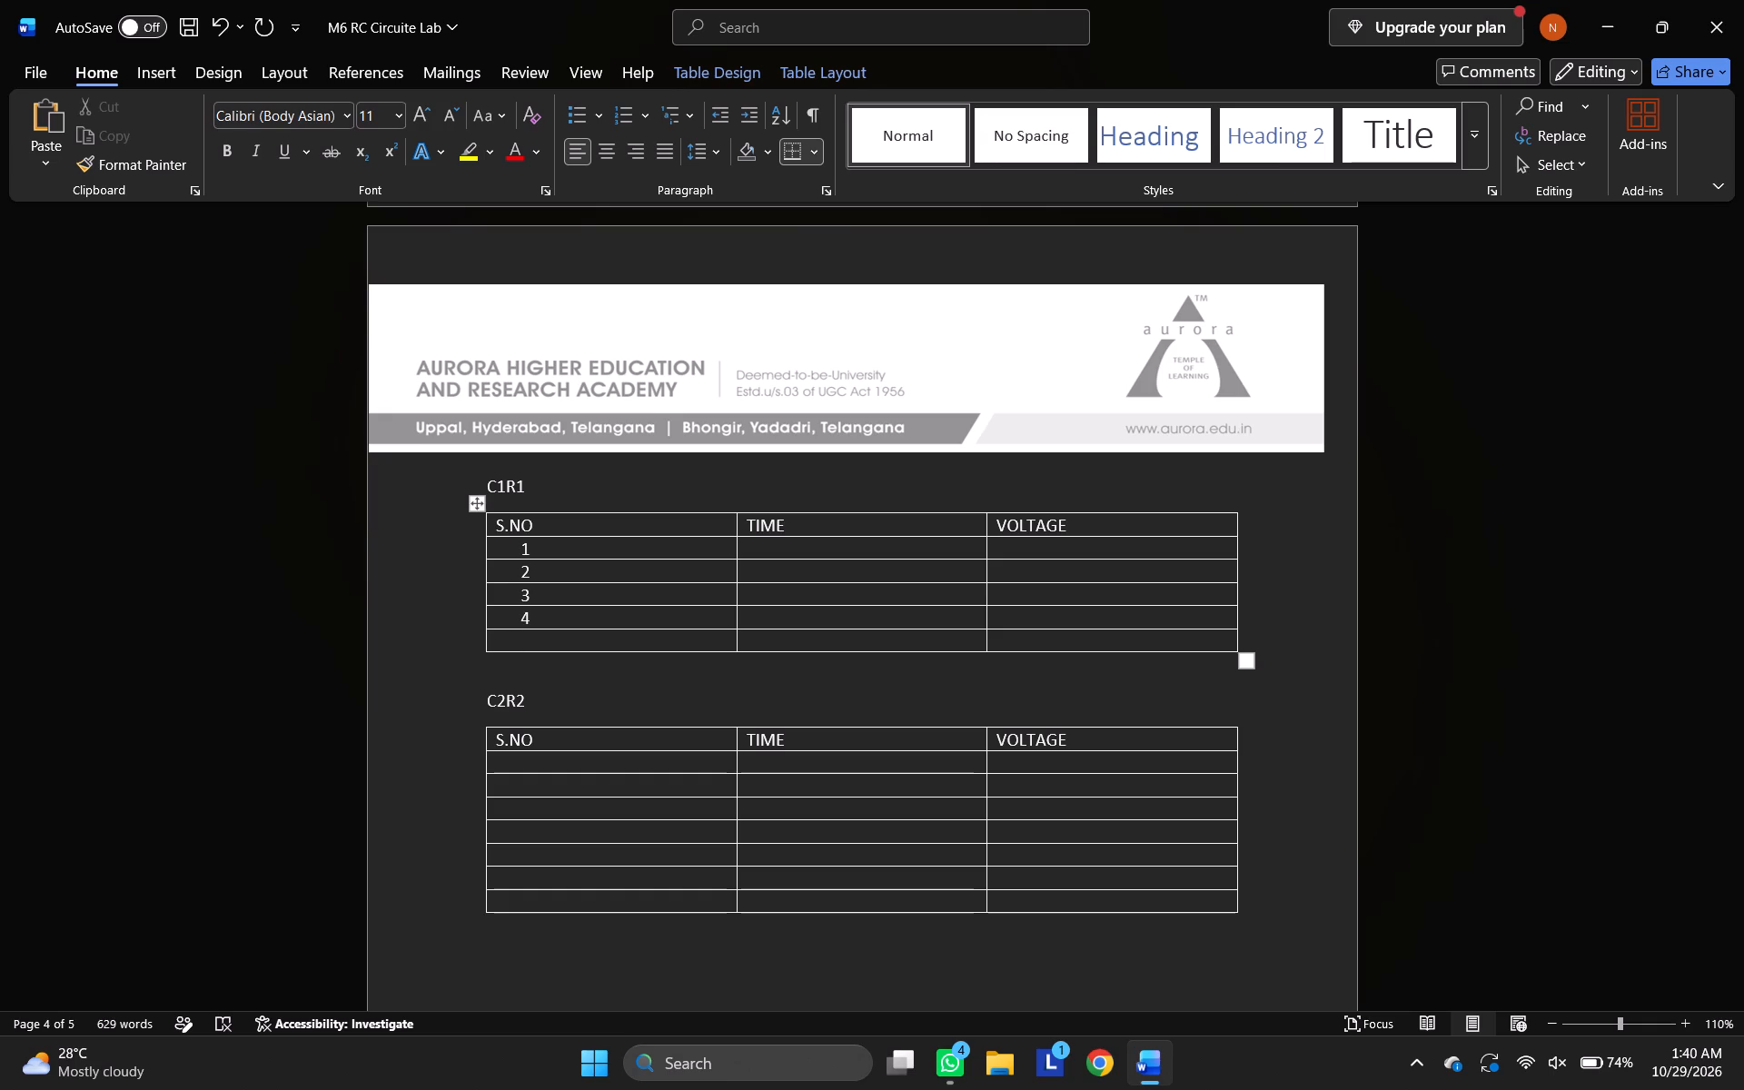
key(5)
Enter serial number 1 in the first S.NO row of the C2R2 table, indented by six spaces.
scroll(516, 676, down, 1)
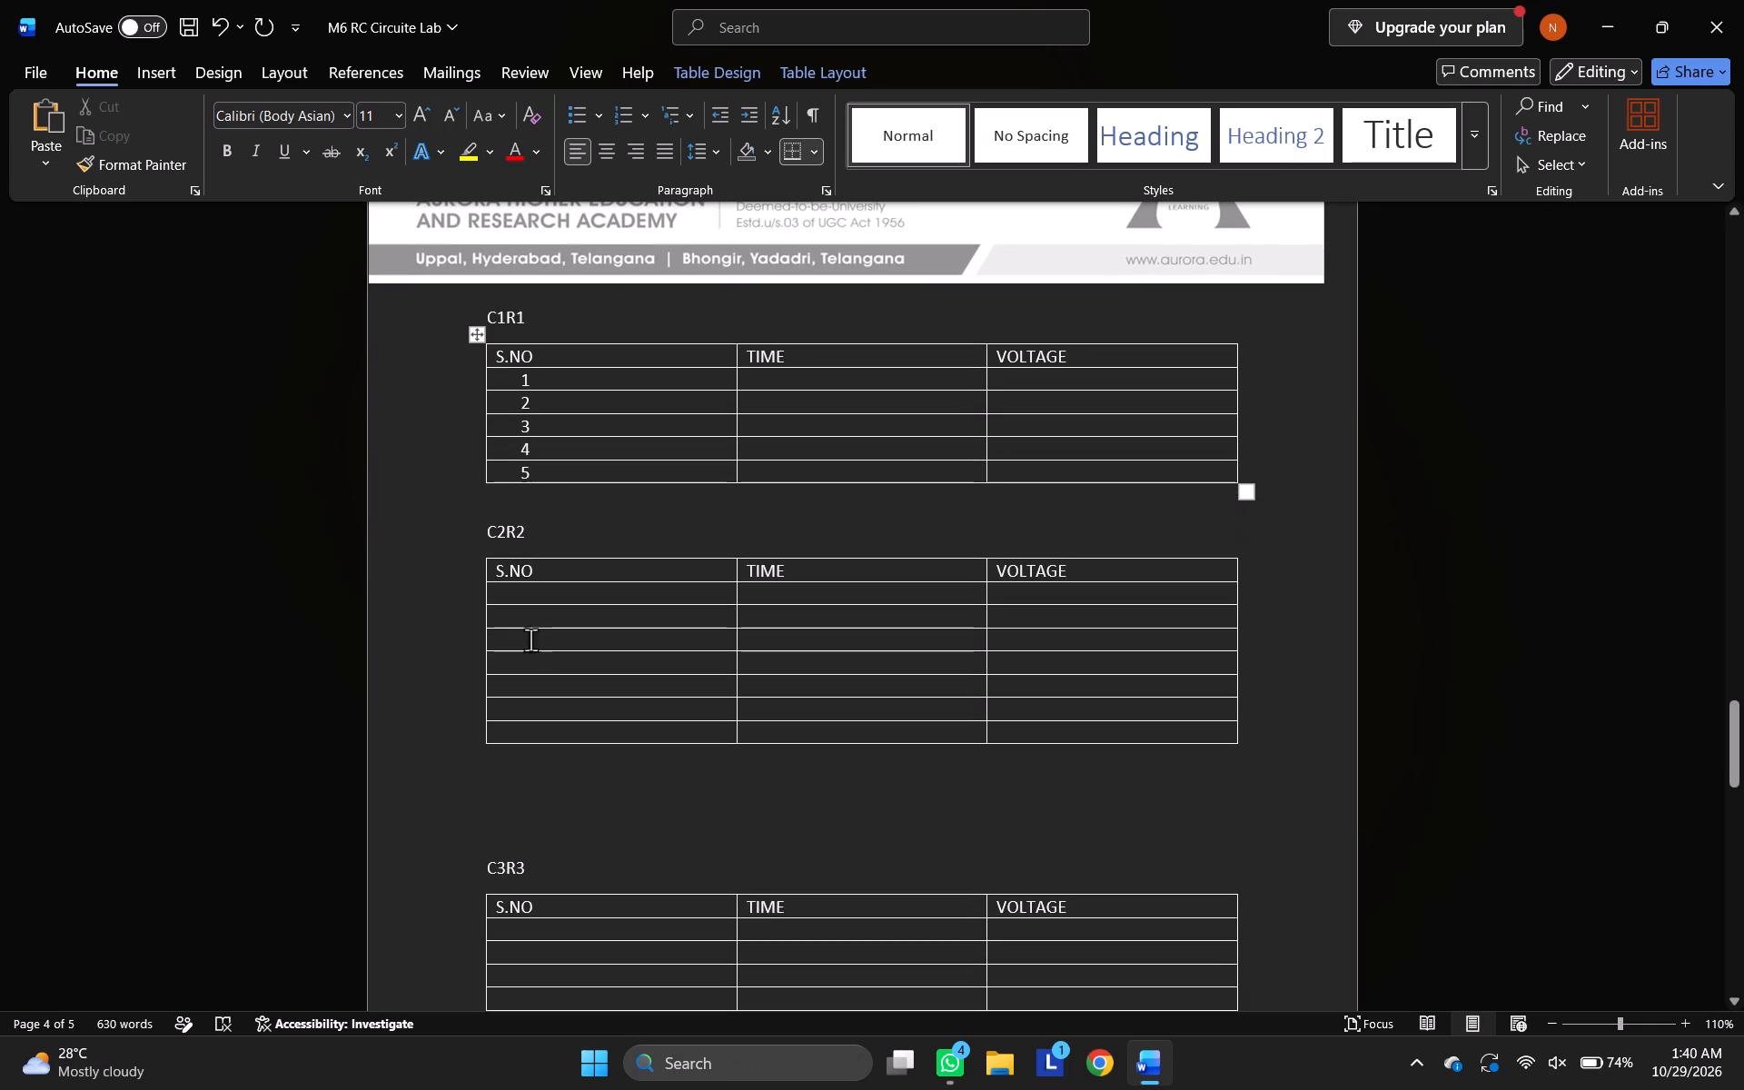
click(516, 595)
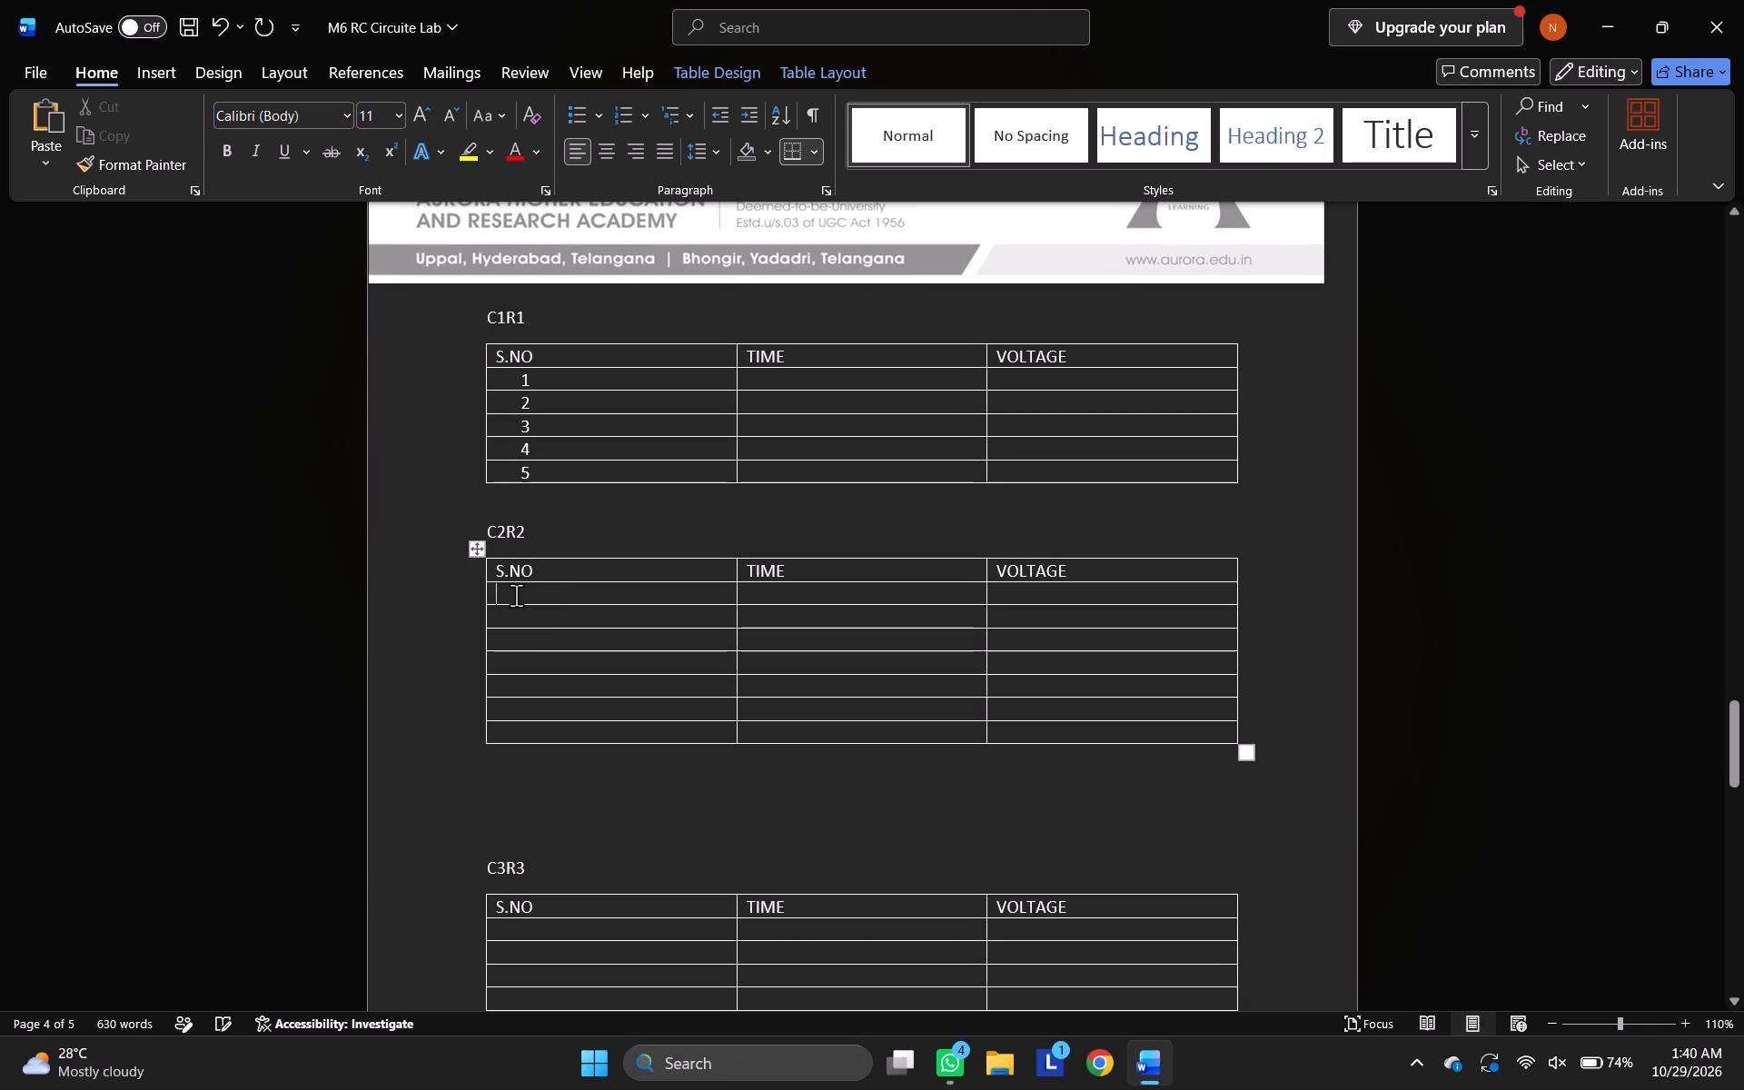
key(space)
key(space)
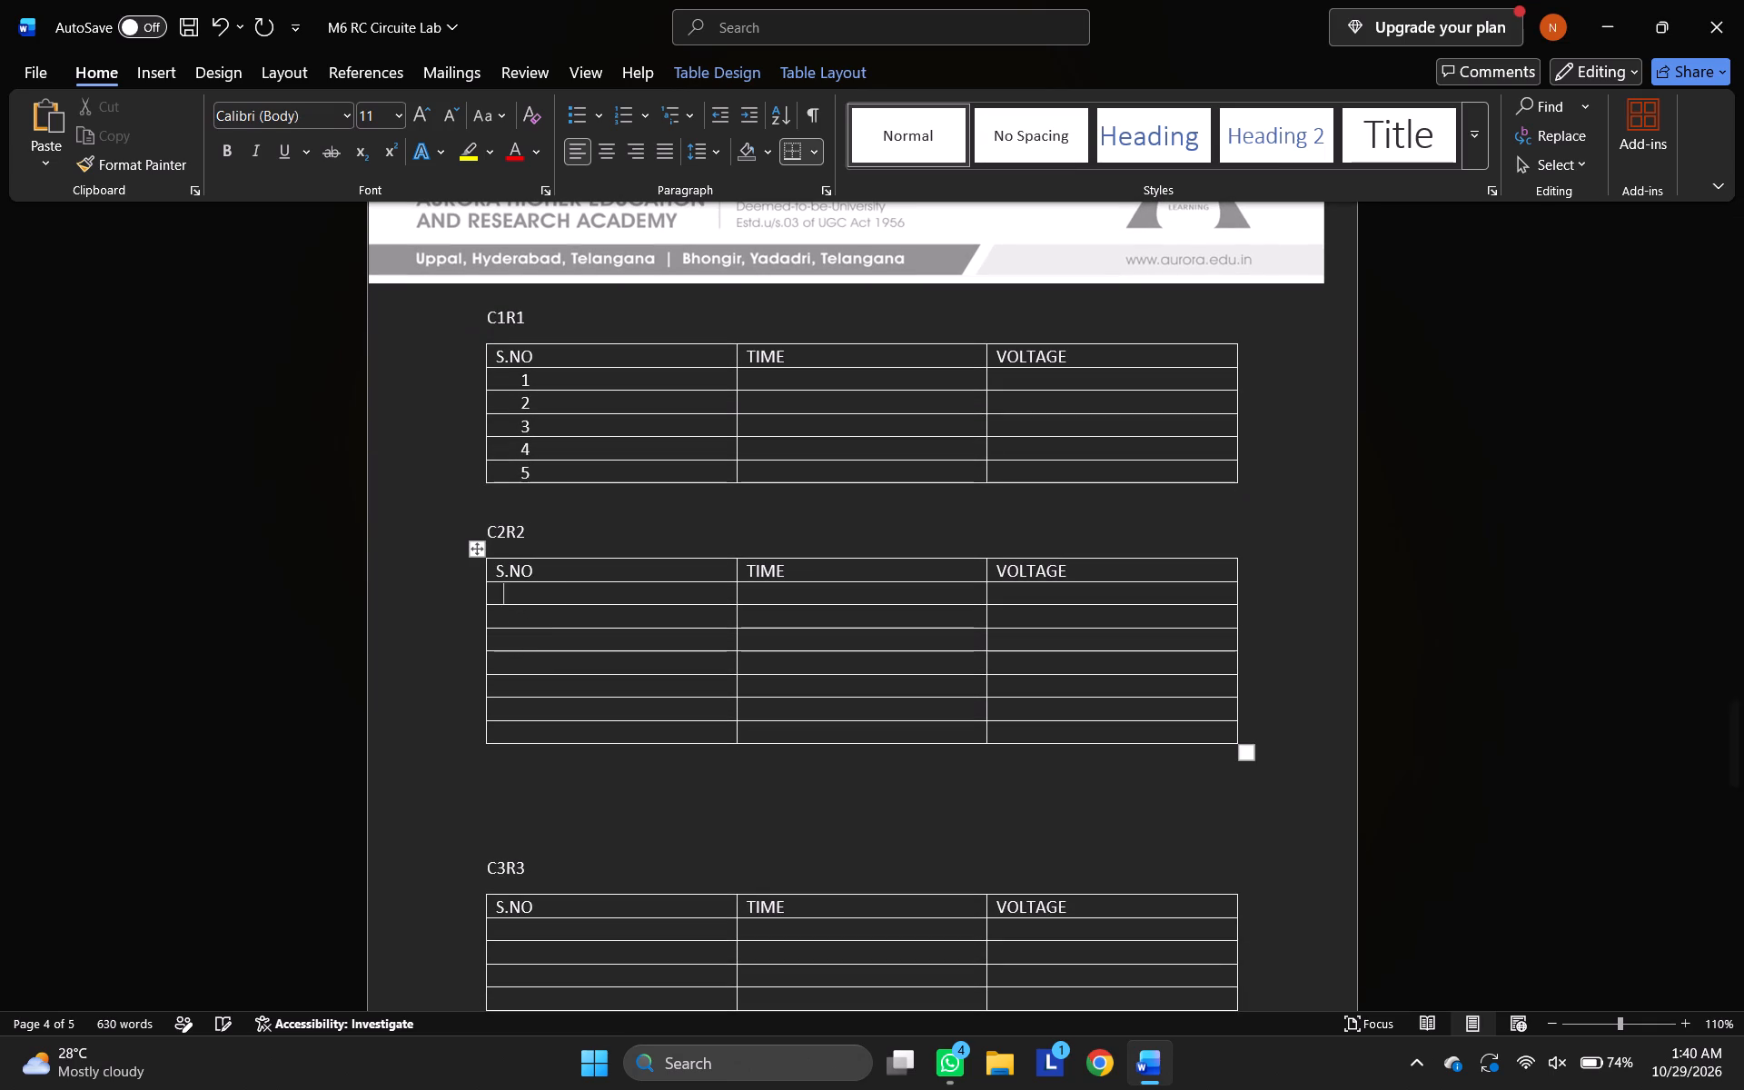
key(space)
key(space)
key(space)
key(space)
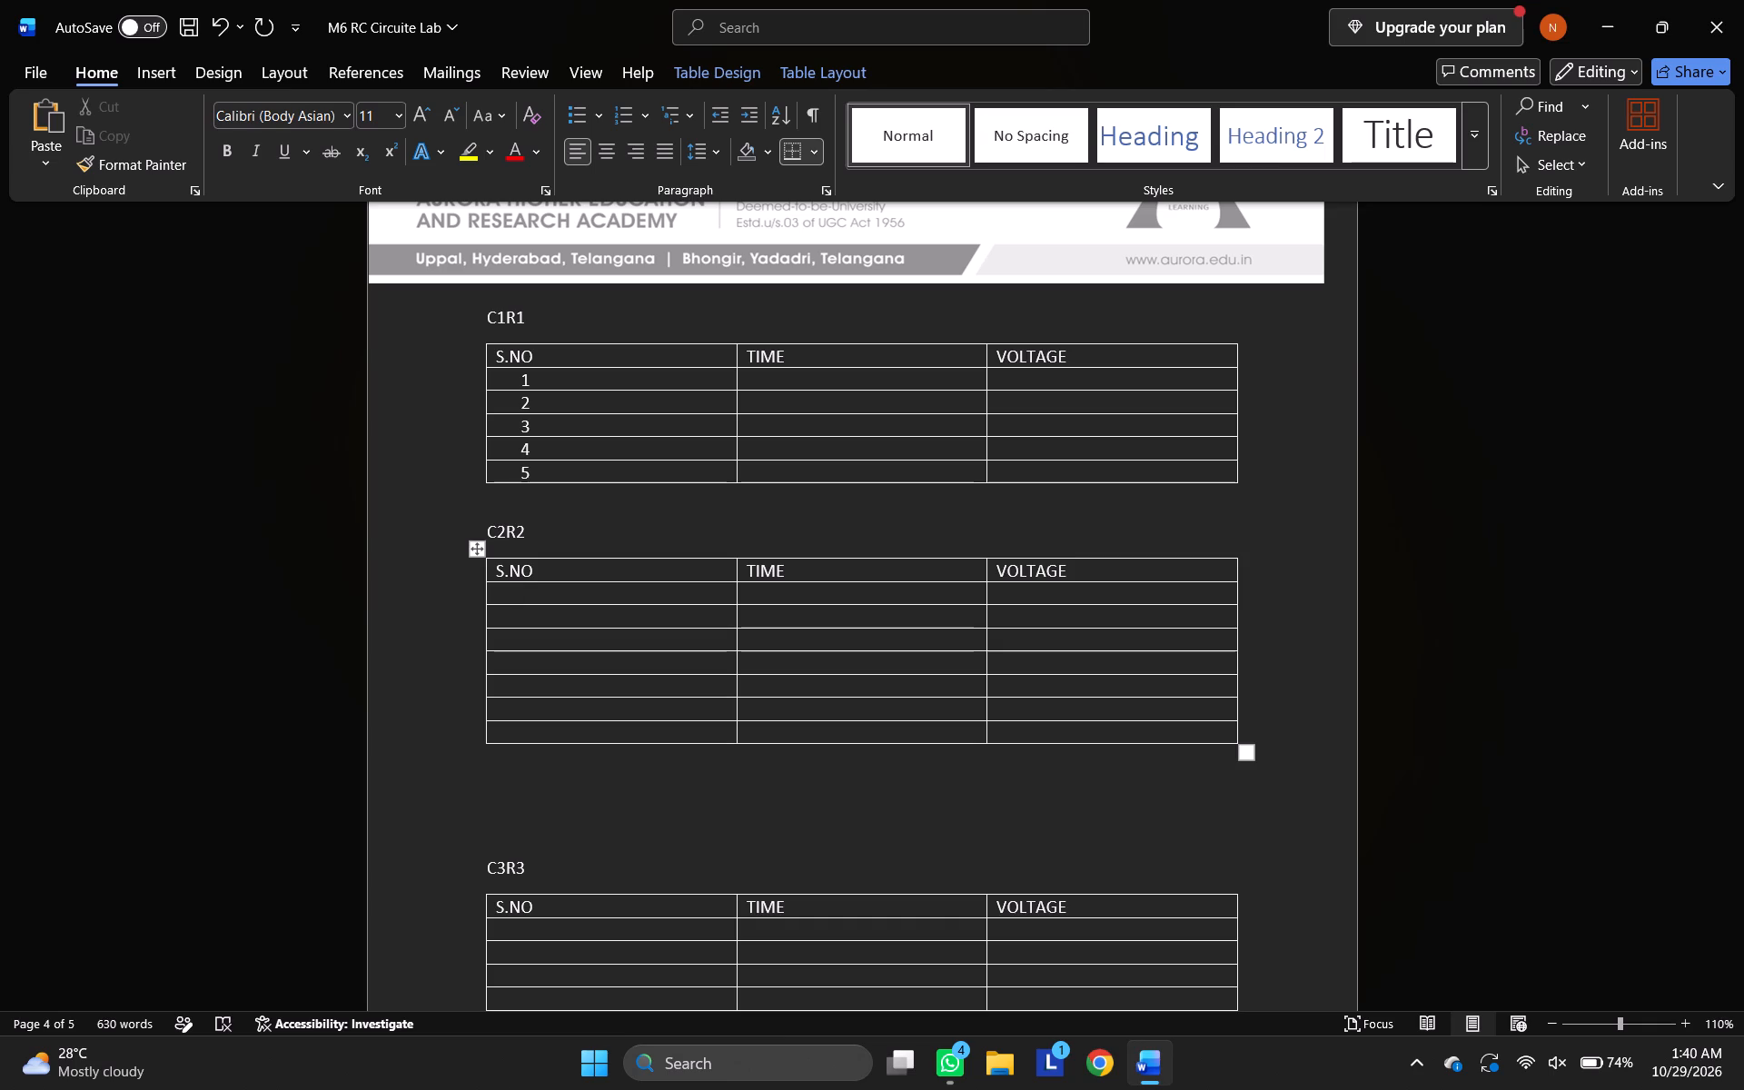
key(1)
Enter serial number 2 in the second S.NO row of the C2R2 table, indented by six spaces.
click(510, 614)
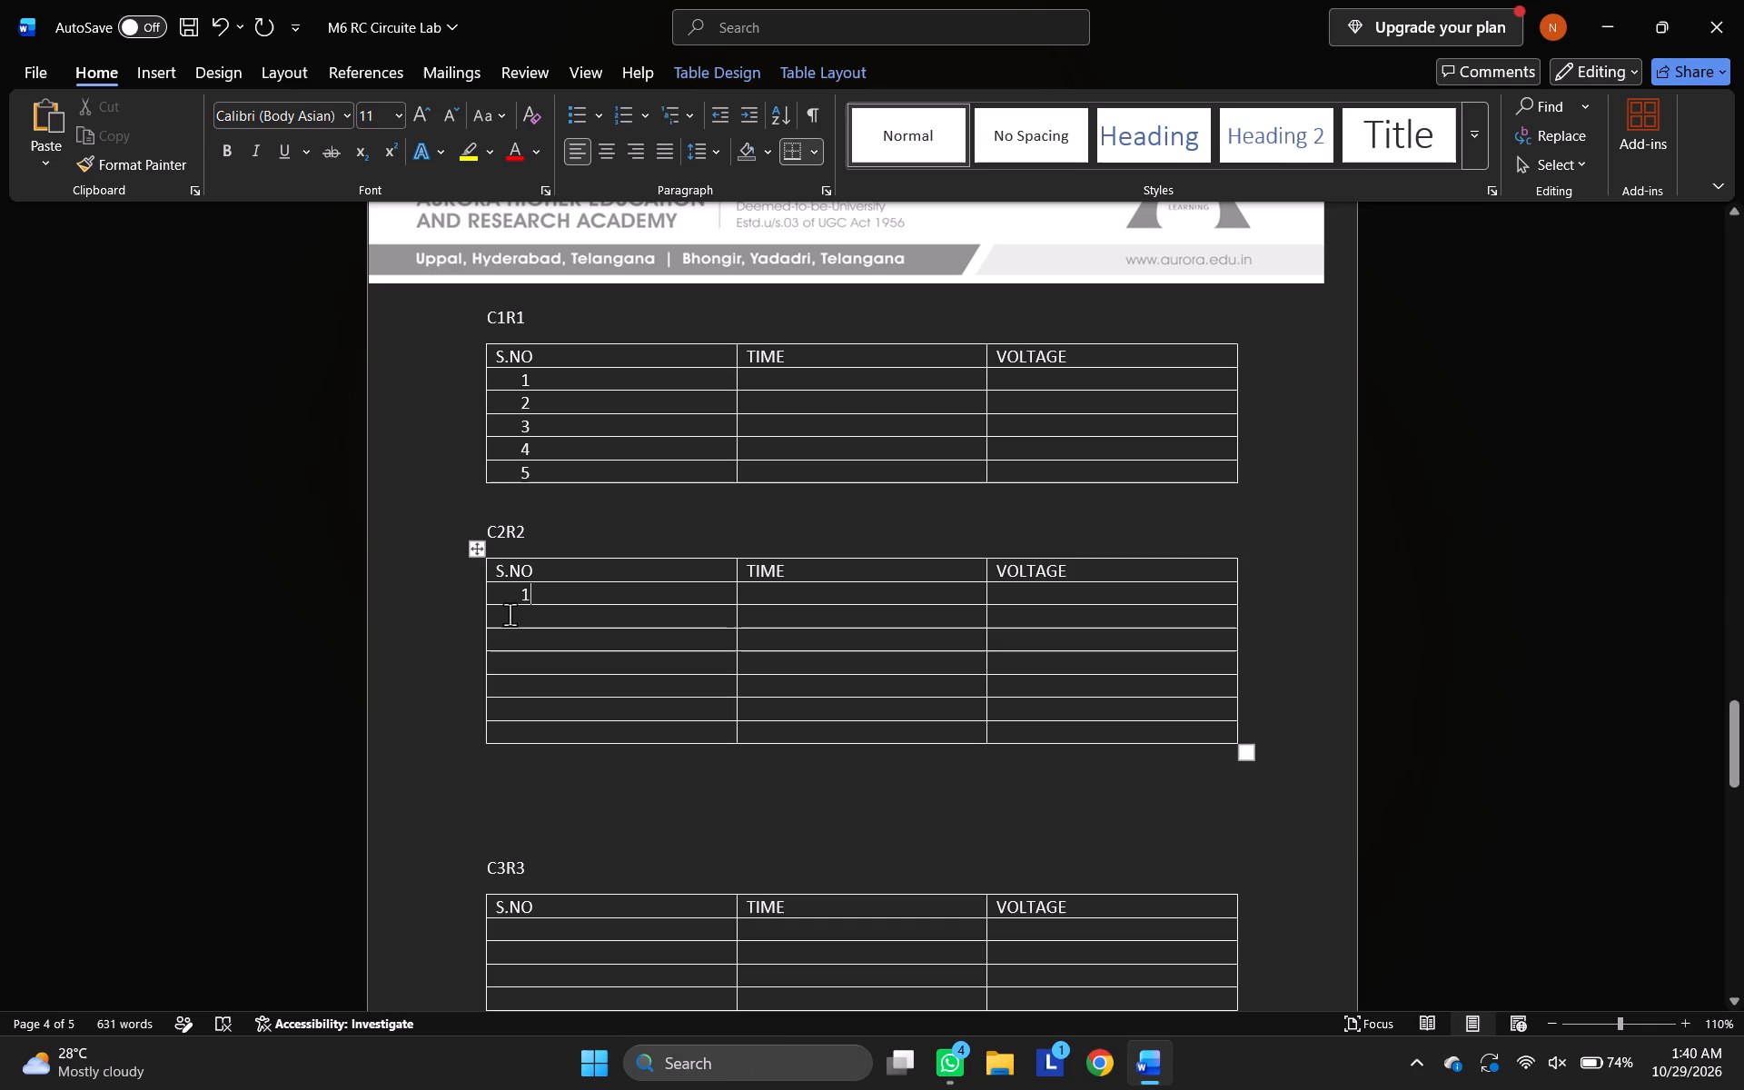
click(510, 614)
key(space)
key(space)
key(space)
key(space)
key(space)
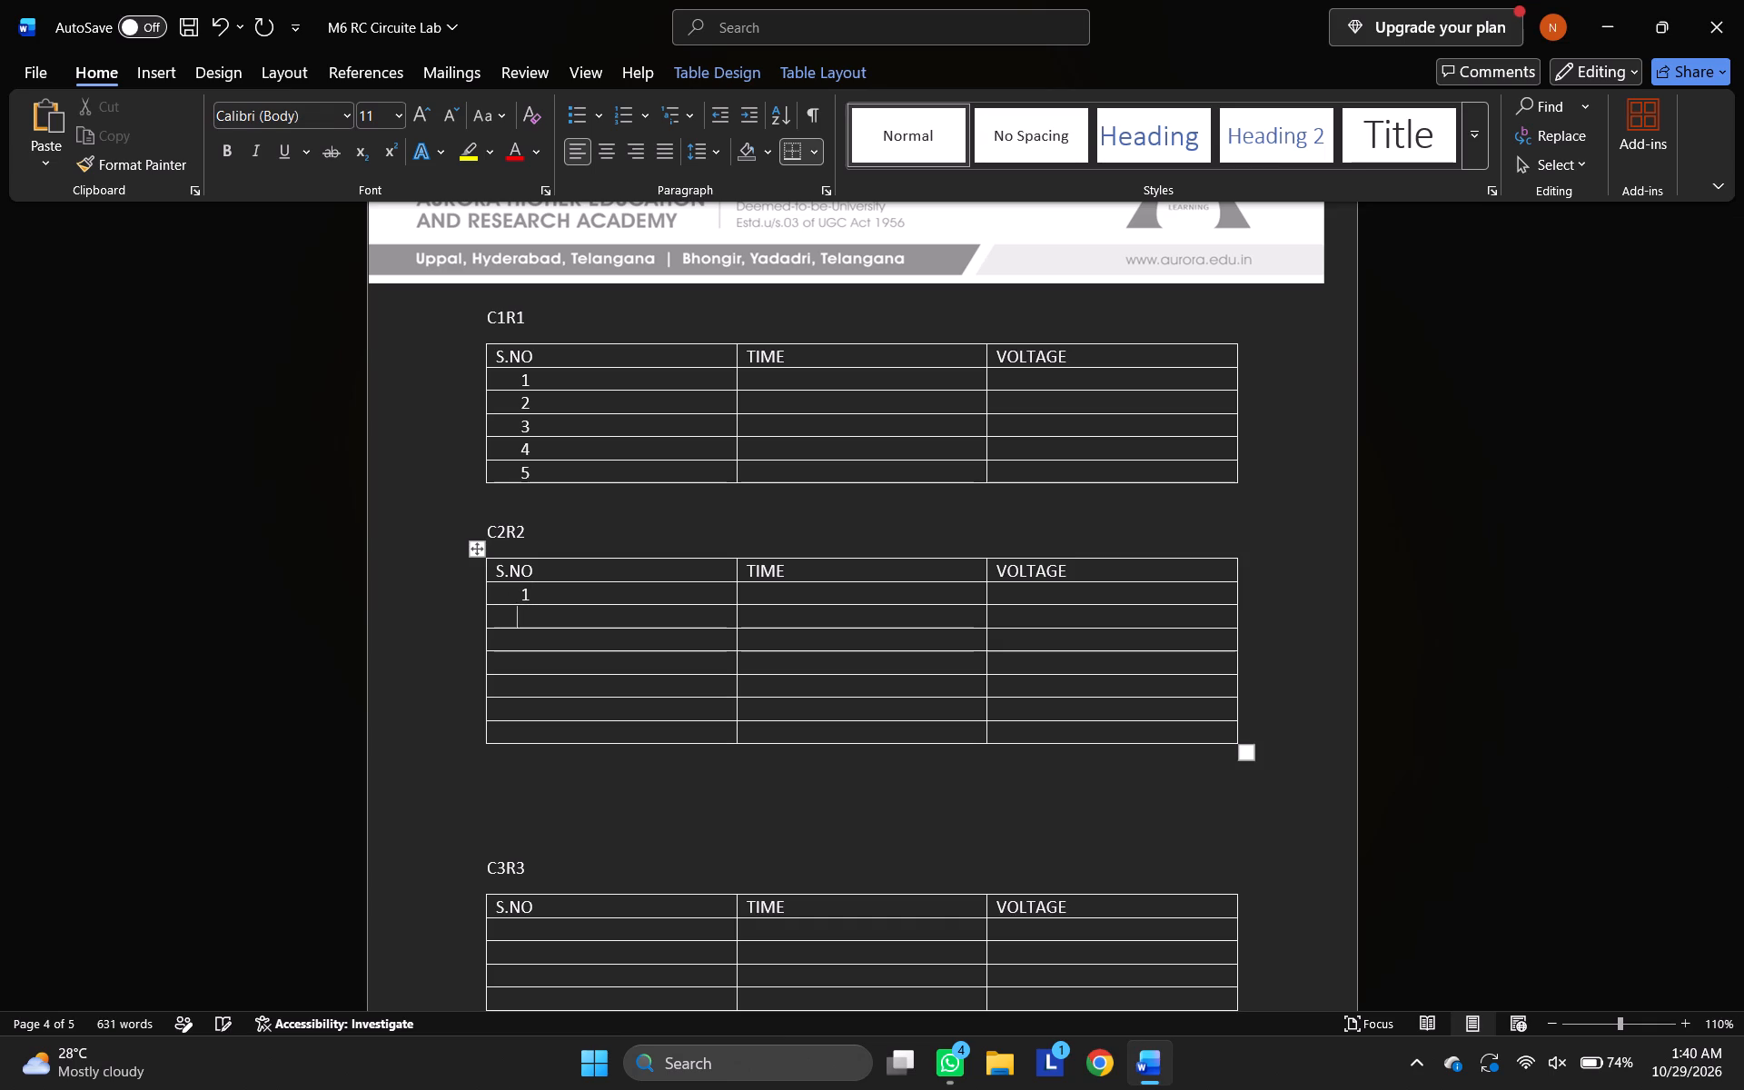
key(space)
key(2)
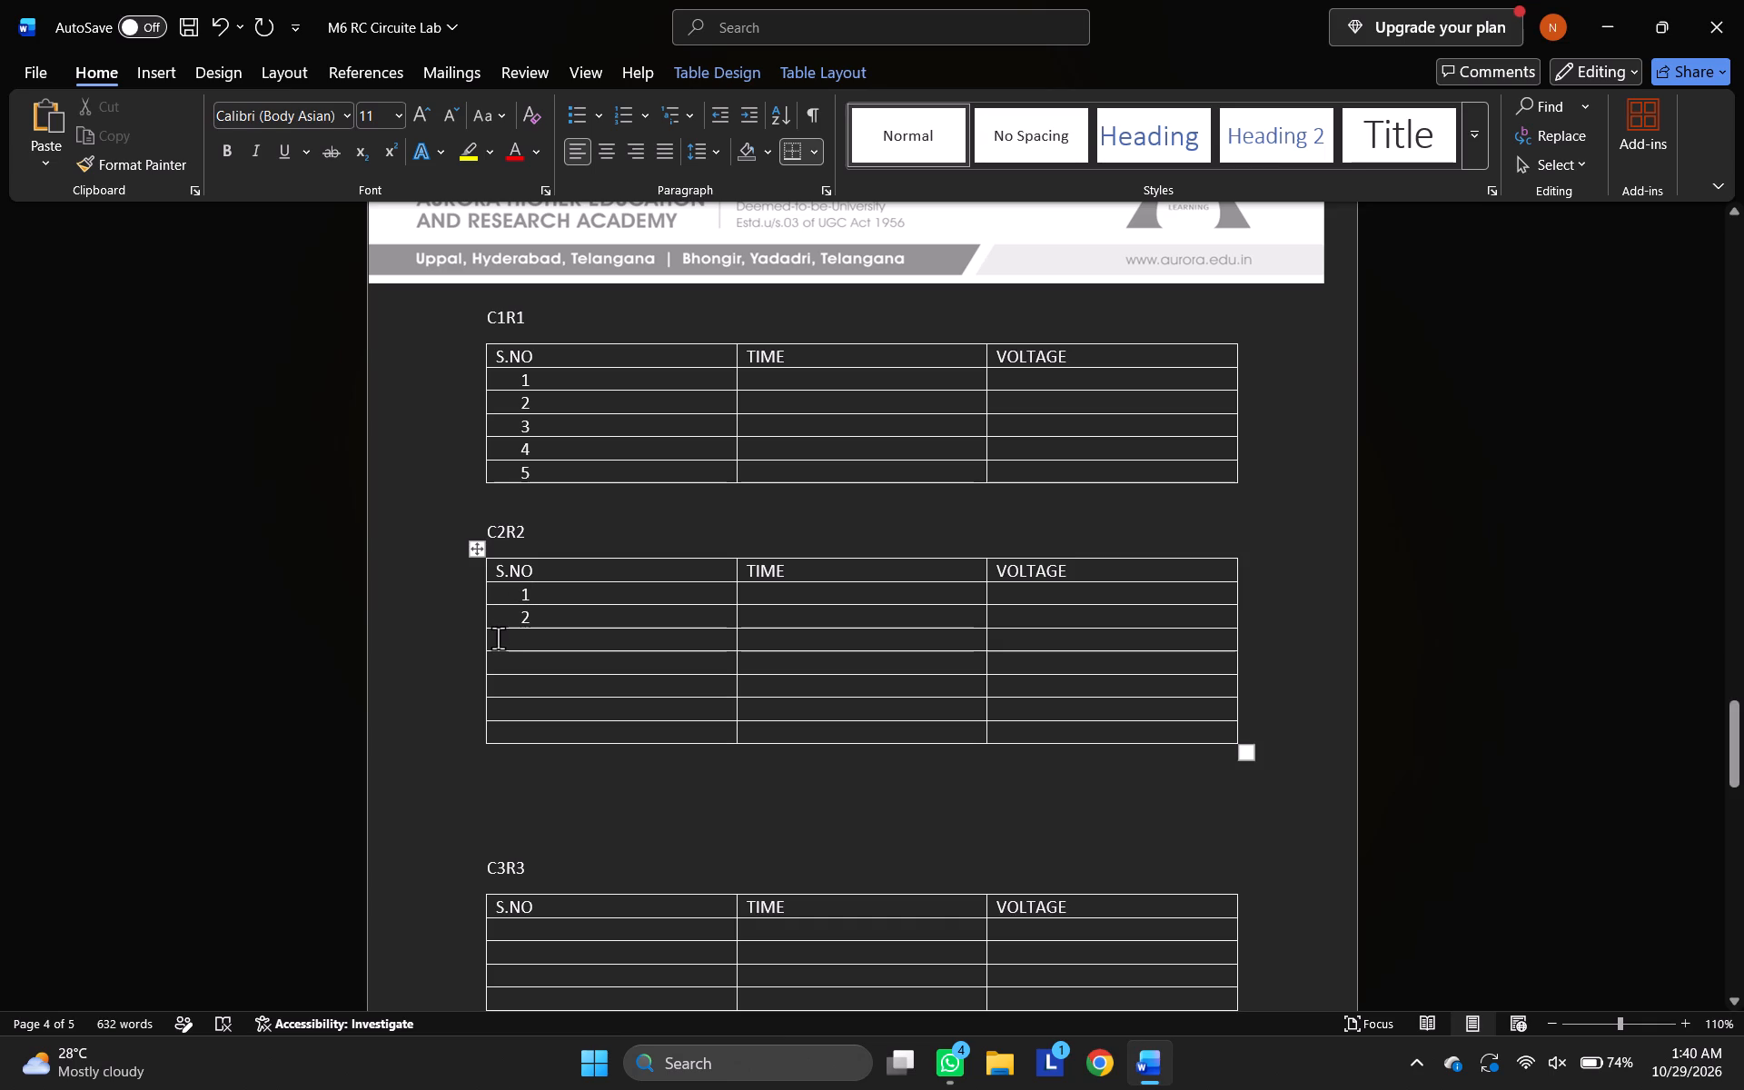
Enter serial number 3 in the third S.NO row of the C2R2 table, indented by six spaces.
click(498, 638)
key(space)
key(space)
key(space)
key(space)
key(space)
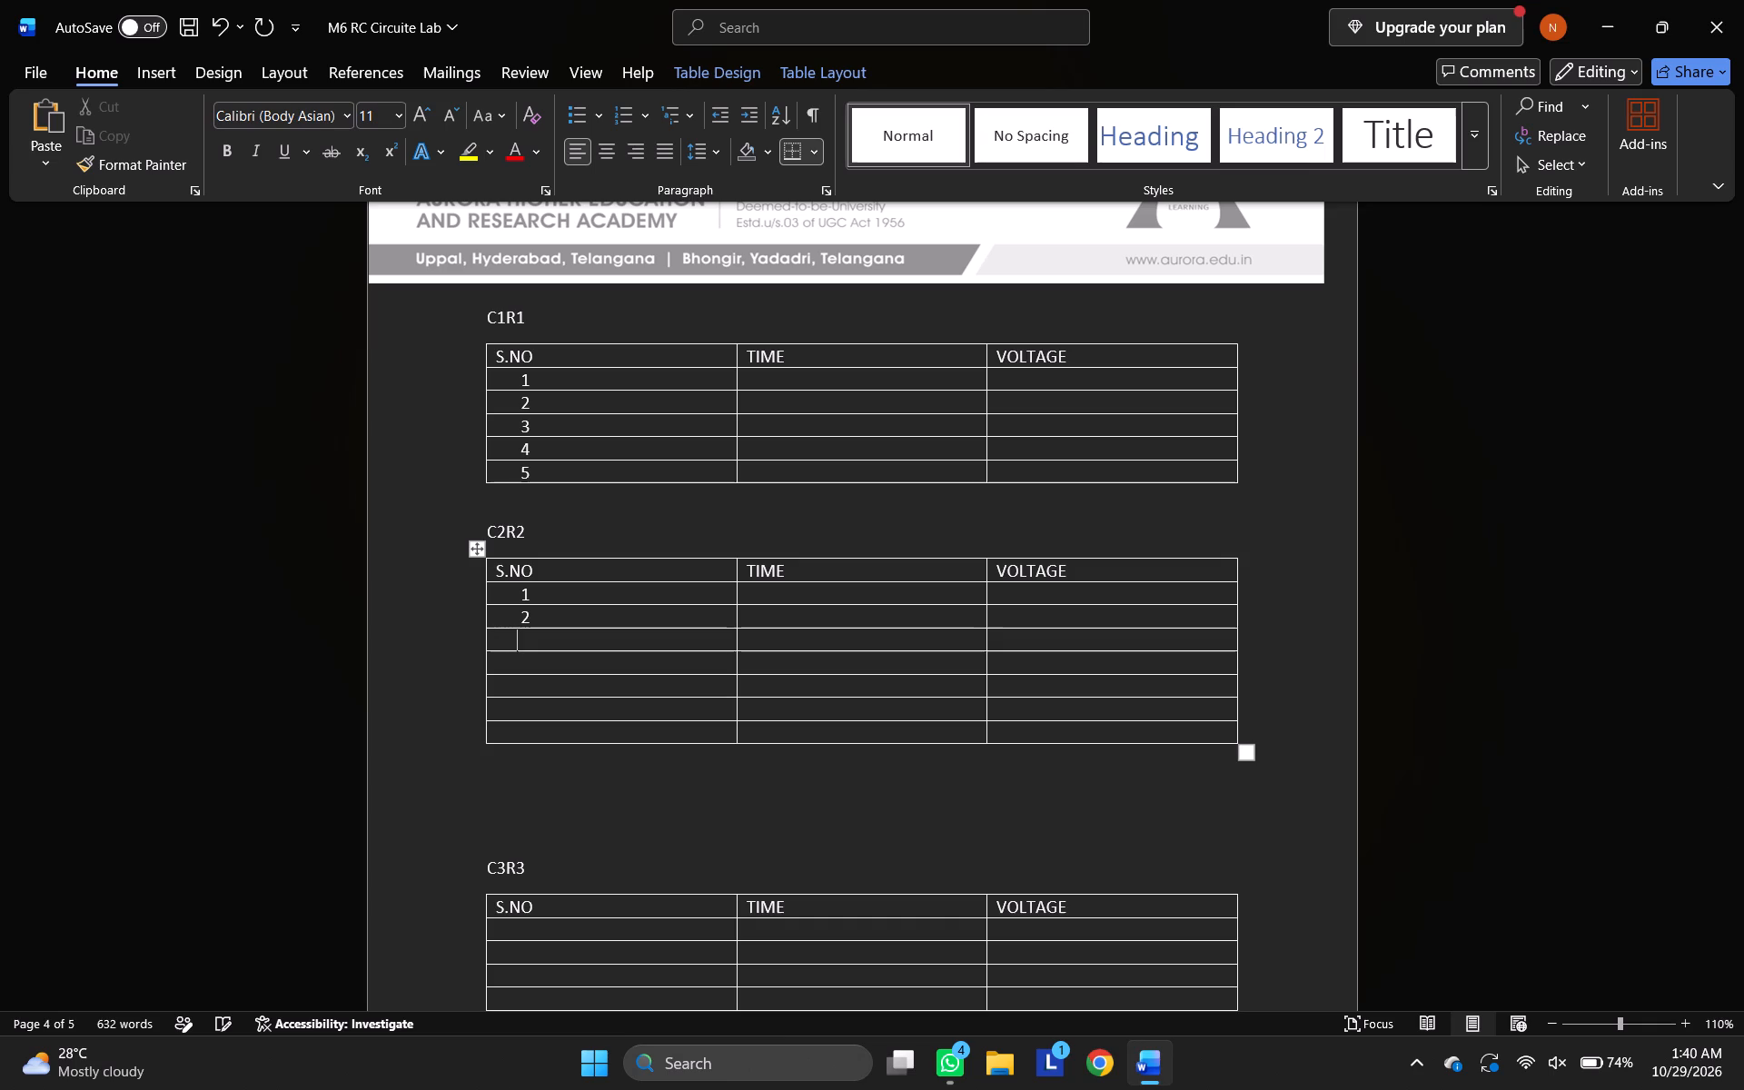
key(space)
key(3)
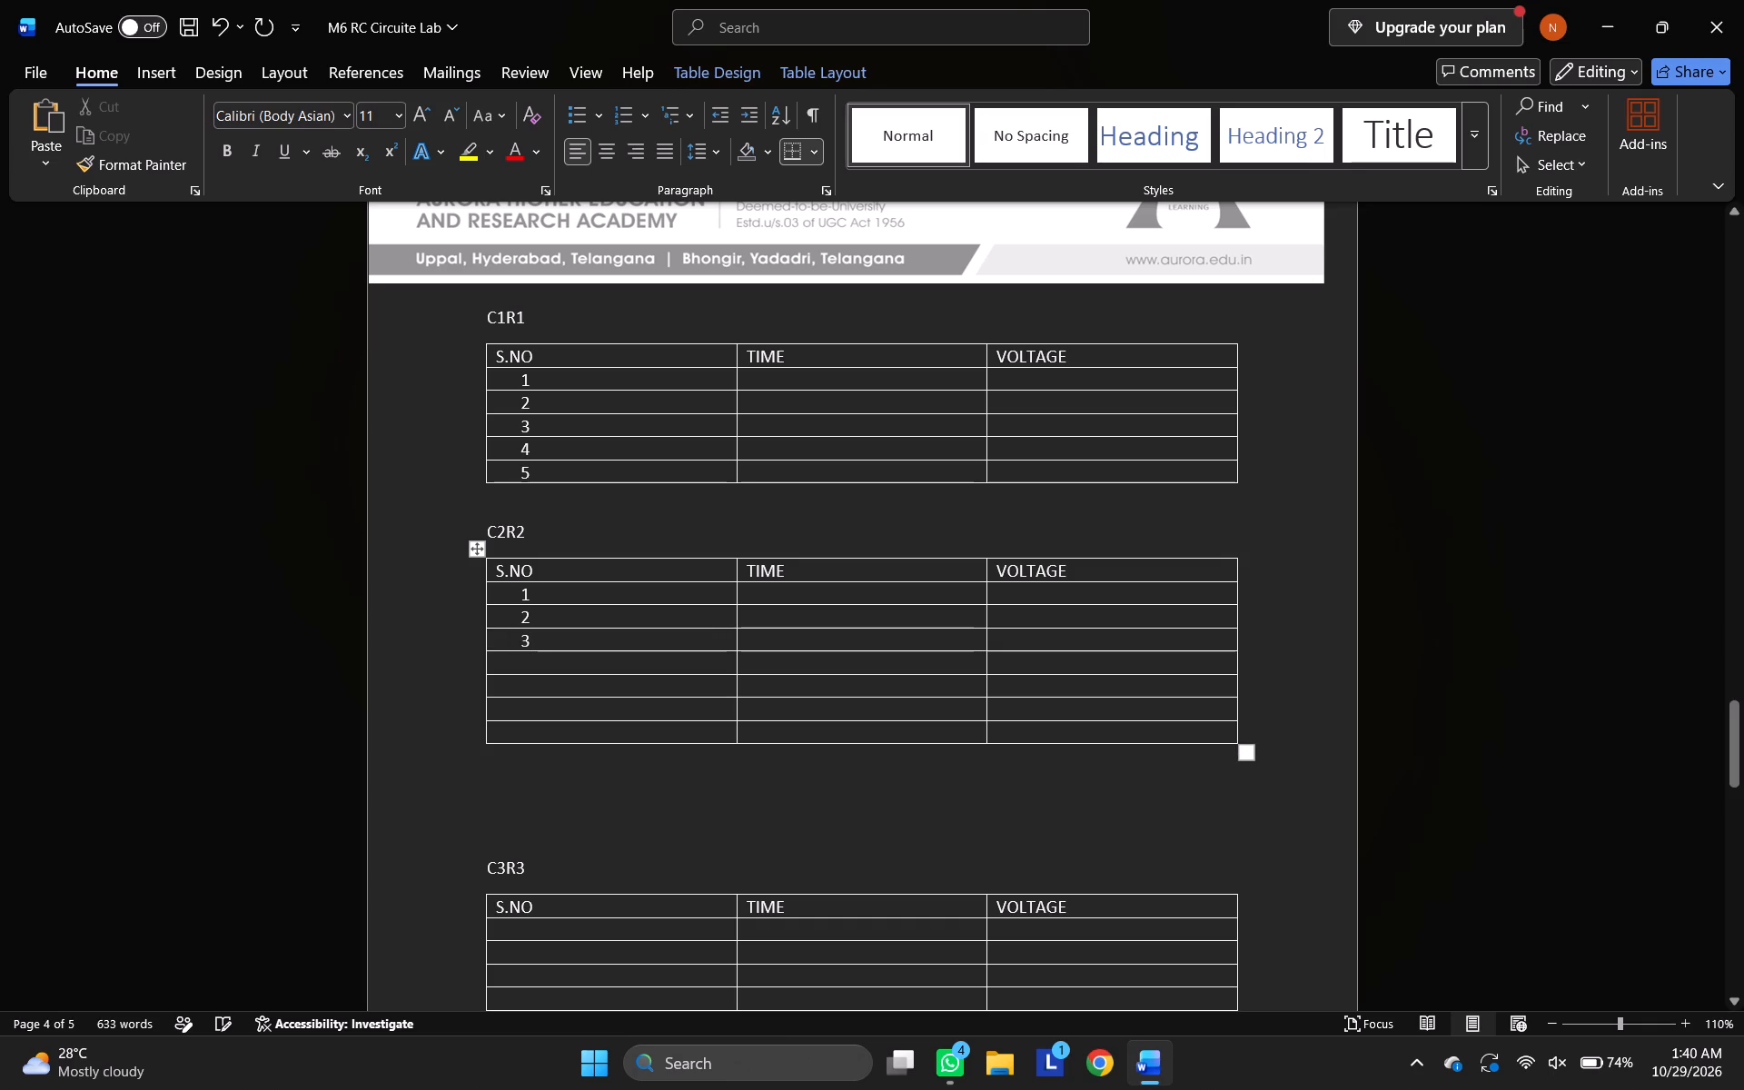
Enter serial number 4 in the fourth S.NO row of the C2R2 table, indented by six spaces.
click(507, 653)
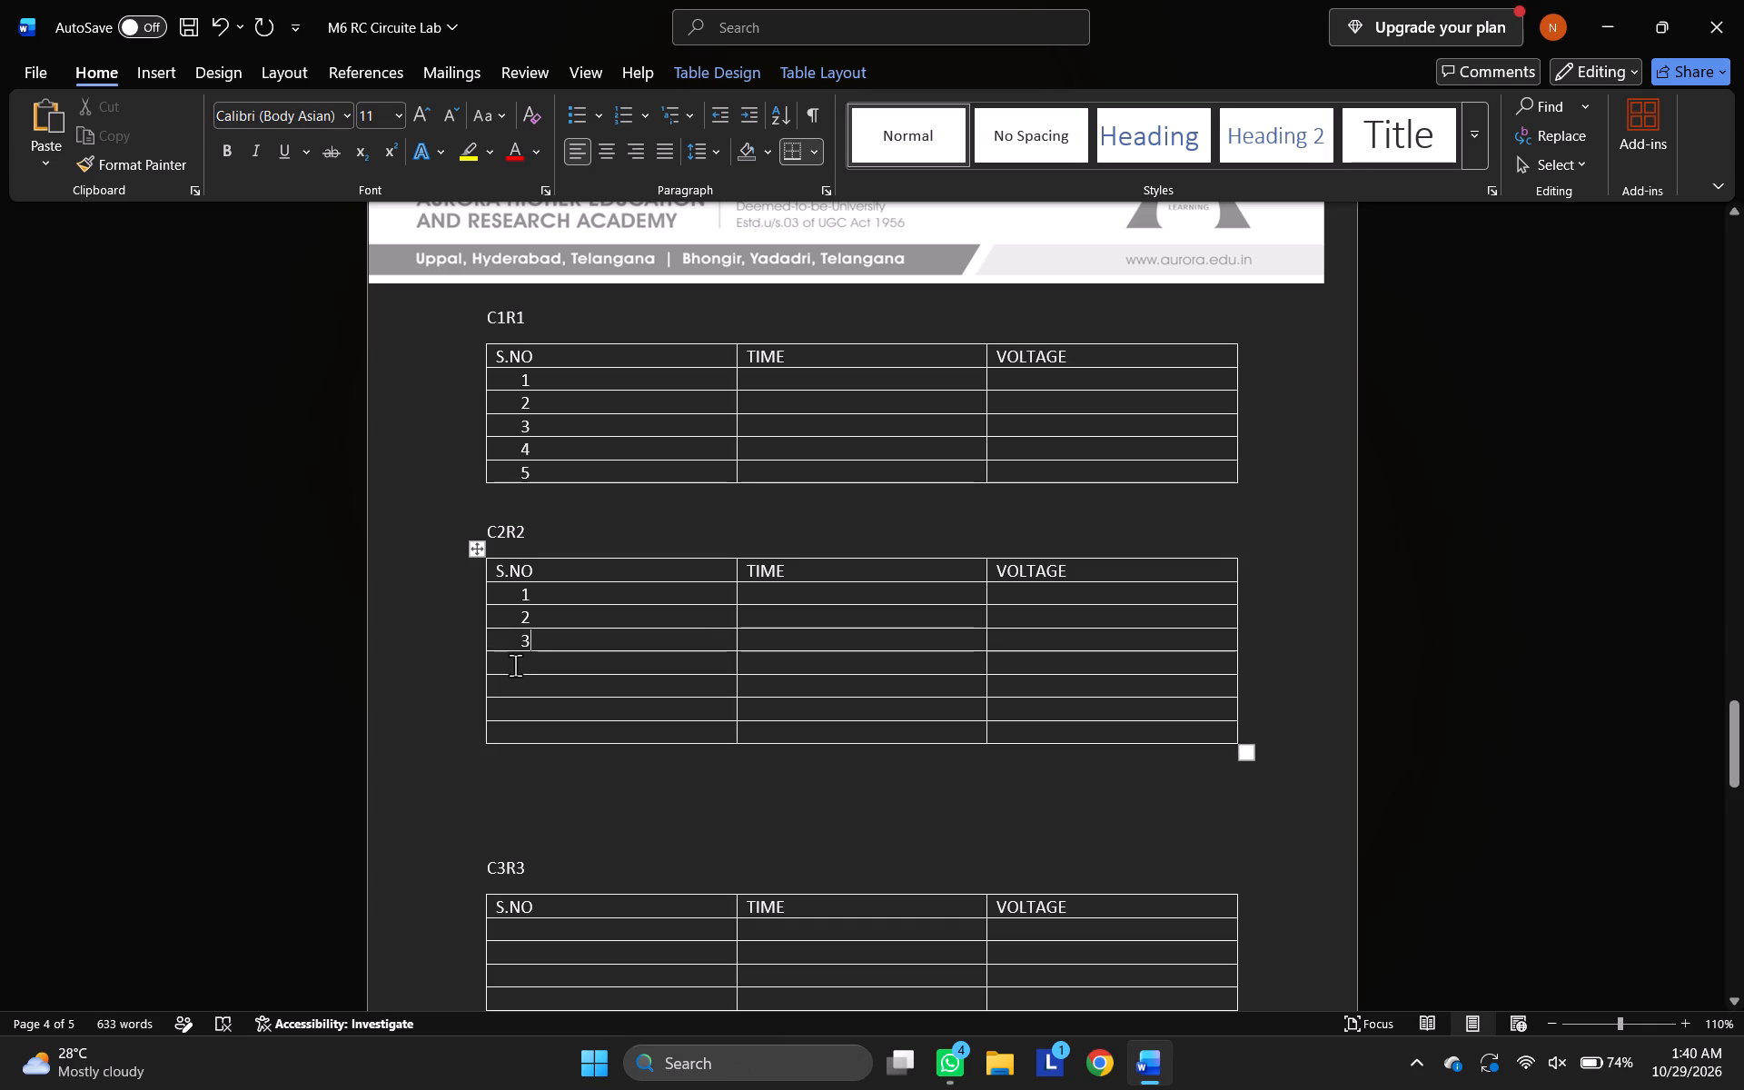
click(515, 665)
key(space)
key(space)
key(space)
key(space)
key(space)
key(space)
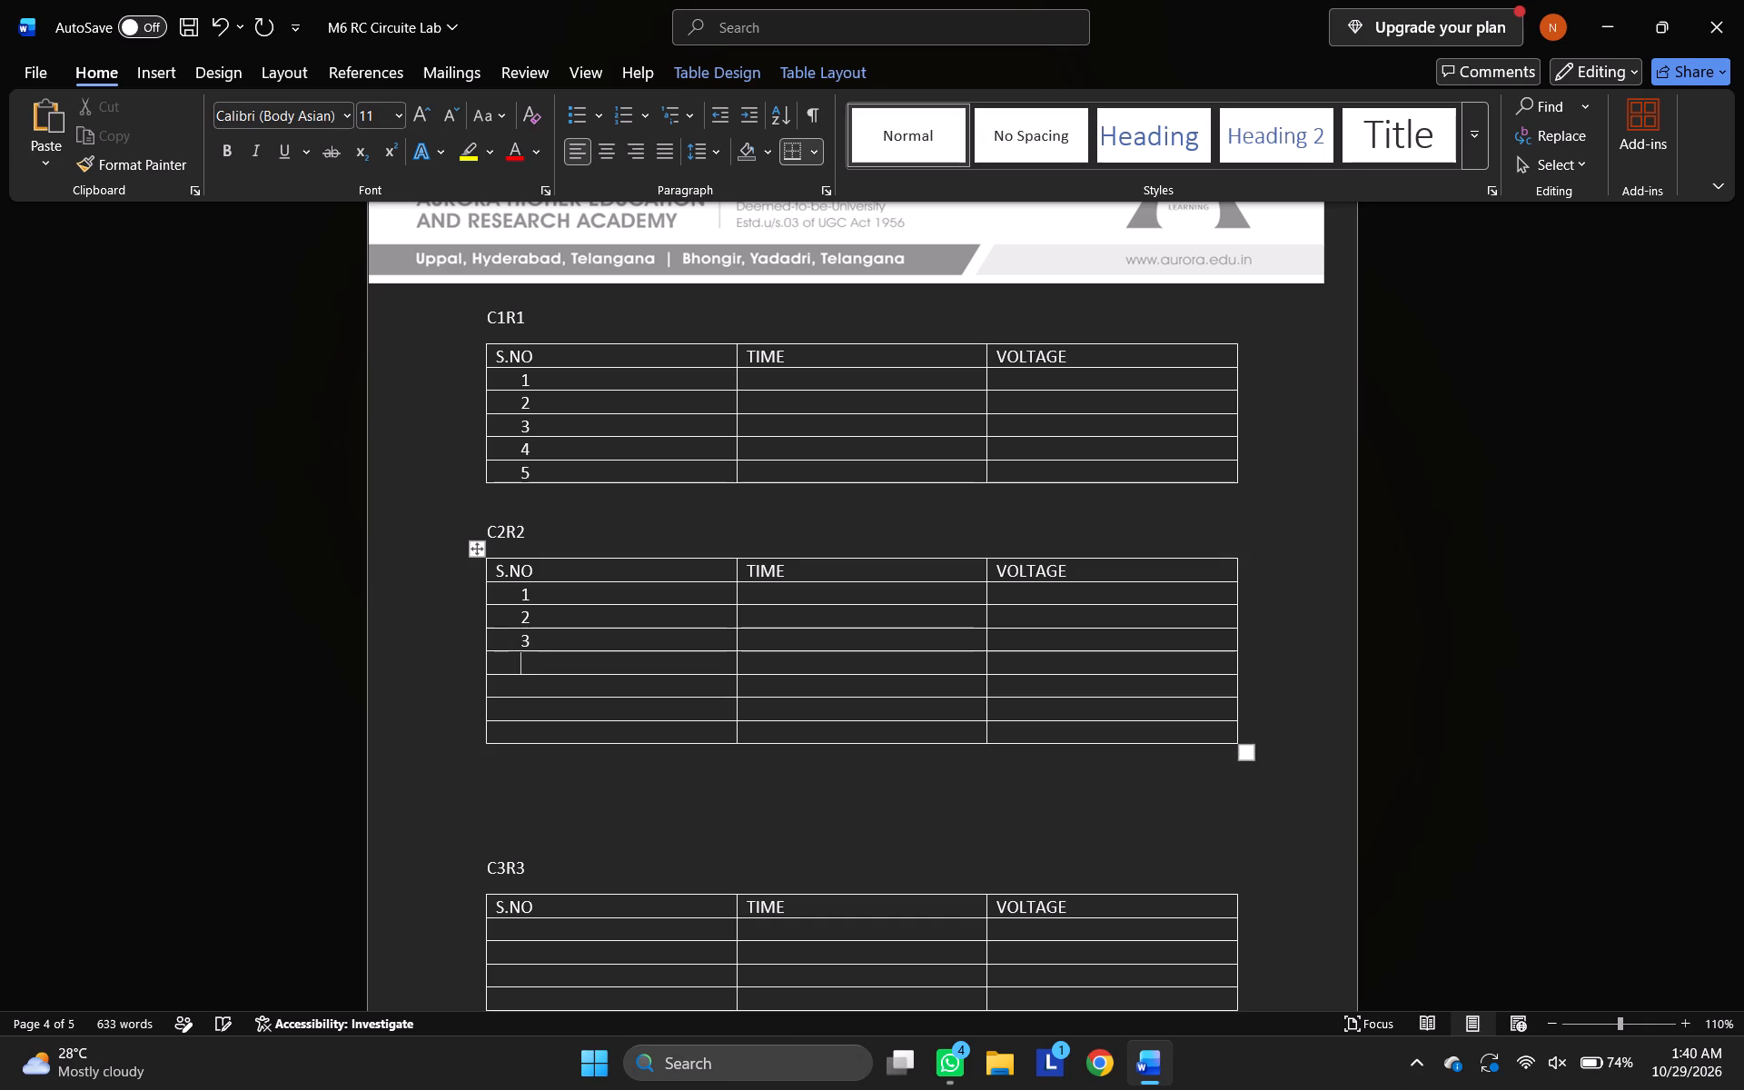
key(4)
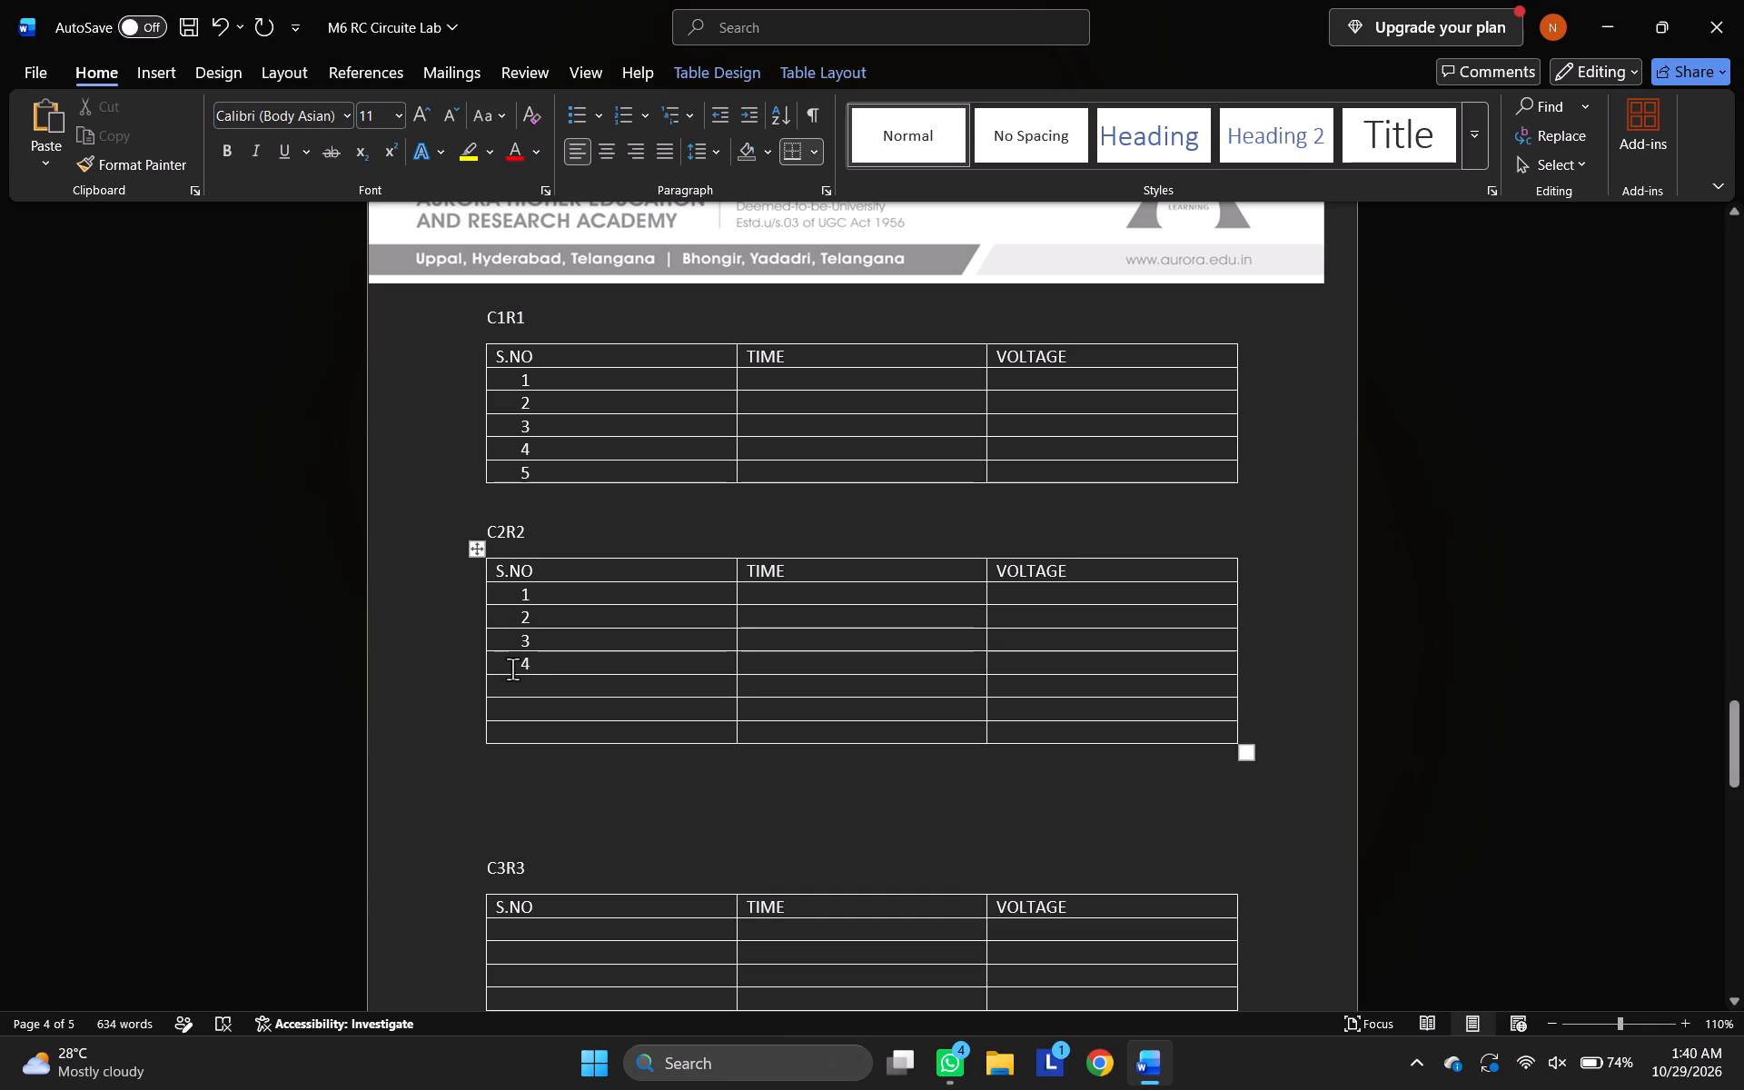
Enter serial number 5 in the fifth S.NO row of the C2R2 table, indented by six spaces.
click(514, 684)
key(space)
key(space)
key(space)
key(space)
key(space)
key(space)
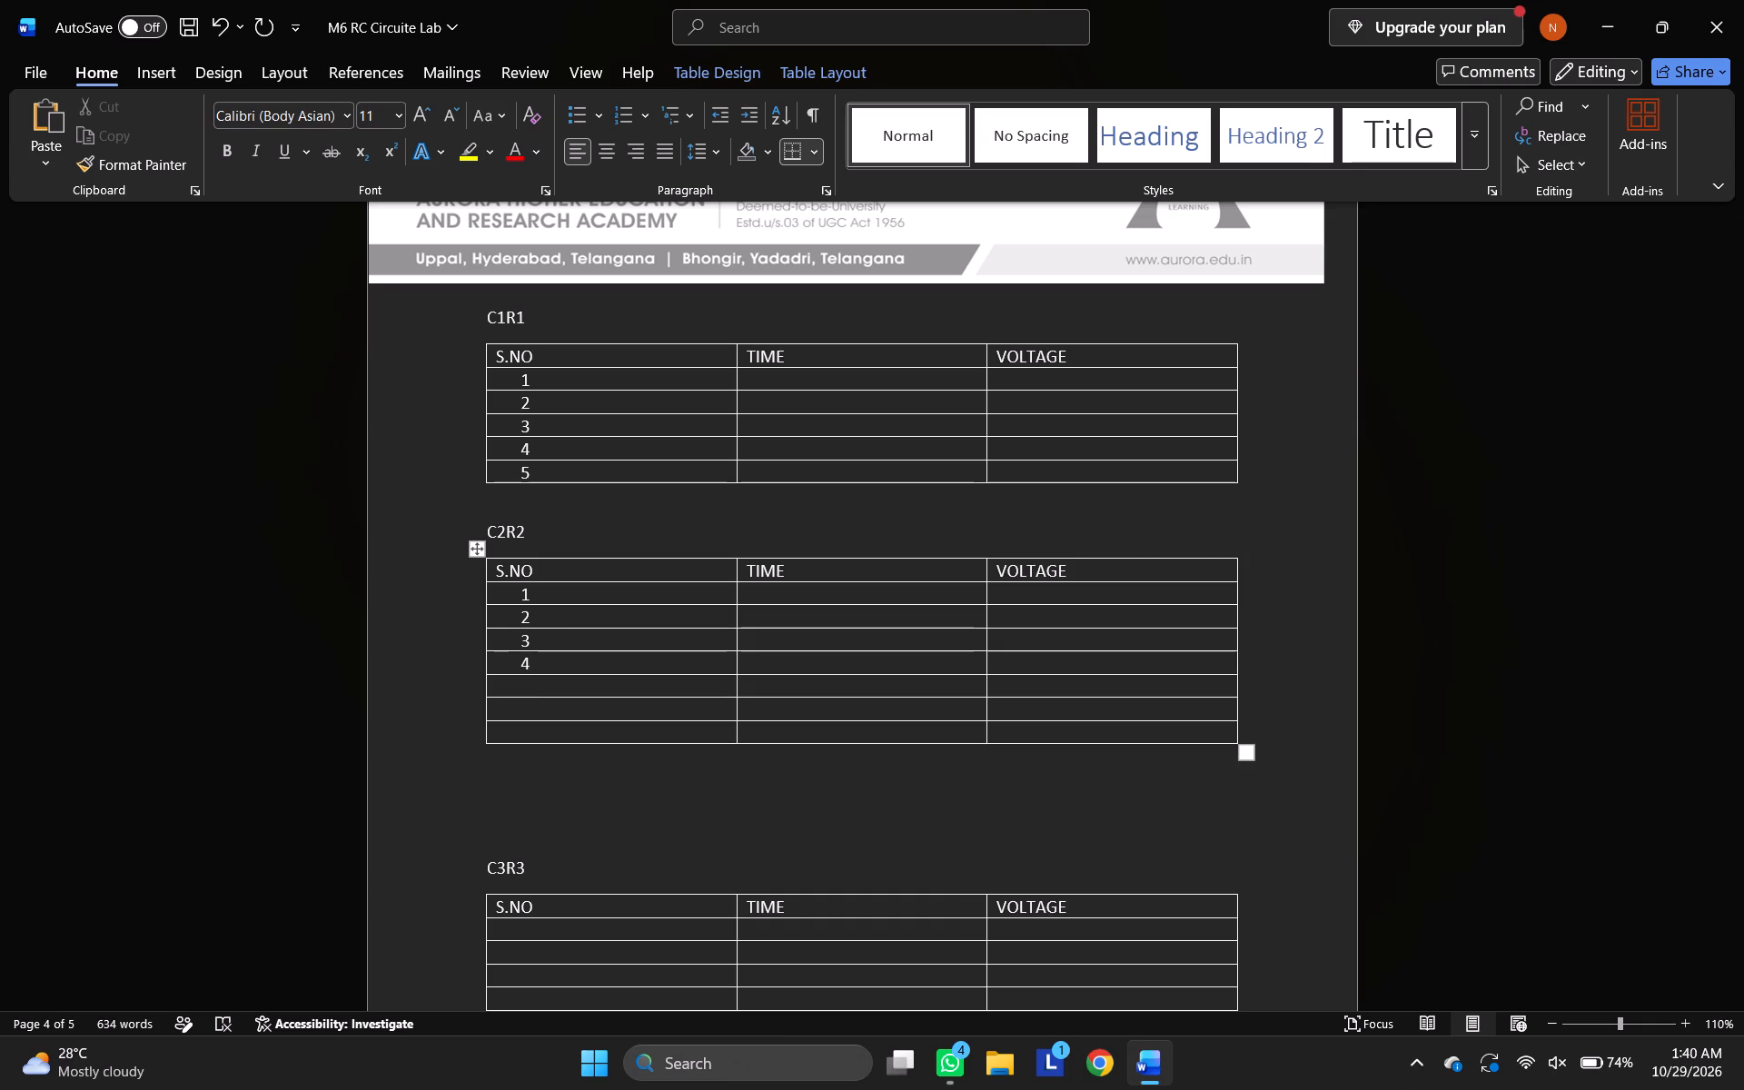
key(5)
Enter serial number 6 in the sixth S.NO row of the C2R2 table, indented by six spaces.
click(505, 718)
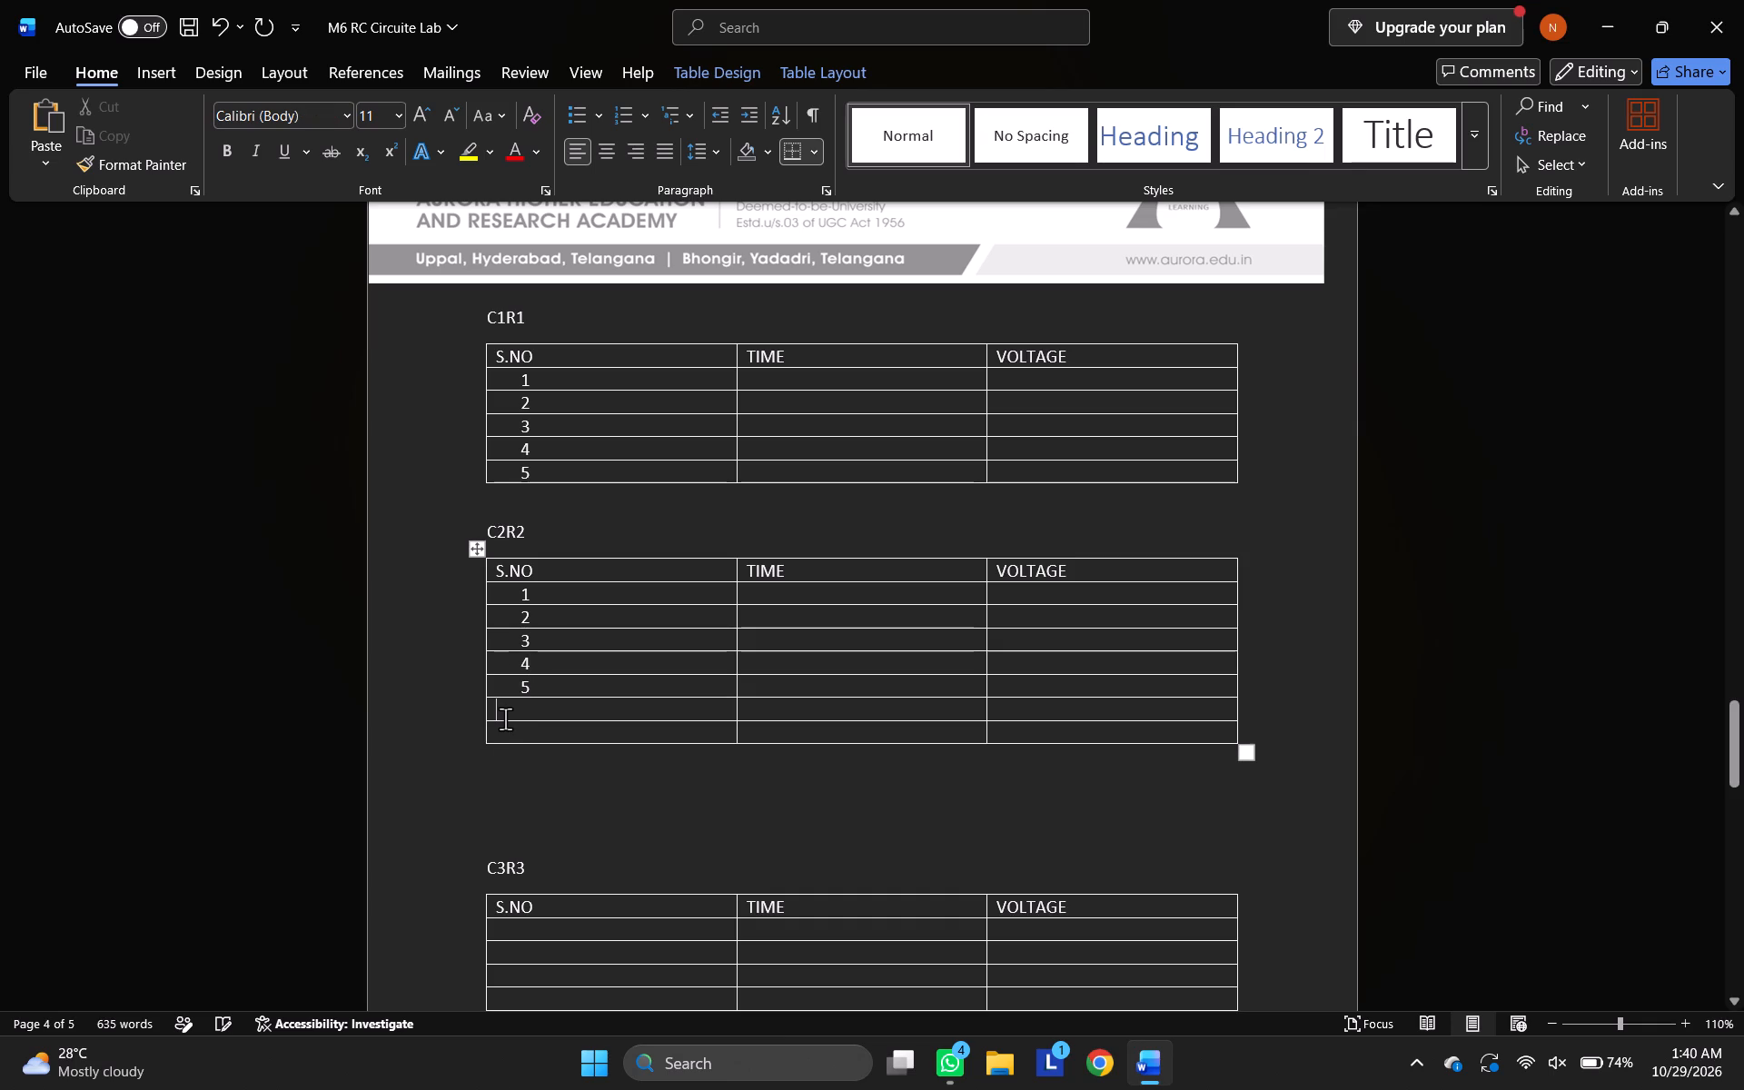
key(space)
key(space)
key(space)
key(space)
key(space)
key(space)
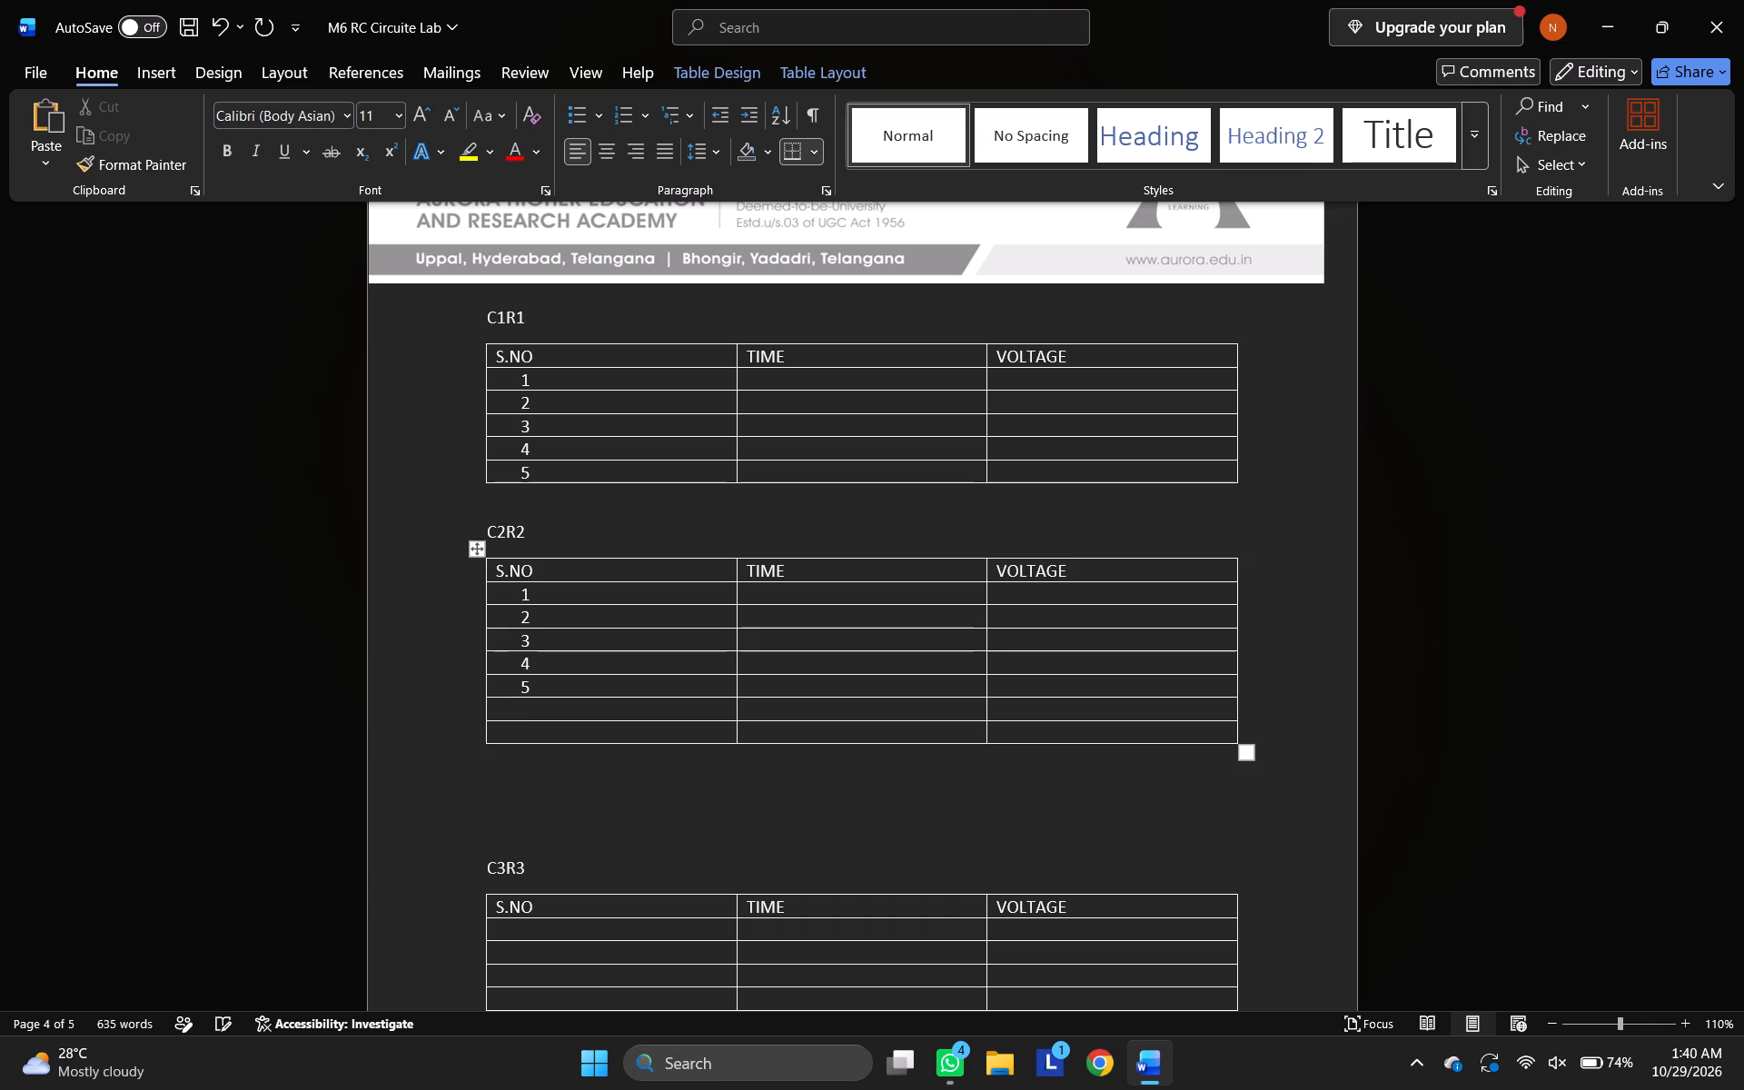
key(6)
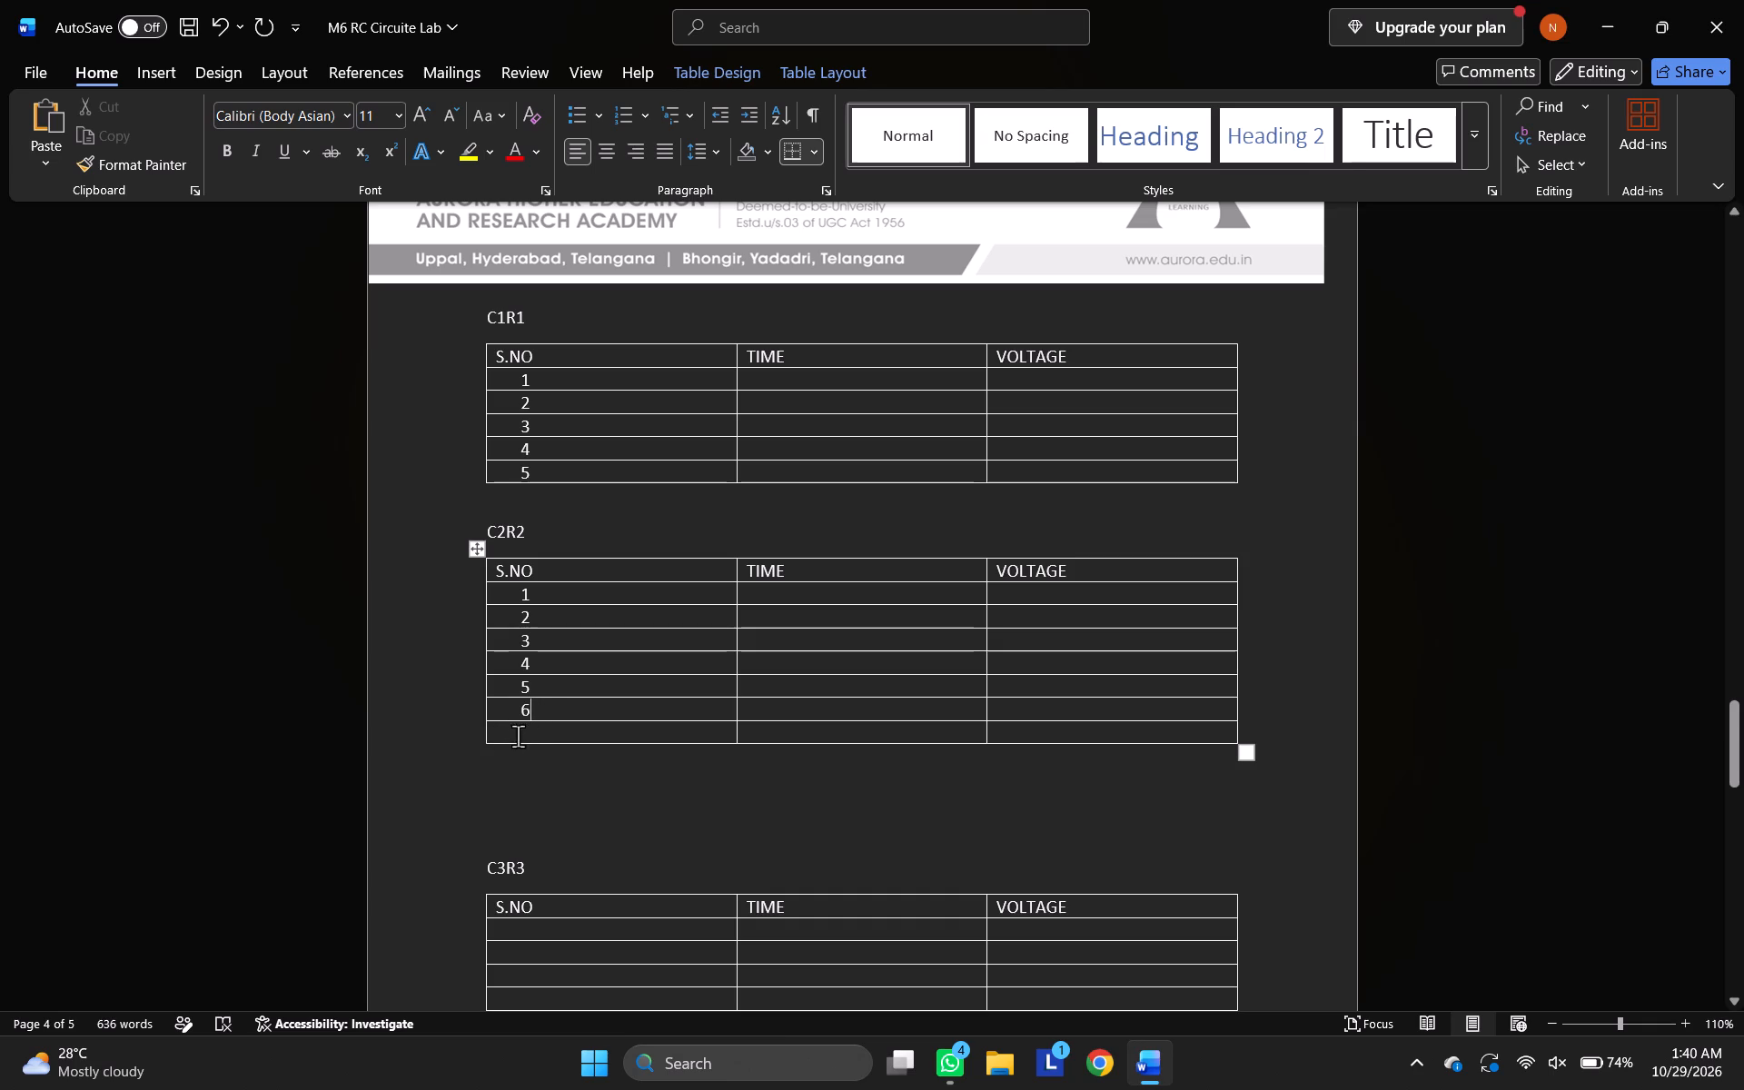
Enter serial number 7 in the last S.NO row of the C2R2 table, indented by six spaces.
click(510, 727)
key(space)
key(space)
key(space)
key(space)
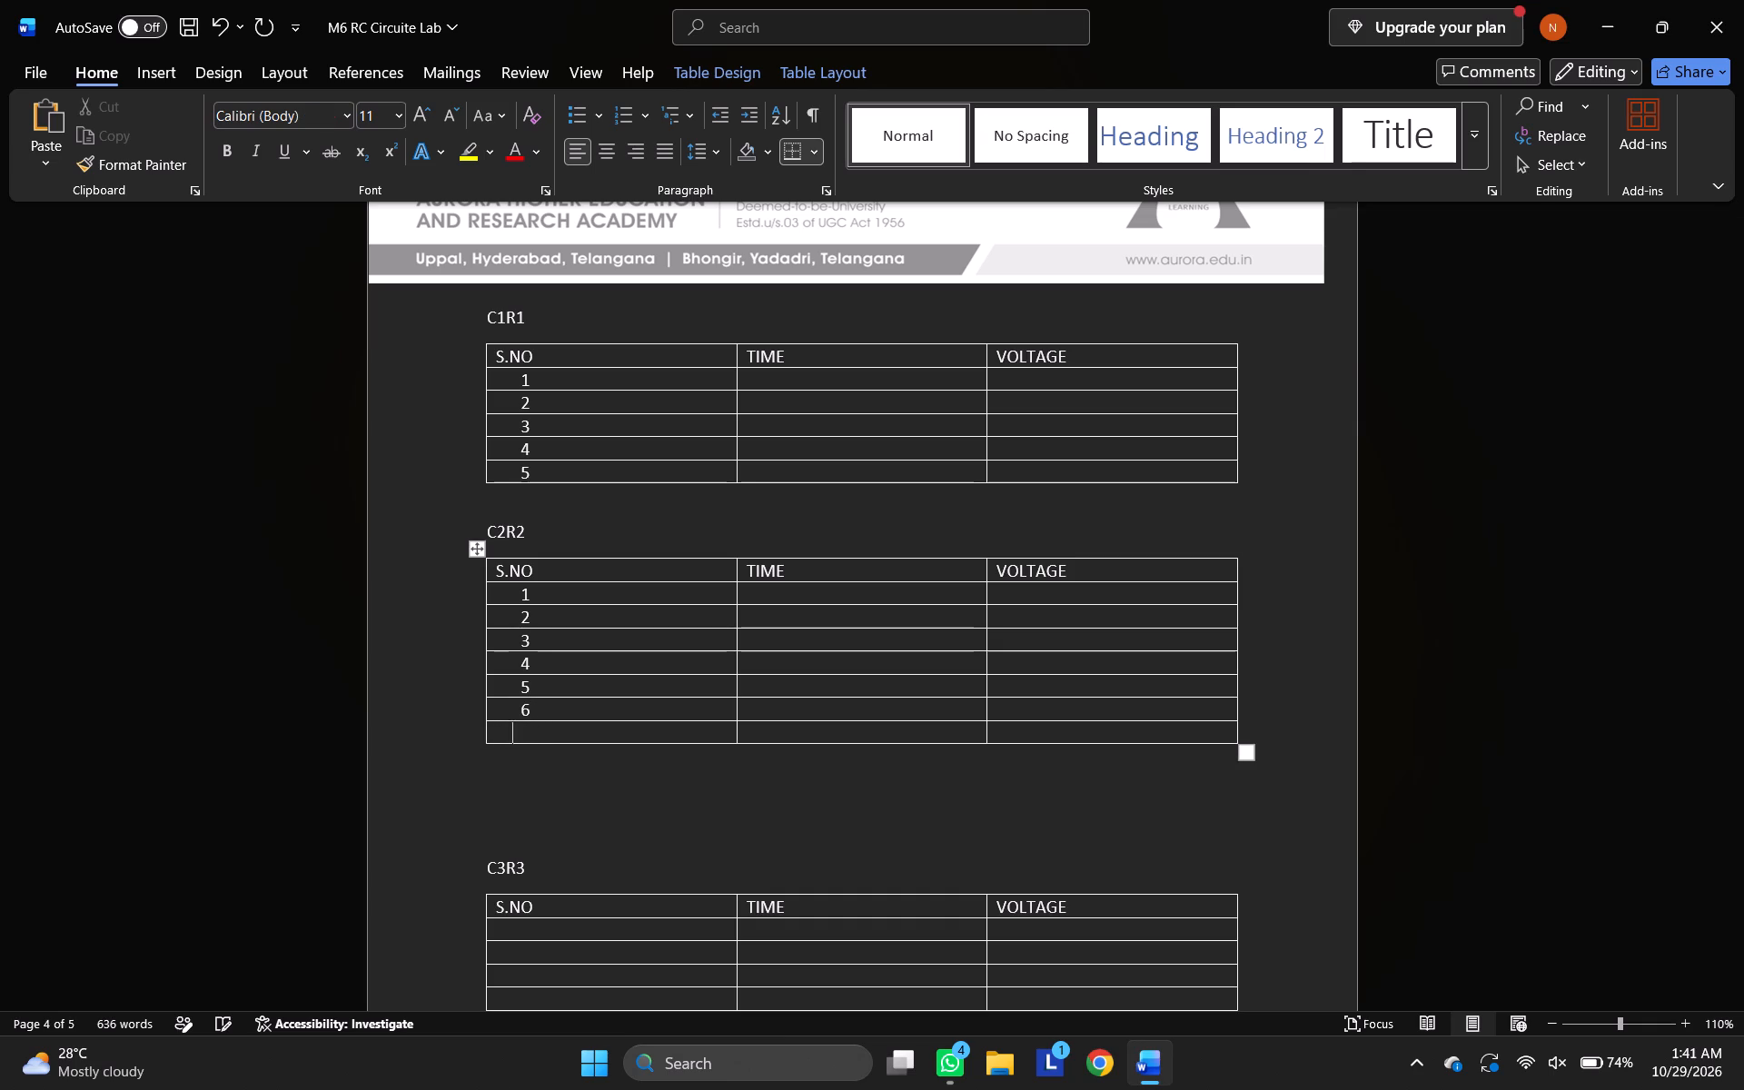
key(space)
key(space)
key(7)
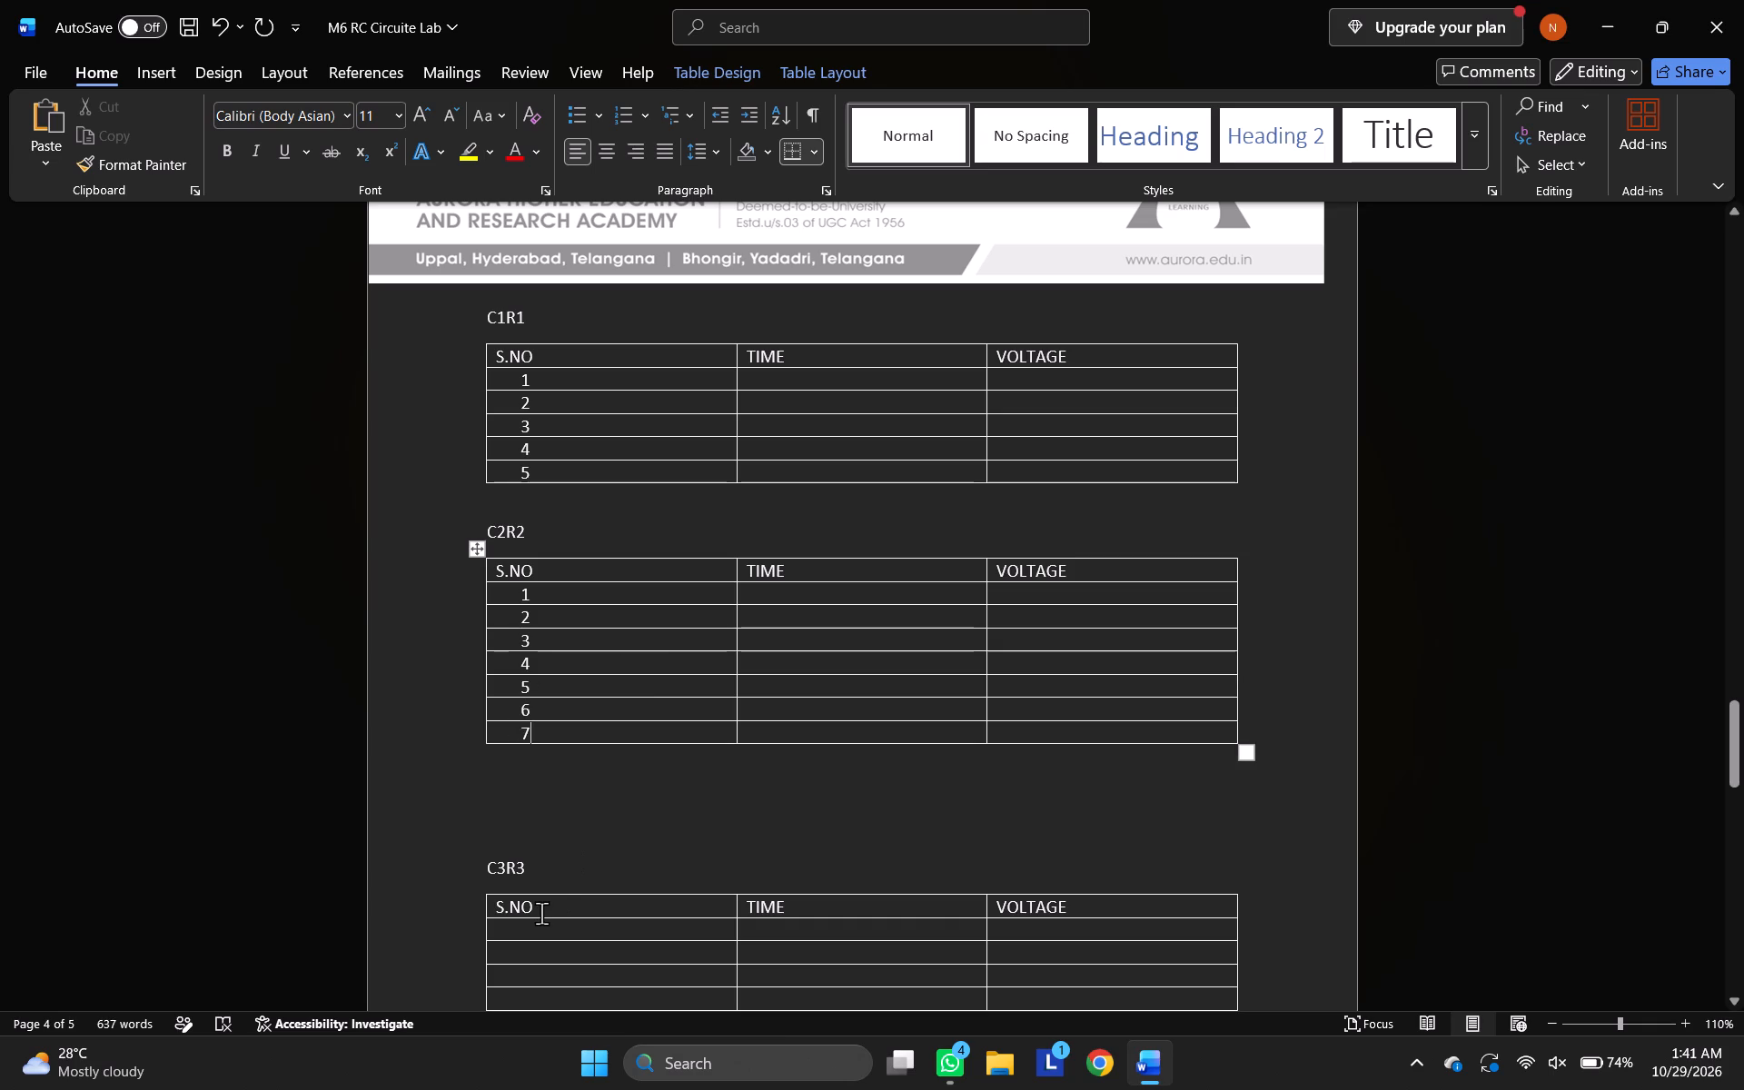
Leave the lab report and open the Chrome browser.
scroll(541, 913, down, 2)
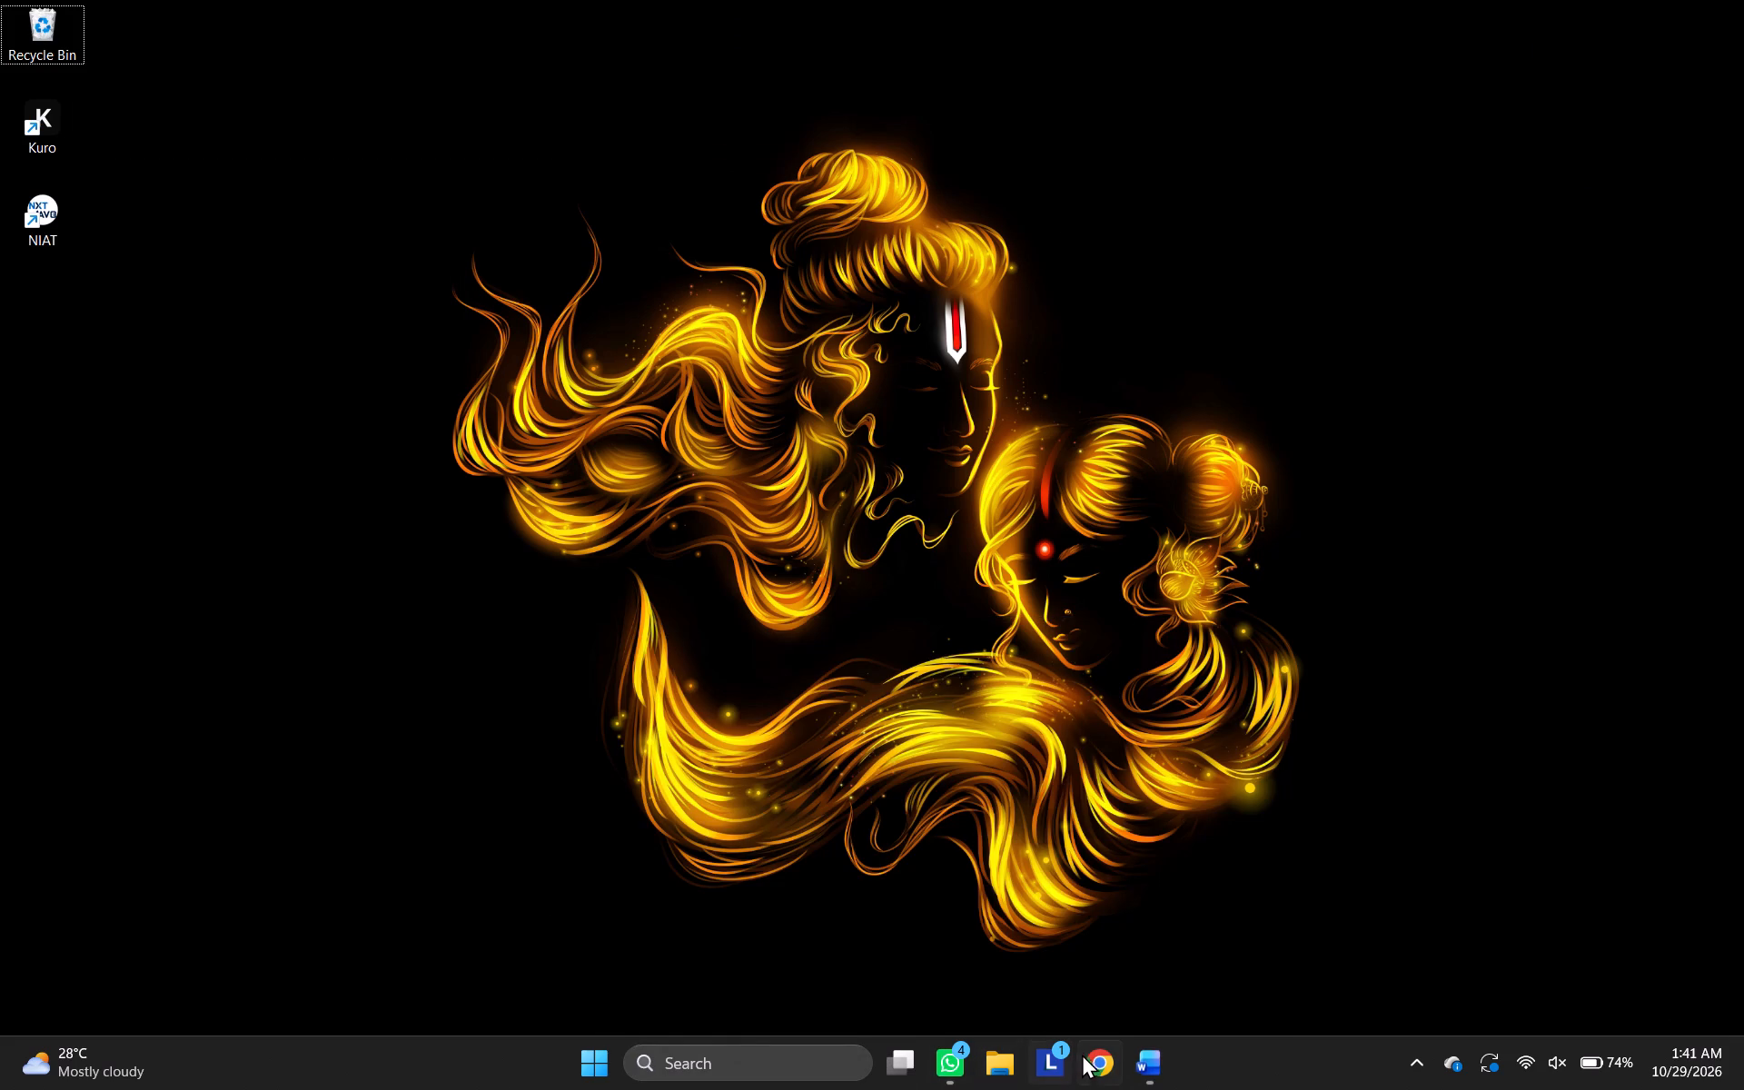
click(1086, 1052)
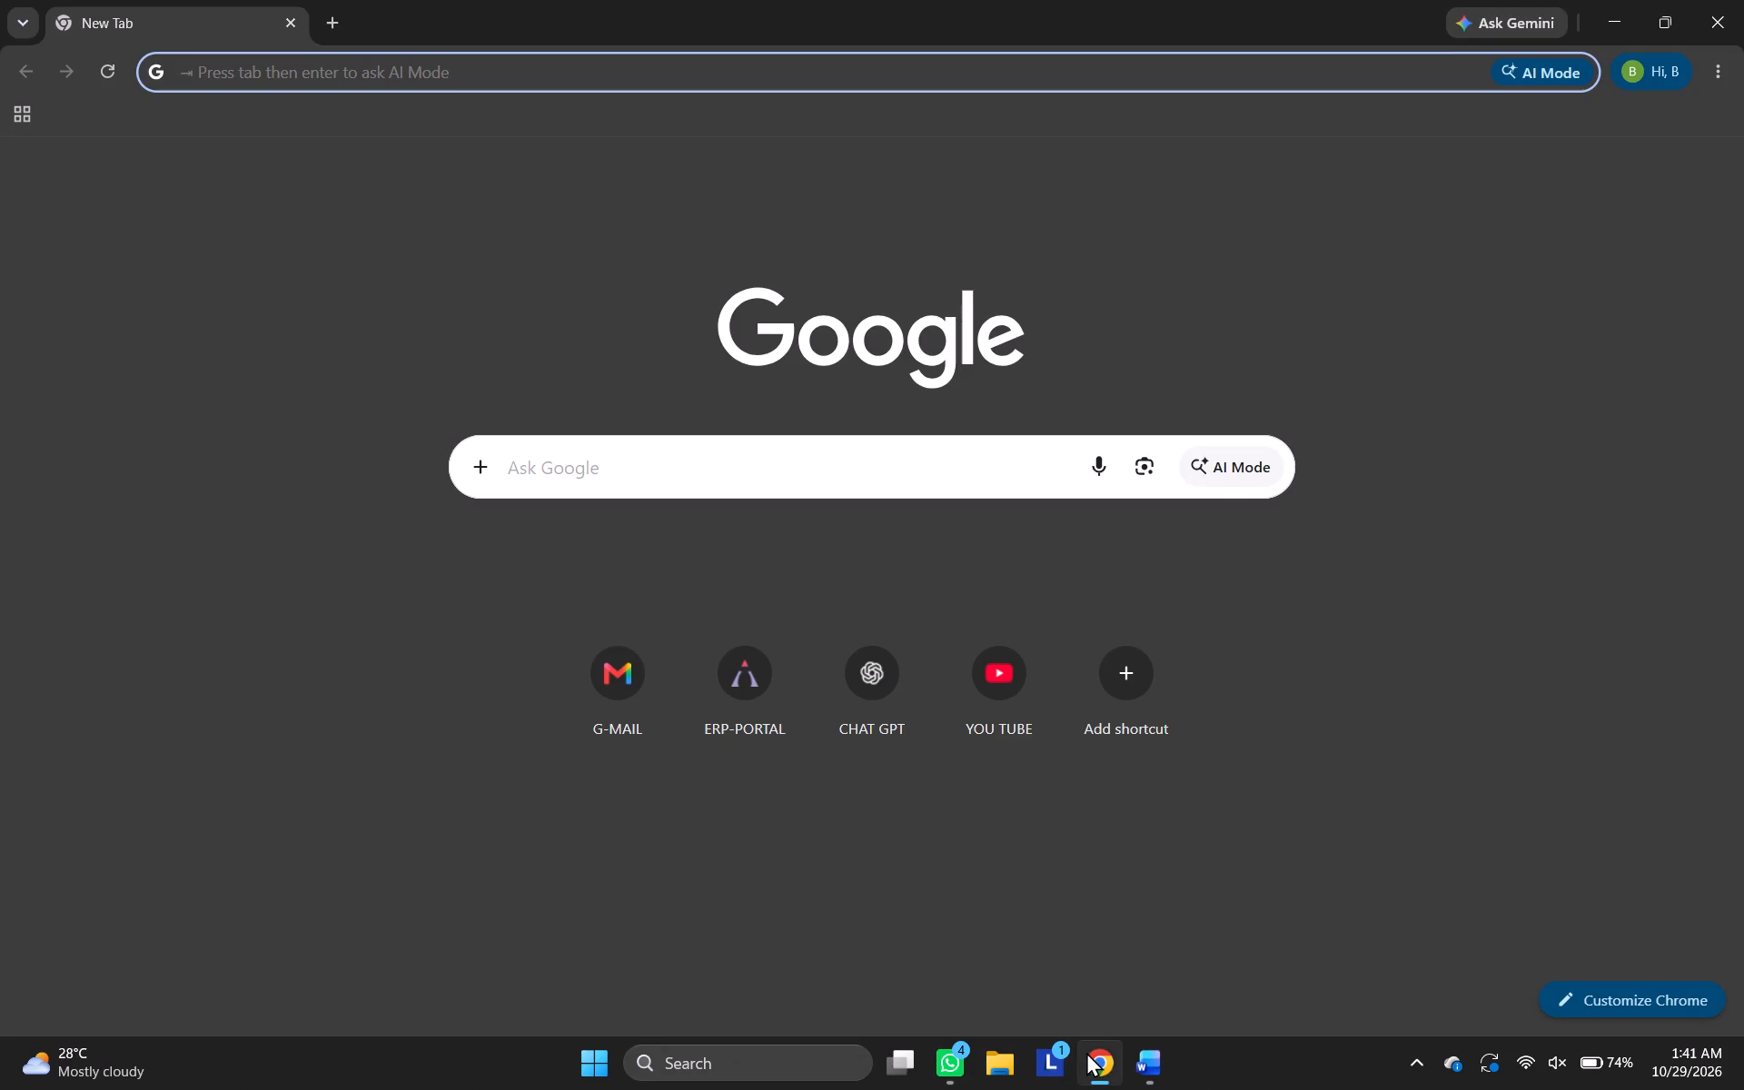
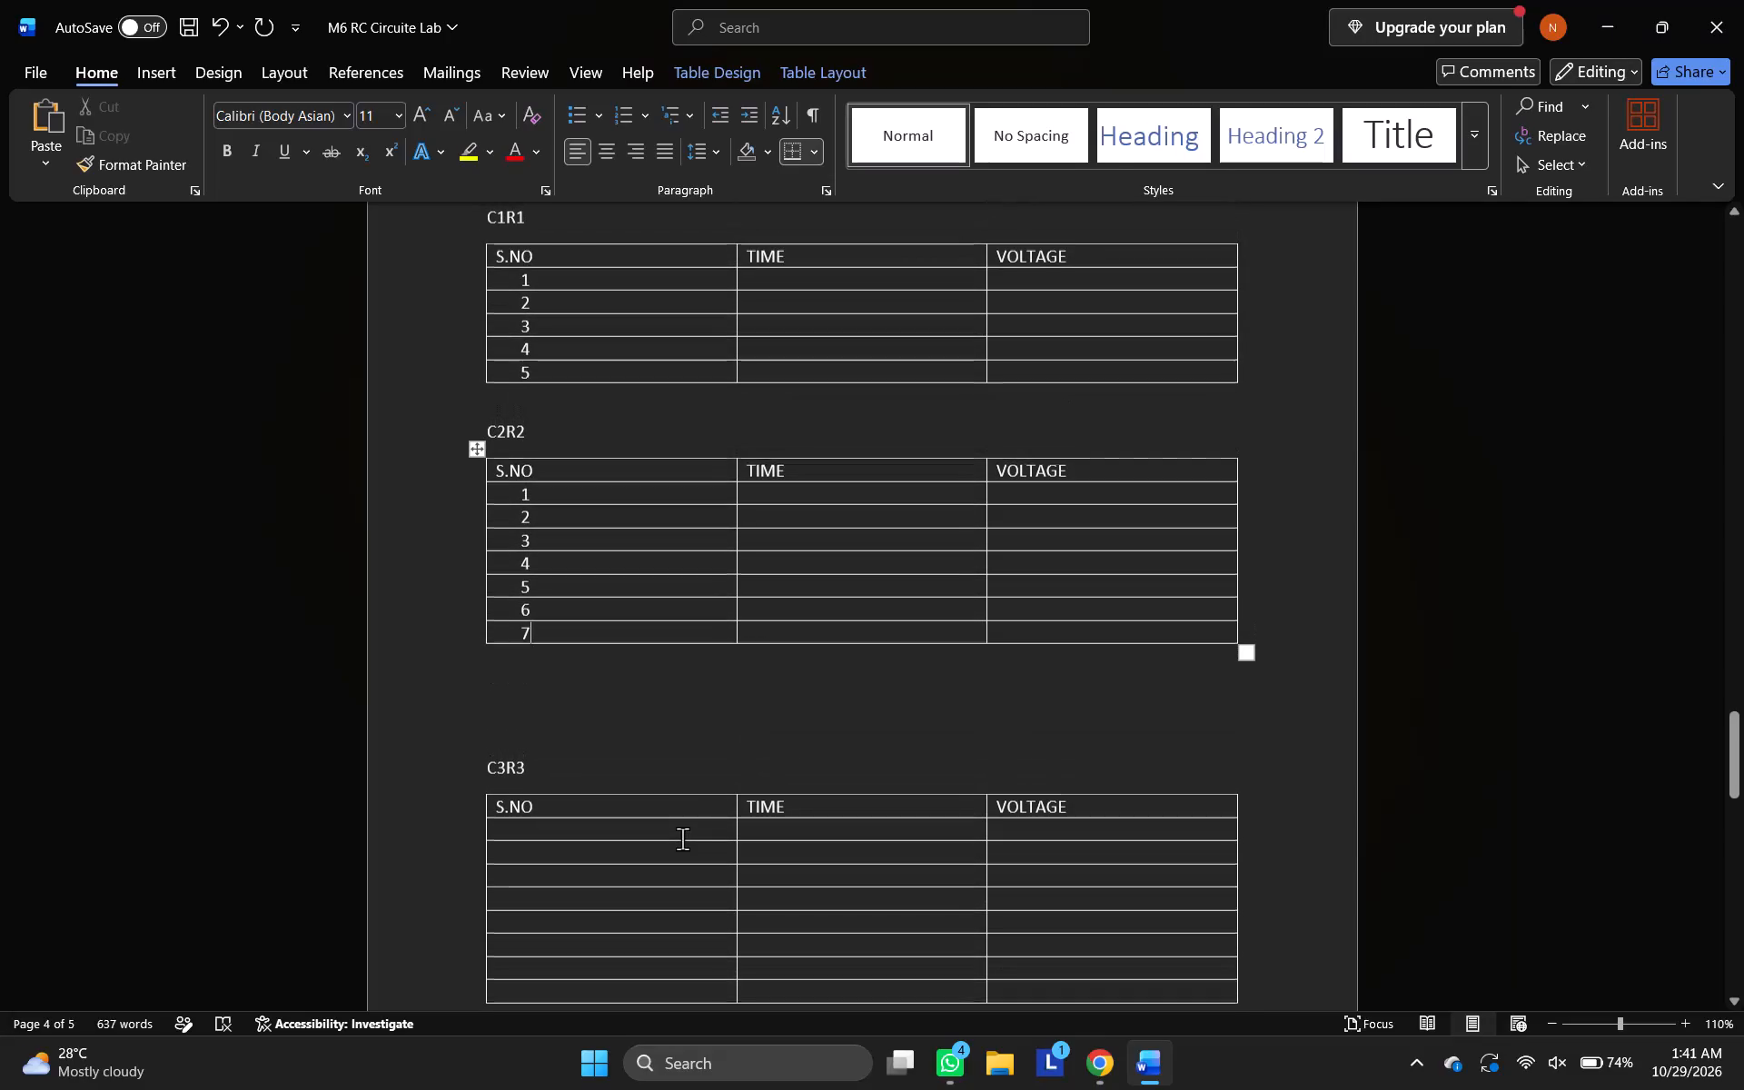
Enter serial number 1 in the first S.NO row of the C3R3 table, indented by six spaces.
click(553, 831)
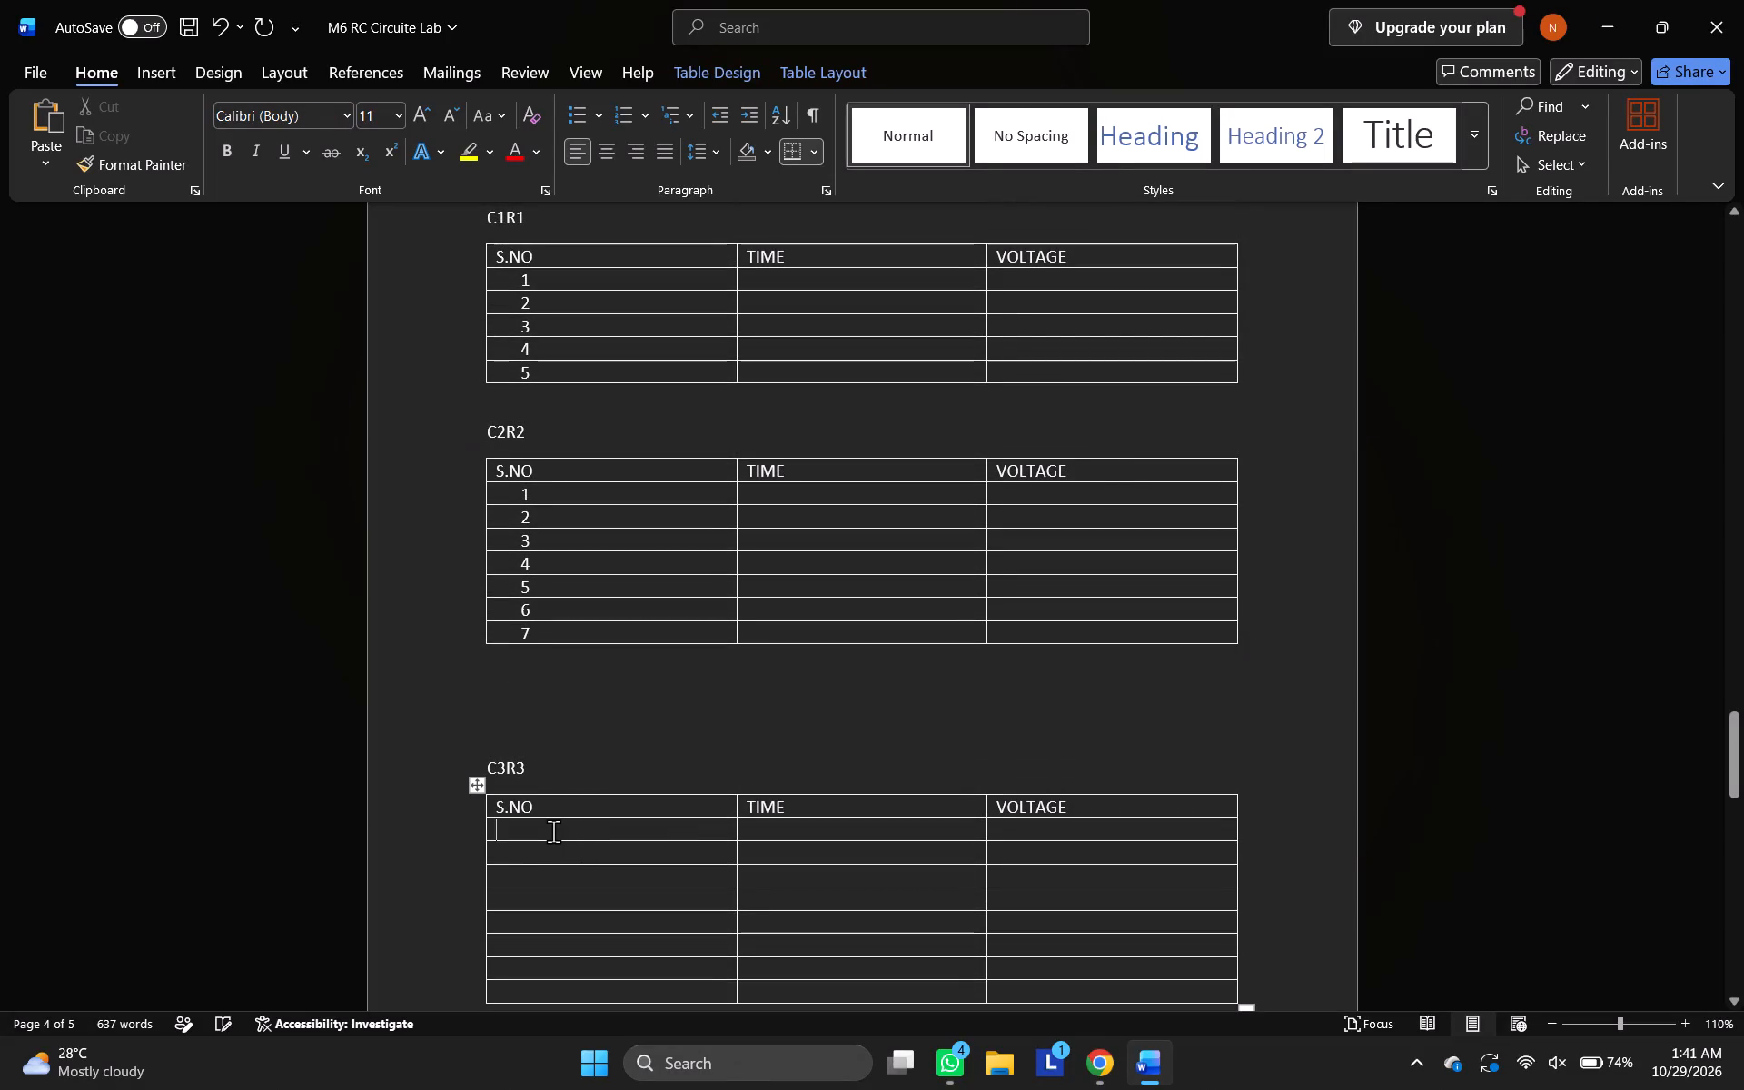
key(space)
key(space)
key(space)
key(space)
key(space)
key(space)
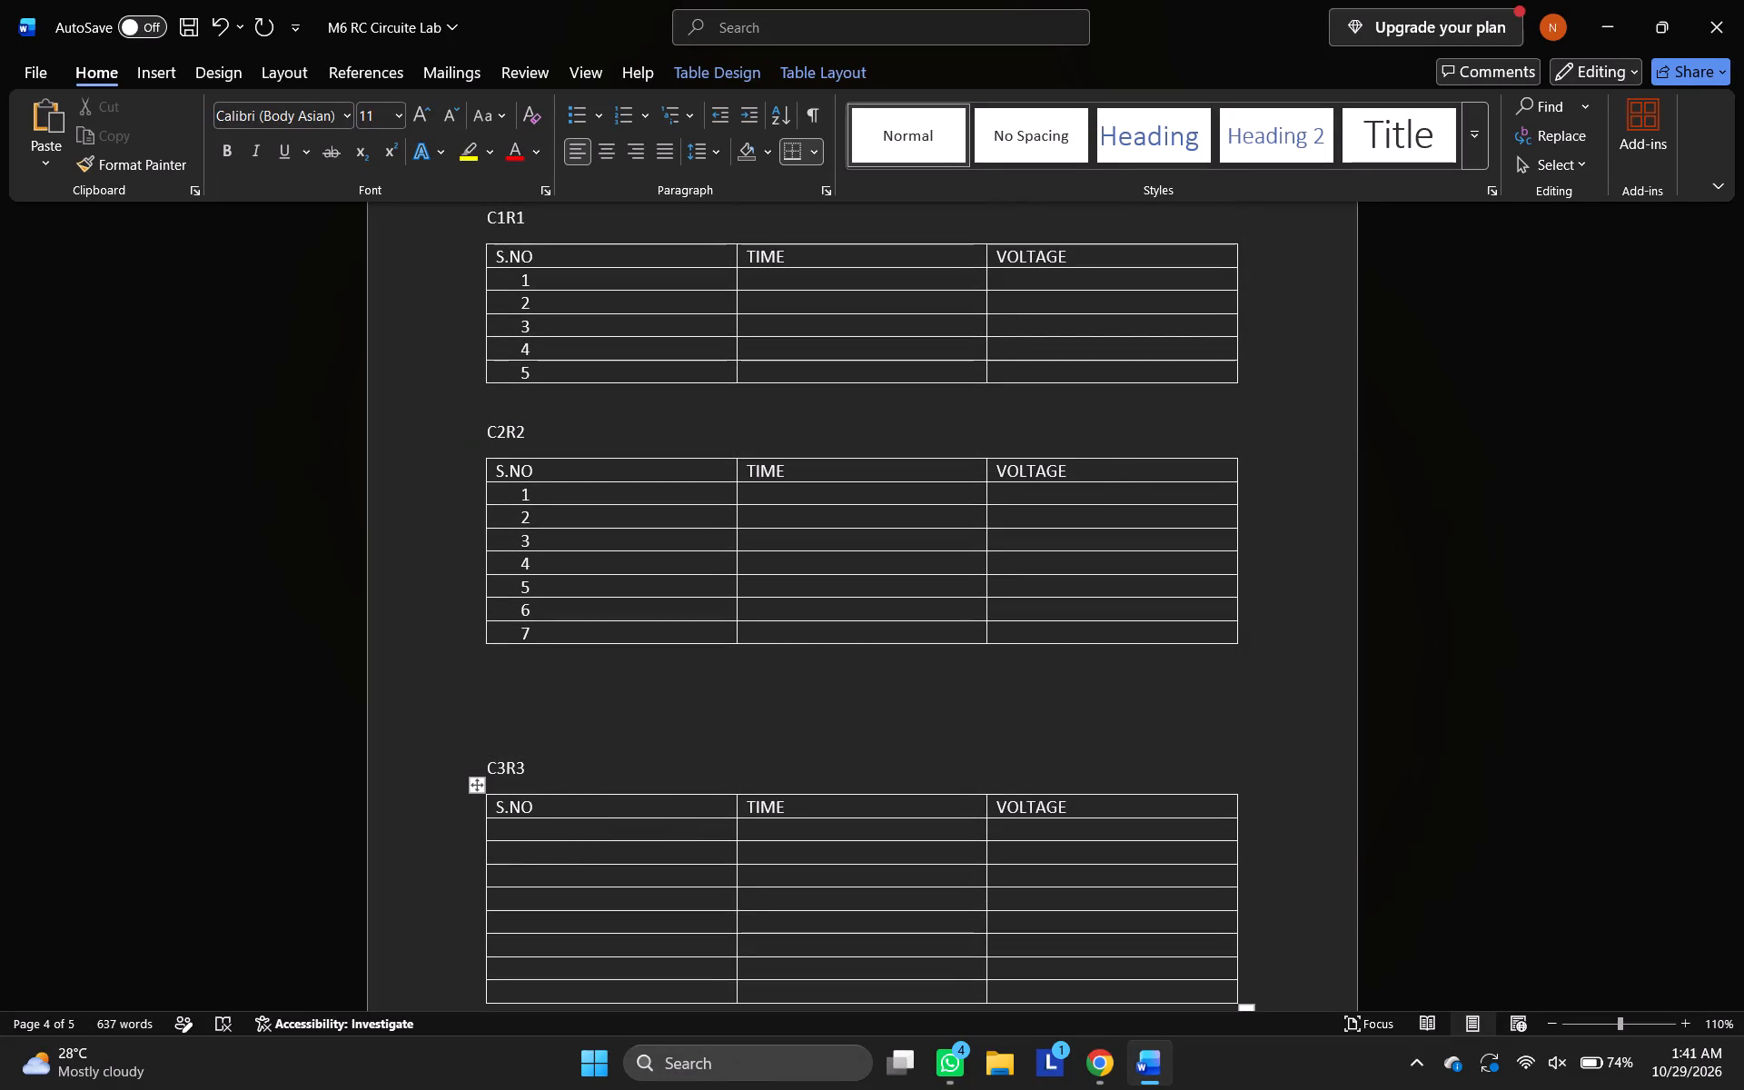
key(space)
key(1)
key(BackSpace)
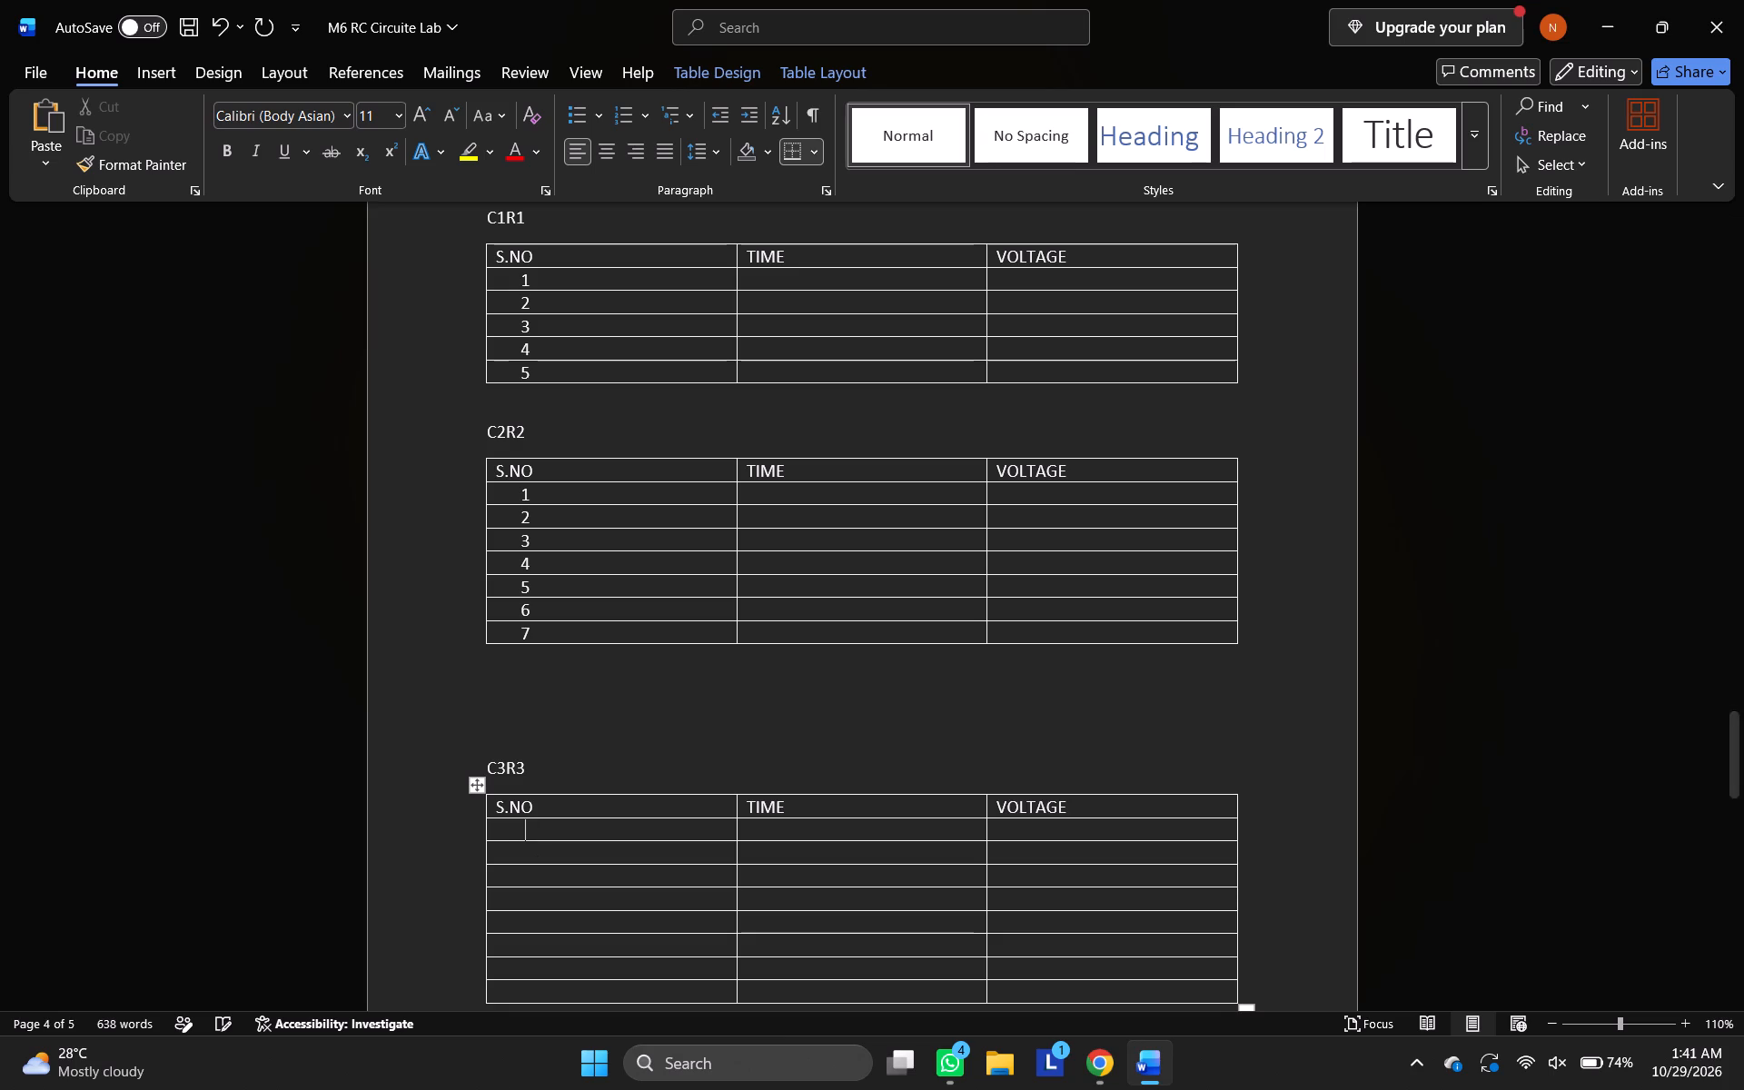
key(1)
key(BackSpace)
key(BackSpace)
key(1)
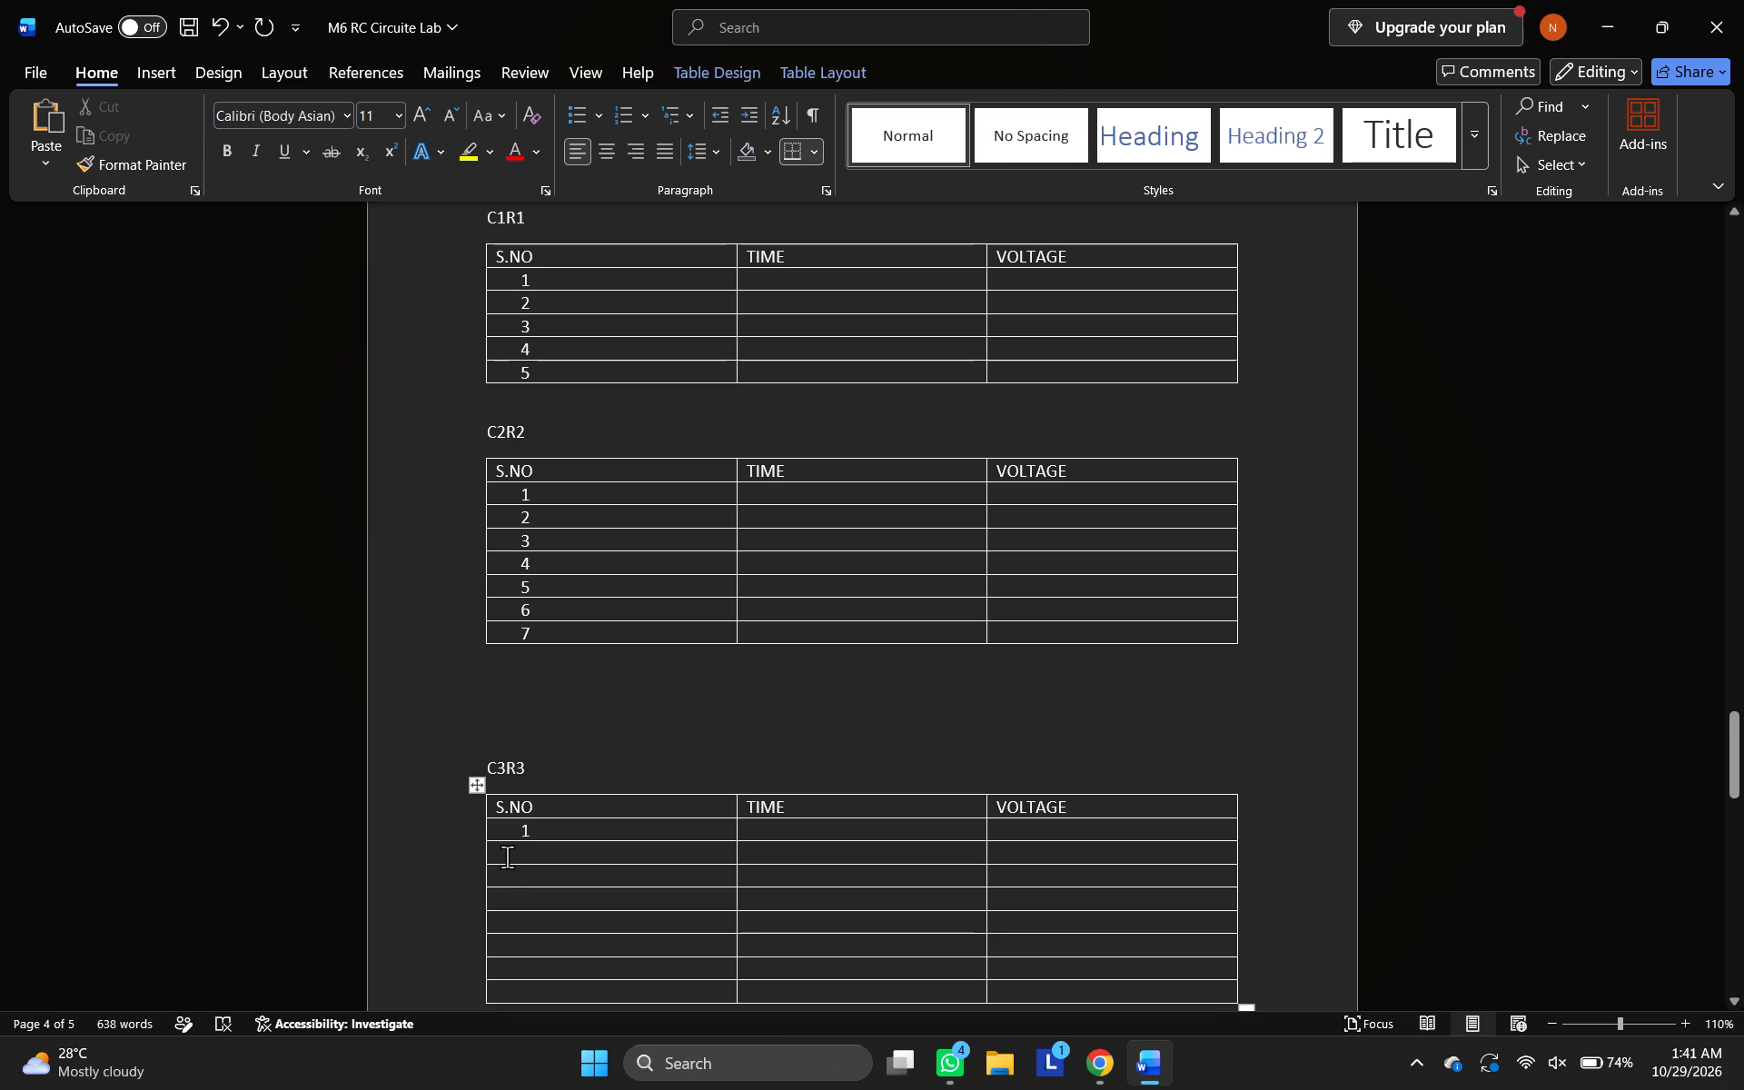
Enter serial number 2 in the second S.NO row of the C3R3 table, indented by six spaces.
click(507, 857)
key(space)
key(space)
key(space)
key(space)
key(space)
key(space)
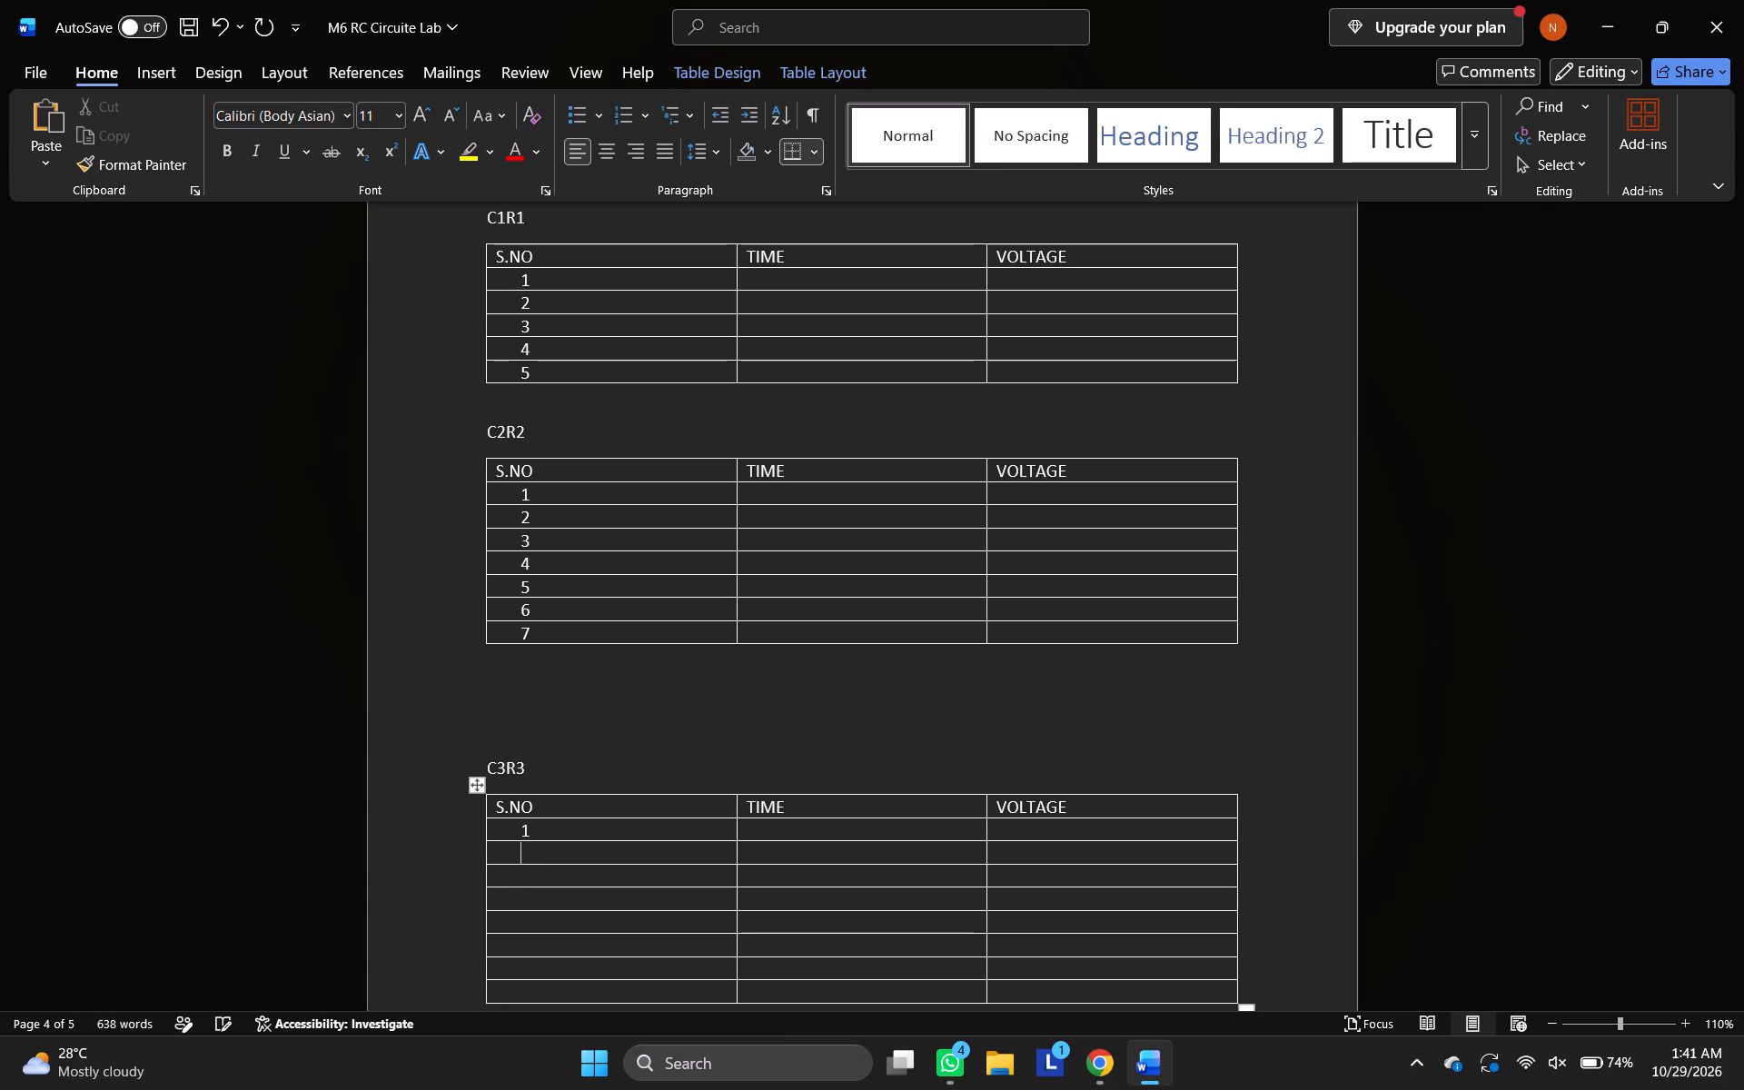
key(2)
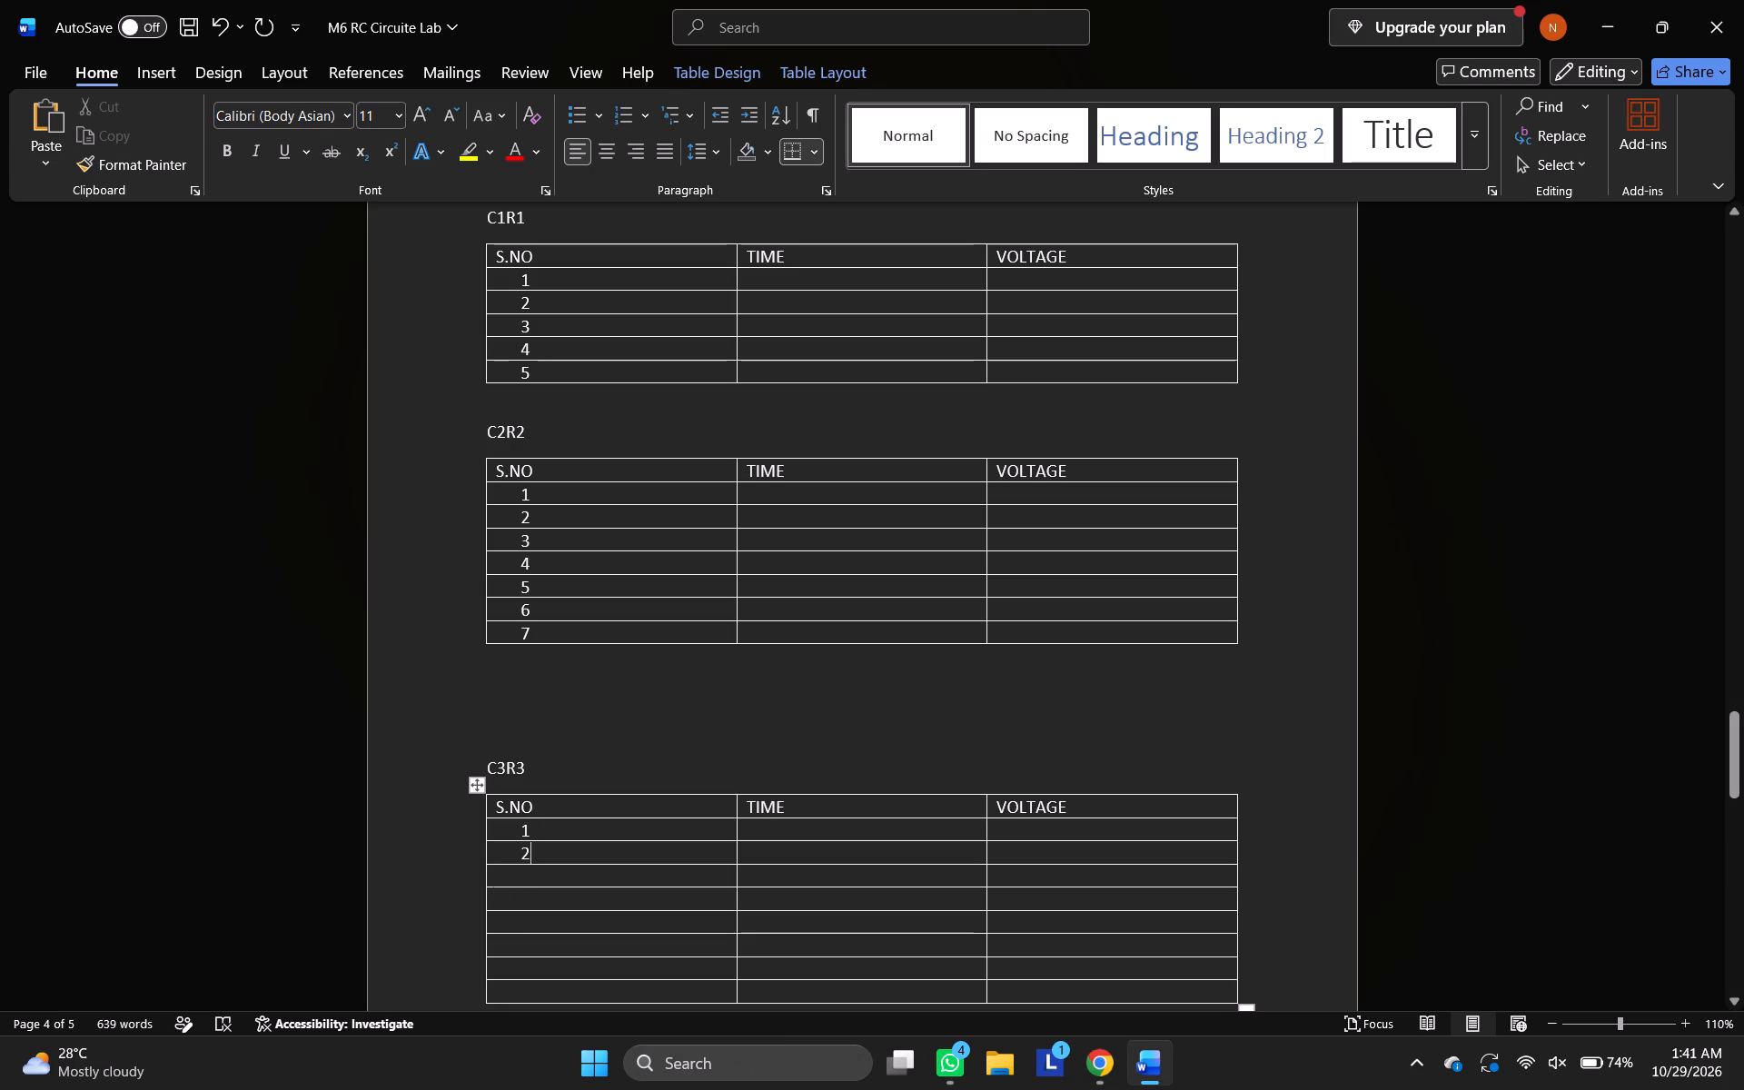
Enter serial number 3 in the third S.NO row of the C3R3 table, indented by six spaces.
click(520, 877)
key(space)
key(space)
key(space)
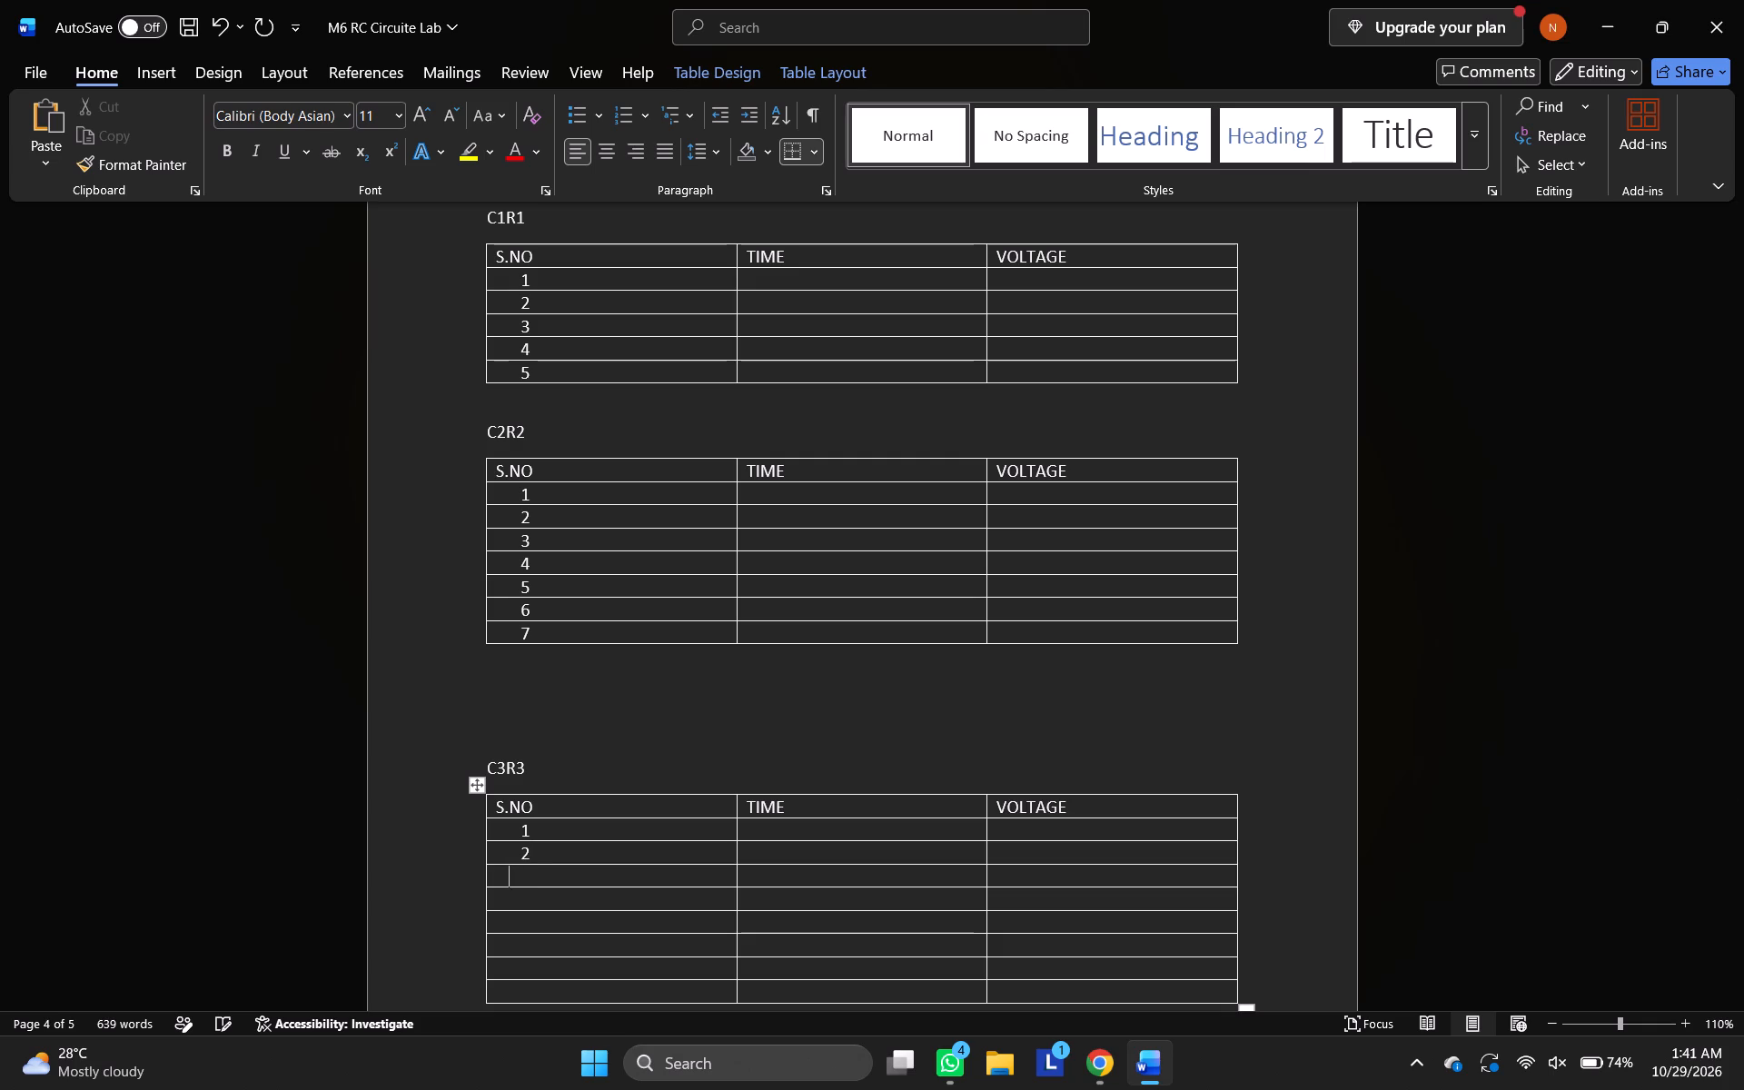
key(space)
key(space)
key(space)
key(3)
Enter serial number 4 in the fourth S.NO row of the C3R3 table, indented by six spaces.
click(508, 897)
key(space)
key(space)
key(space)
key(space)
key(space)
key(space)
key(4)
Enter serial number 5 in the fifth S.NO row of the C3R3 table, indented by six spaces.
click(505, 928)
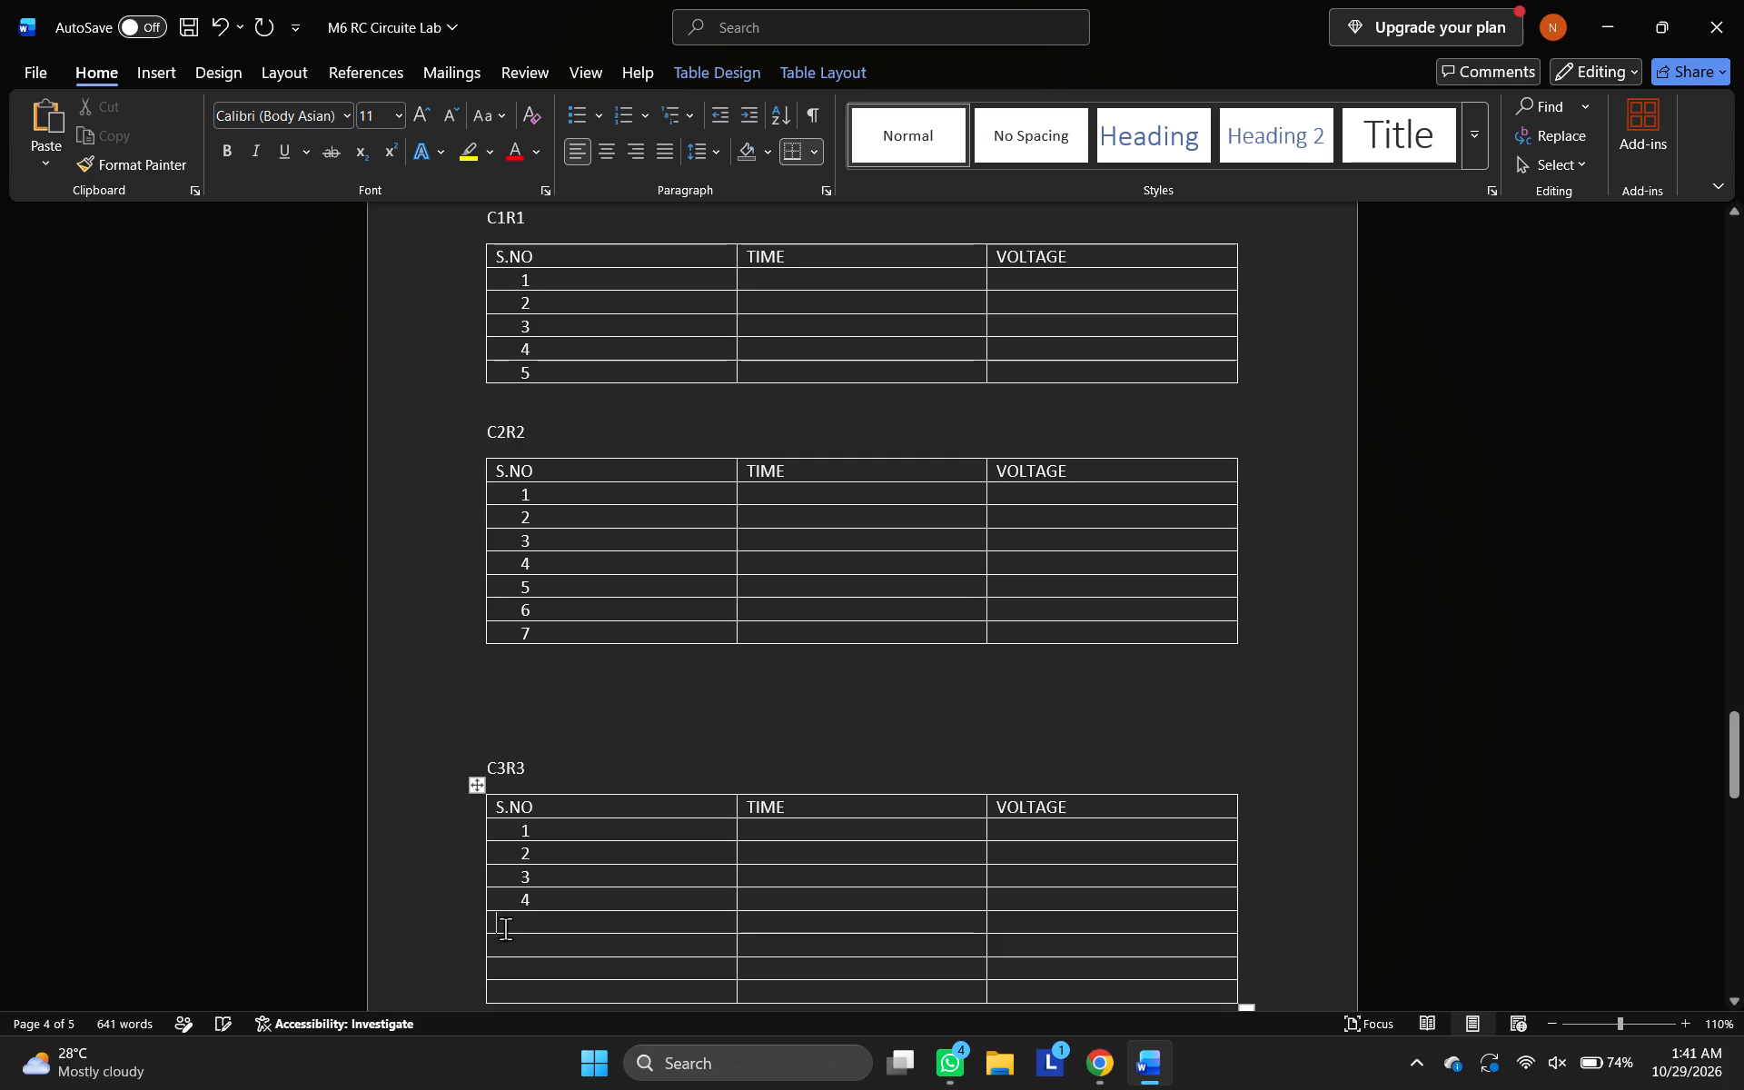
key(space)
key(space)
key(space)
key(space)
key(space)
key(space)
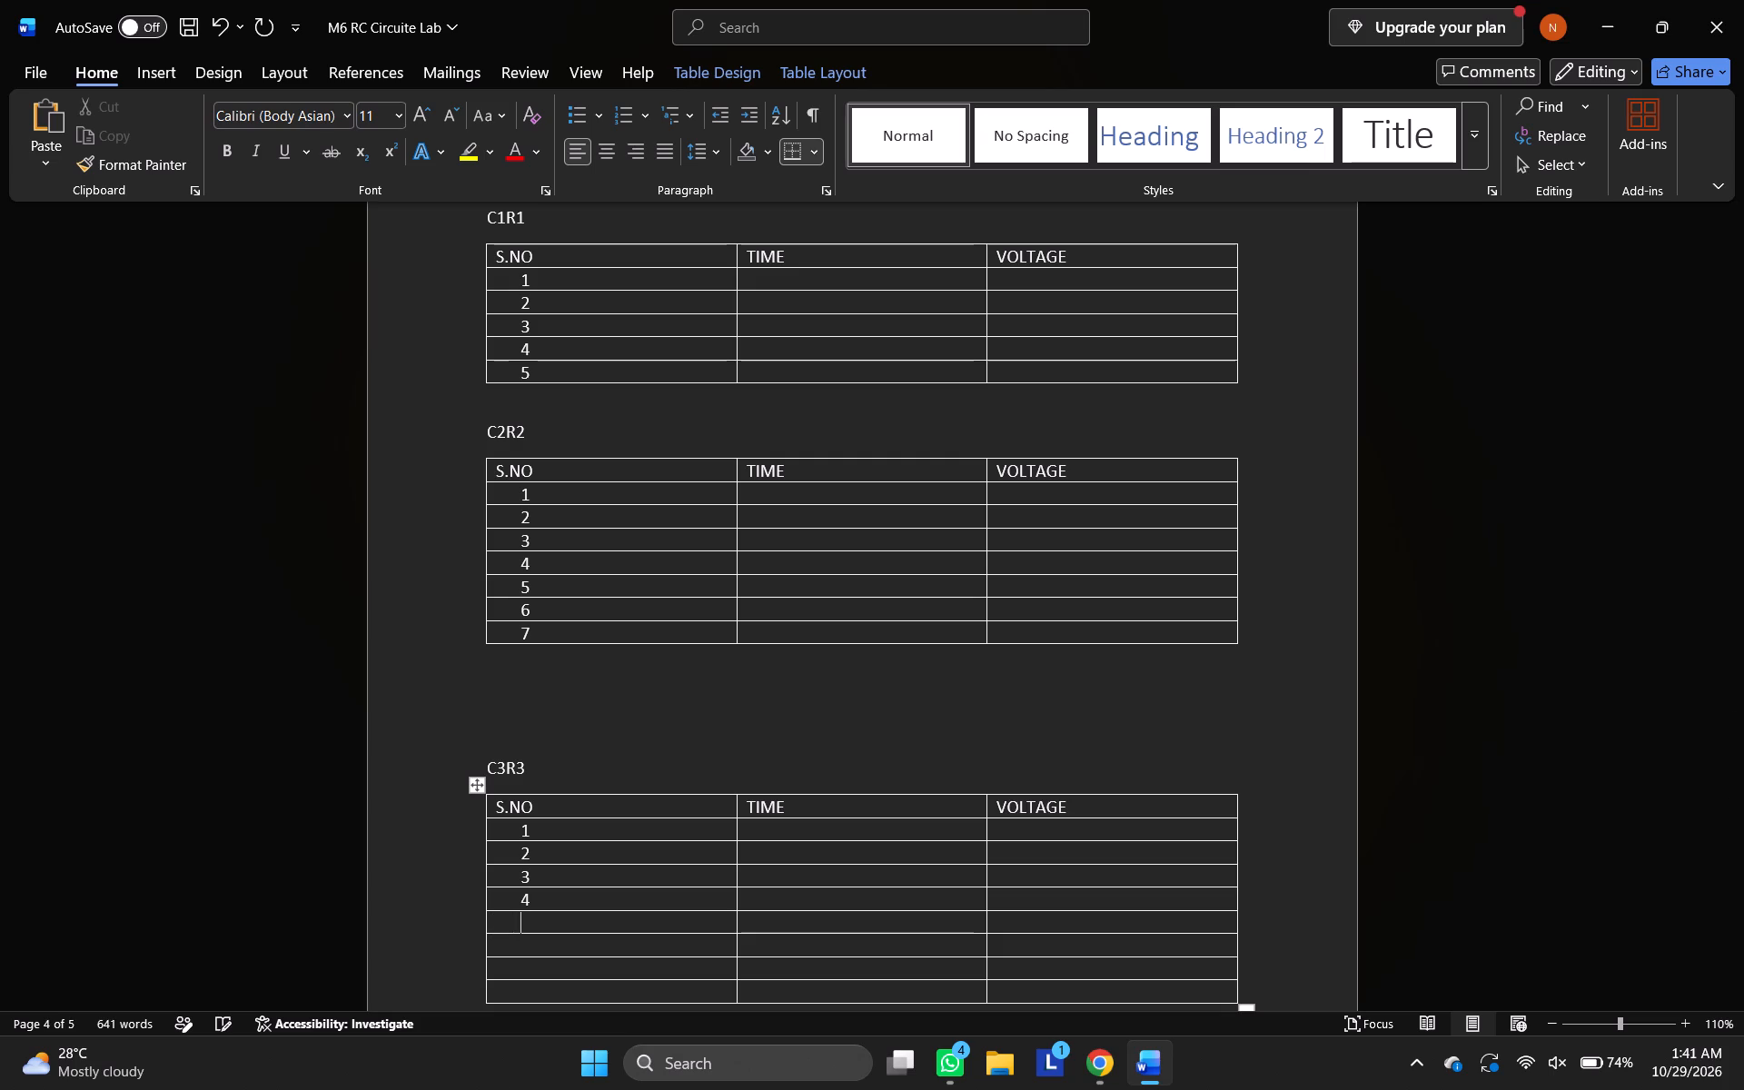
key(5)
Enter serial number 6 in the sixth S.NO row of the C3R3 table, indented by six spaces.
drag(490, 943, 510, 943)
click(510, 943)
key(space)
key(space)
key(space)
key(space)
key(space)
key(6)
key(BackSpace)
key(space)
text(6)
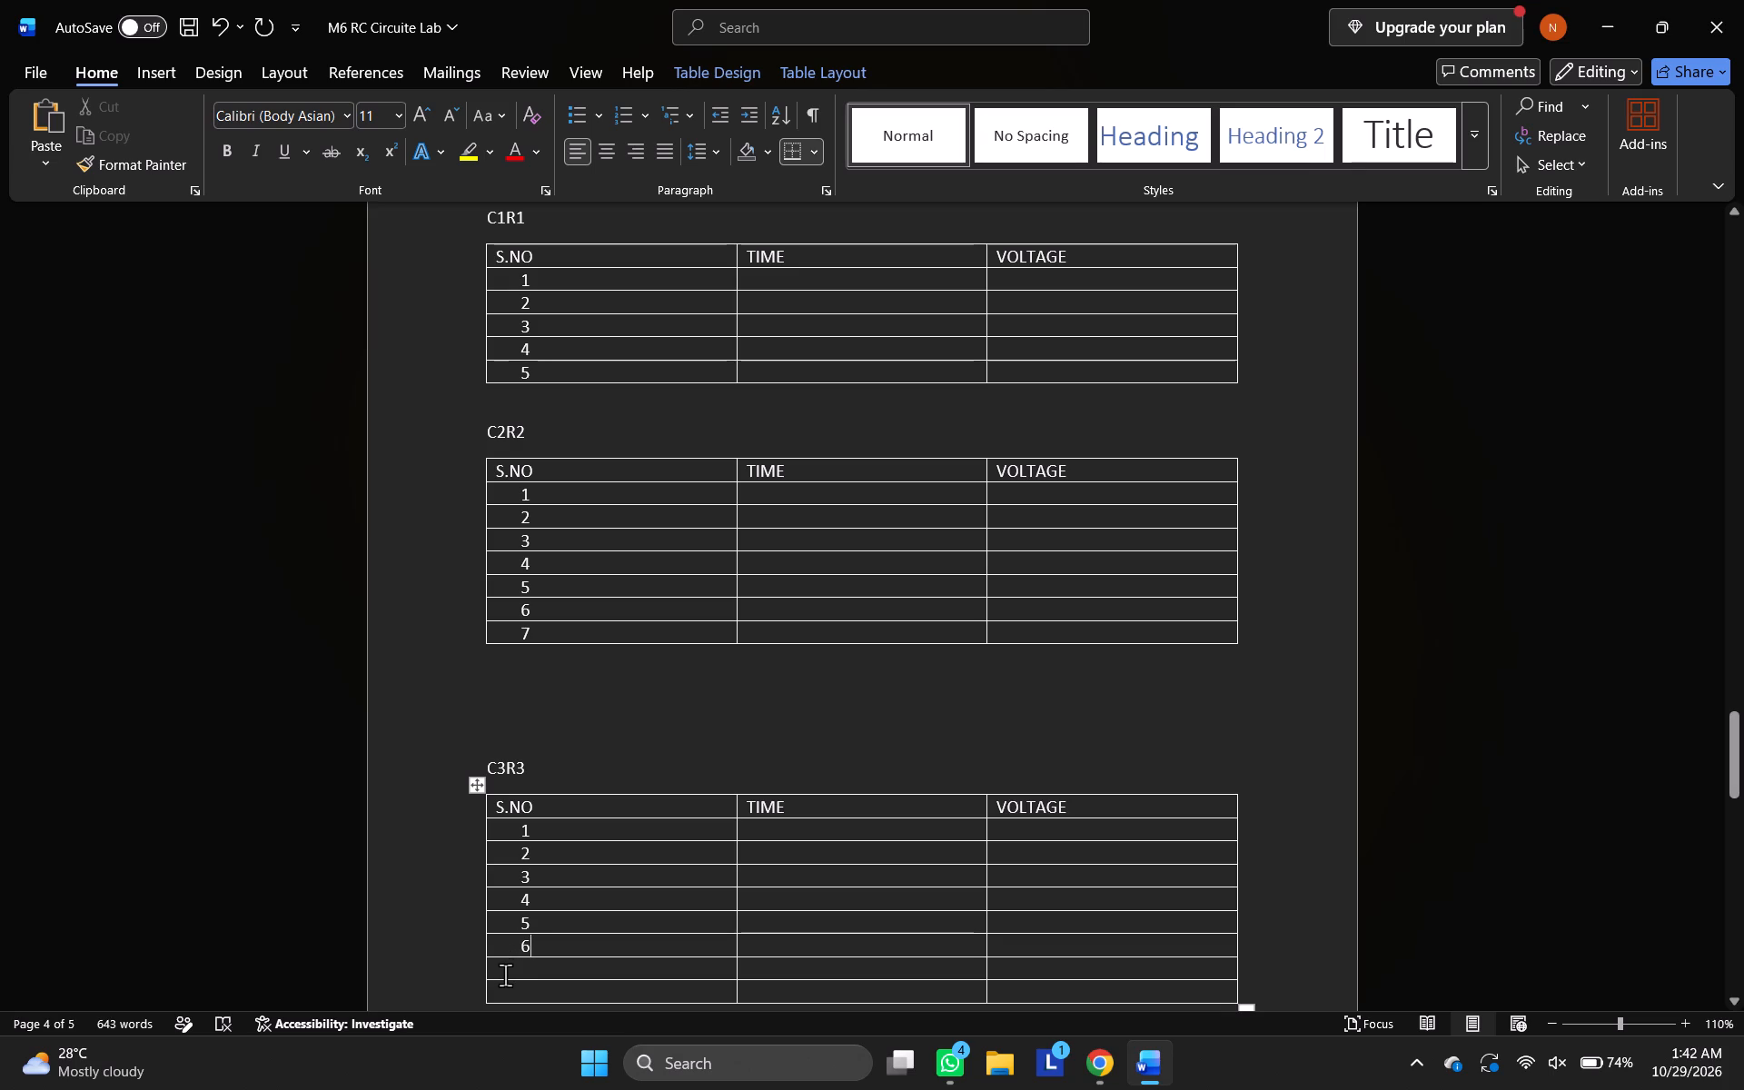
Enter serial number 7 in the seventh S.NO row of the C3R3 table, indented by six spaces.
click(505, 975)
key(space)
key(space)
key(space)
key(space)
key(space)
key(space)
key(space)
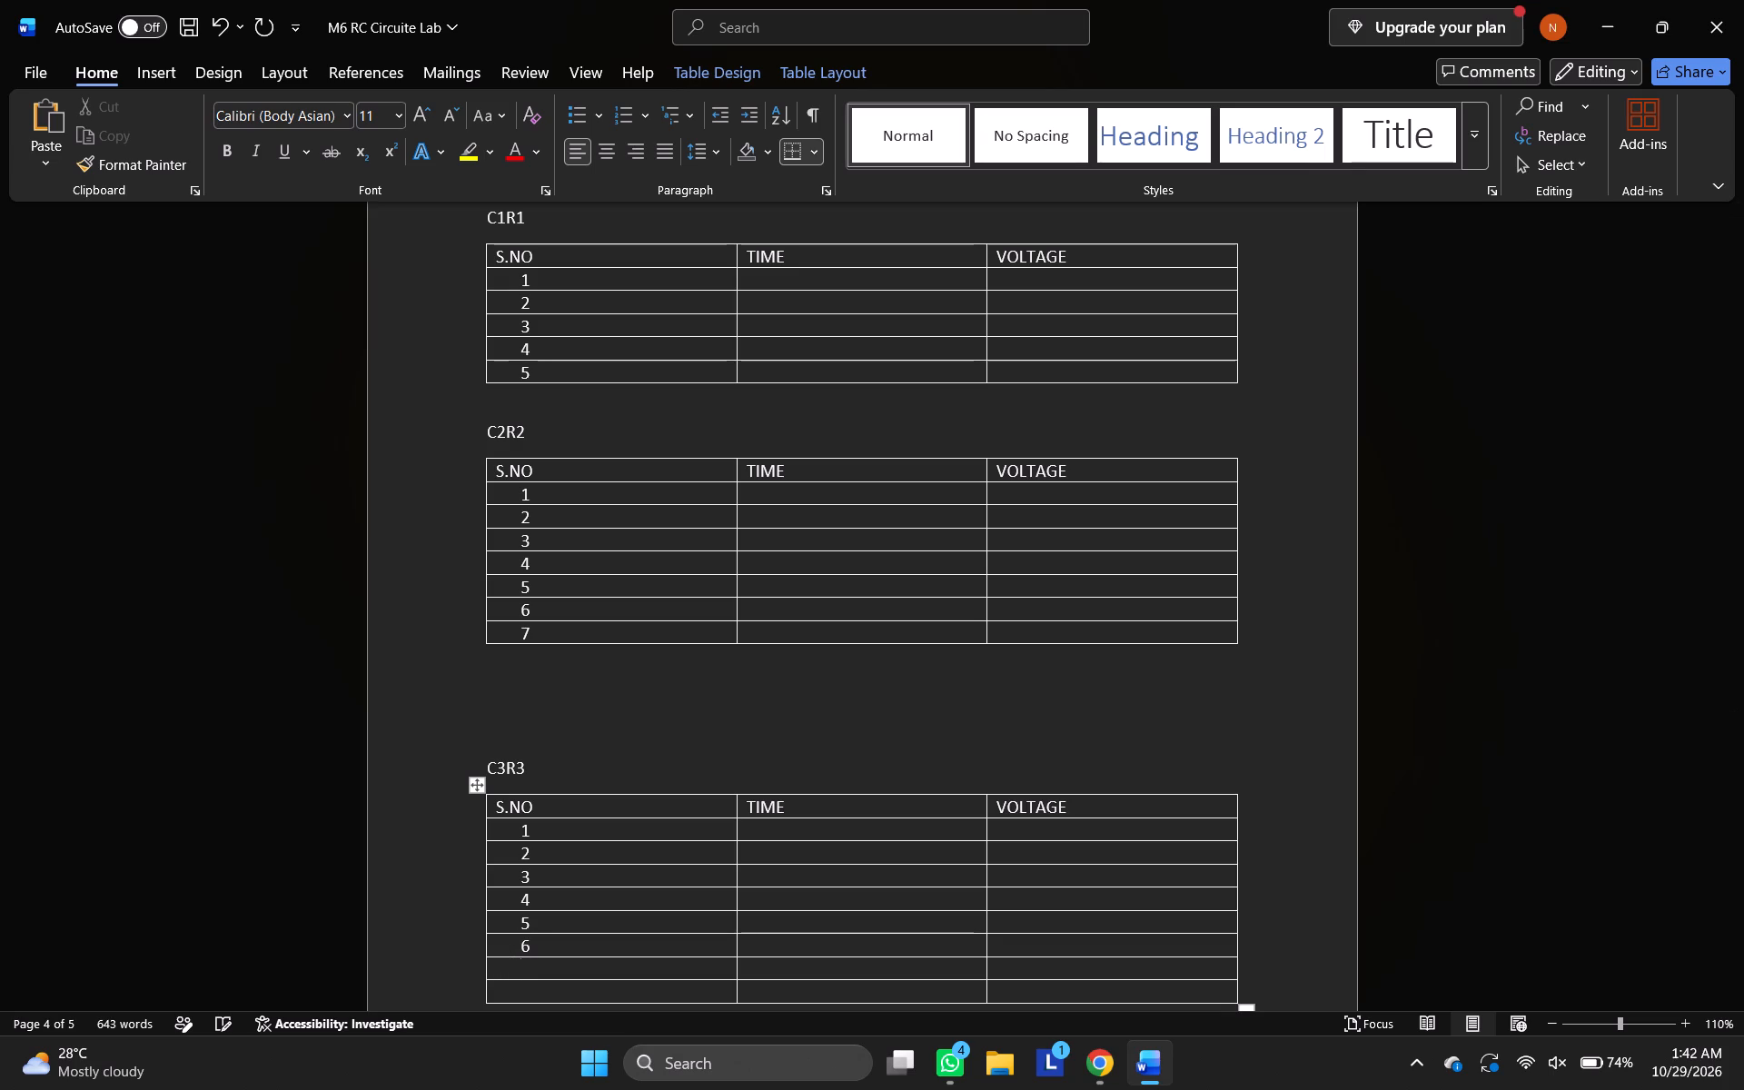
key(BackSpace)
key(7)
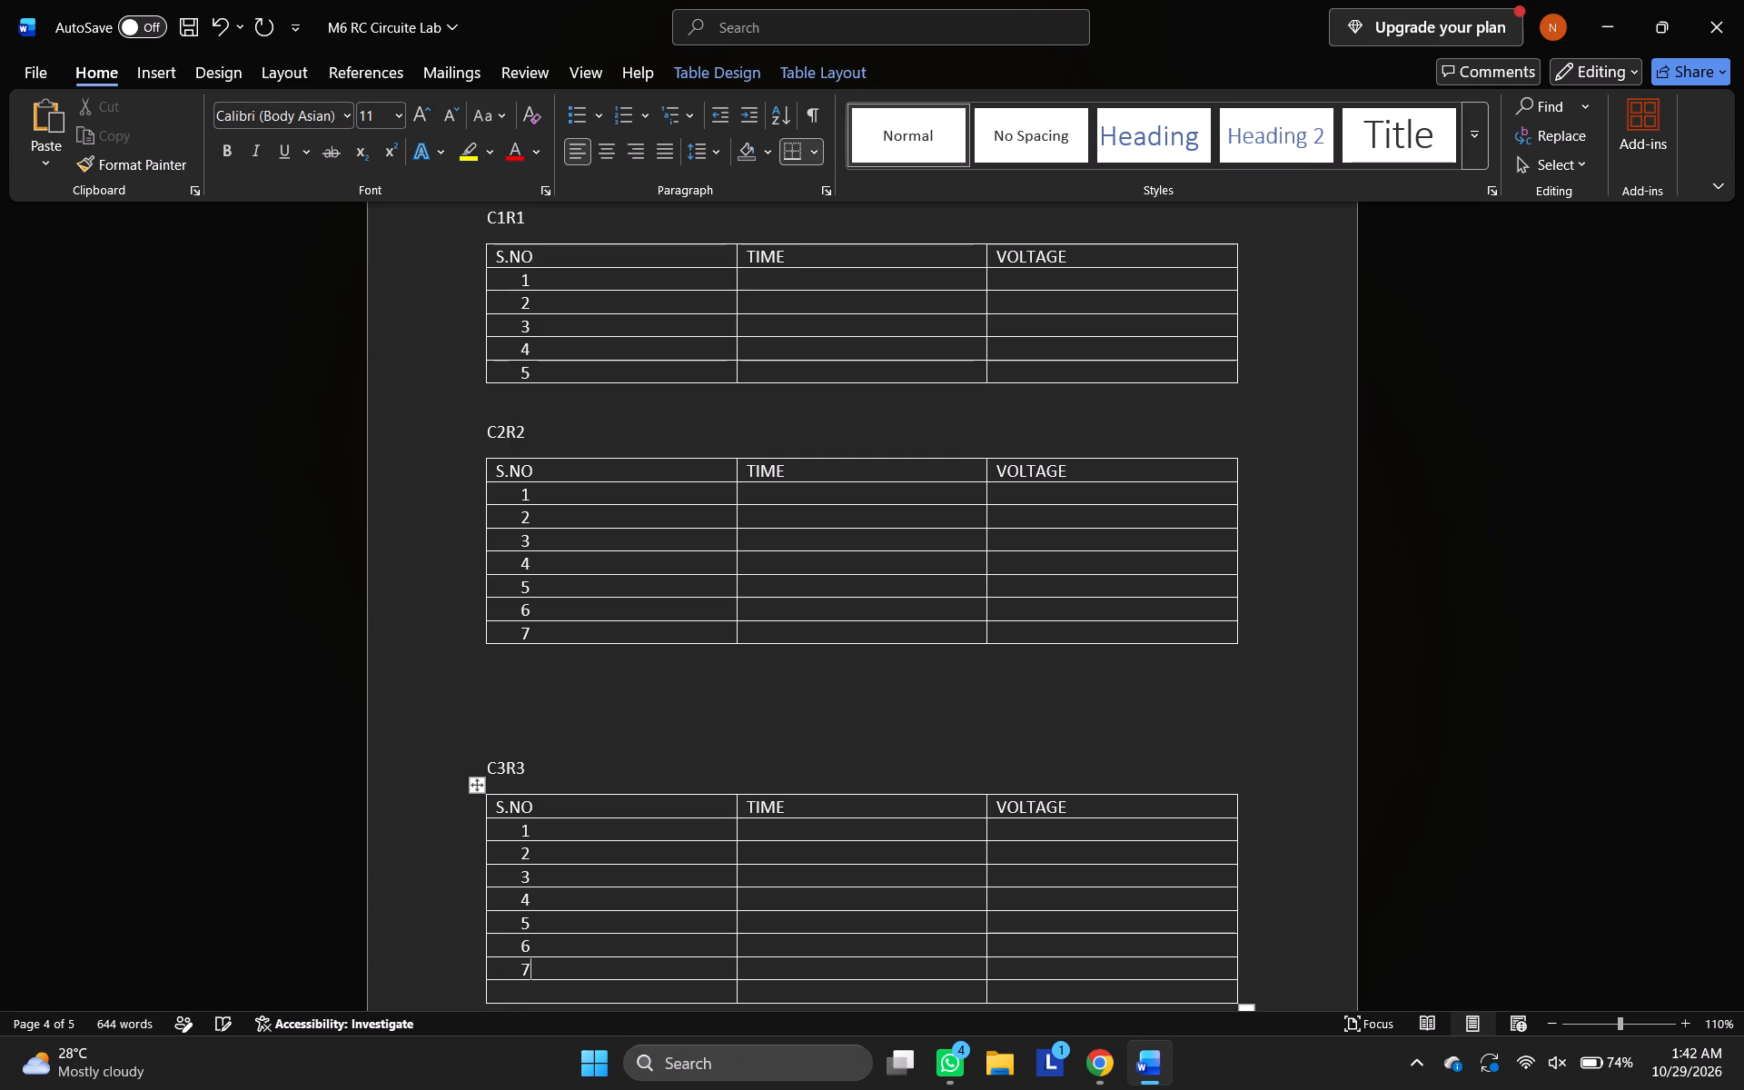
Enter serial number 8 in the last S.NO row of the C3R3 table, indented by six spaces.
click(503, 991)
key(space)
key(space)
key(space)
key(space)
key(space)
key(8)
key(BackSpace)
key(space)
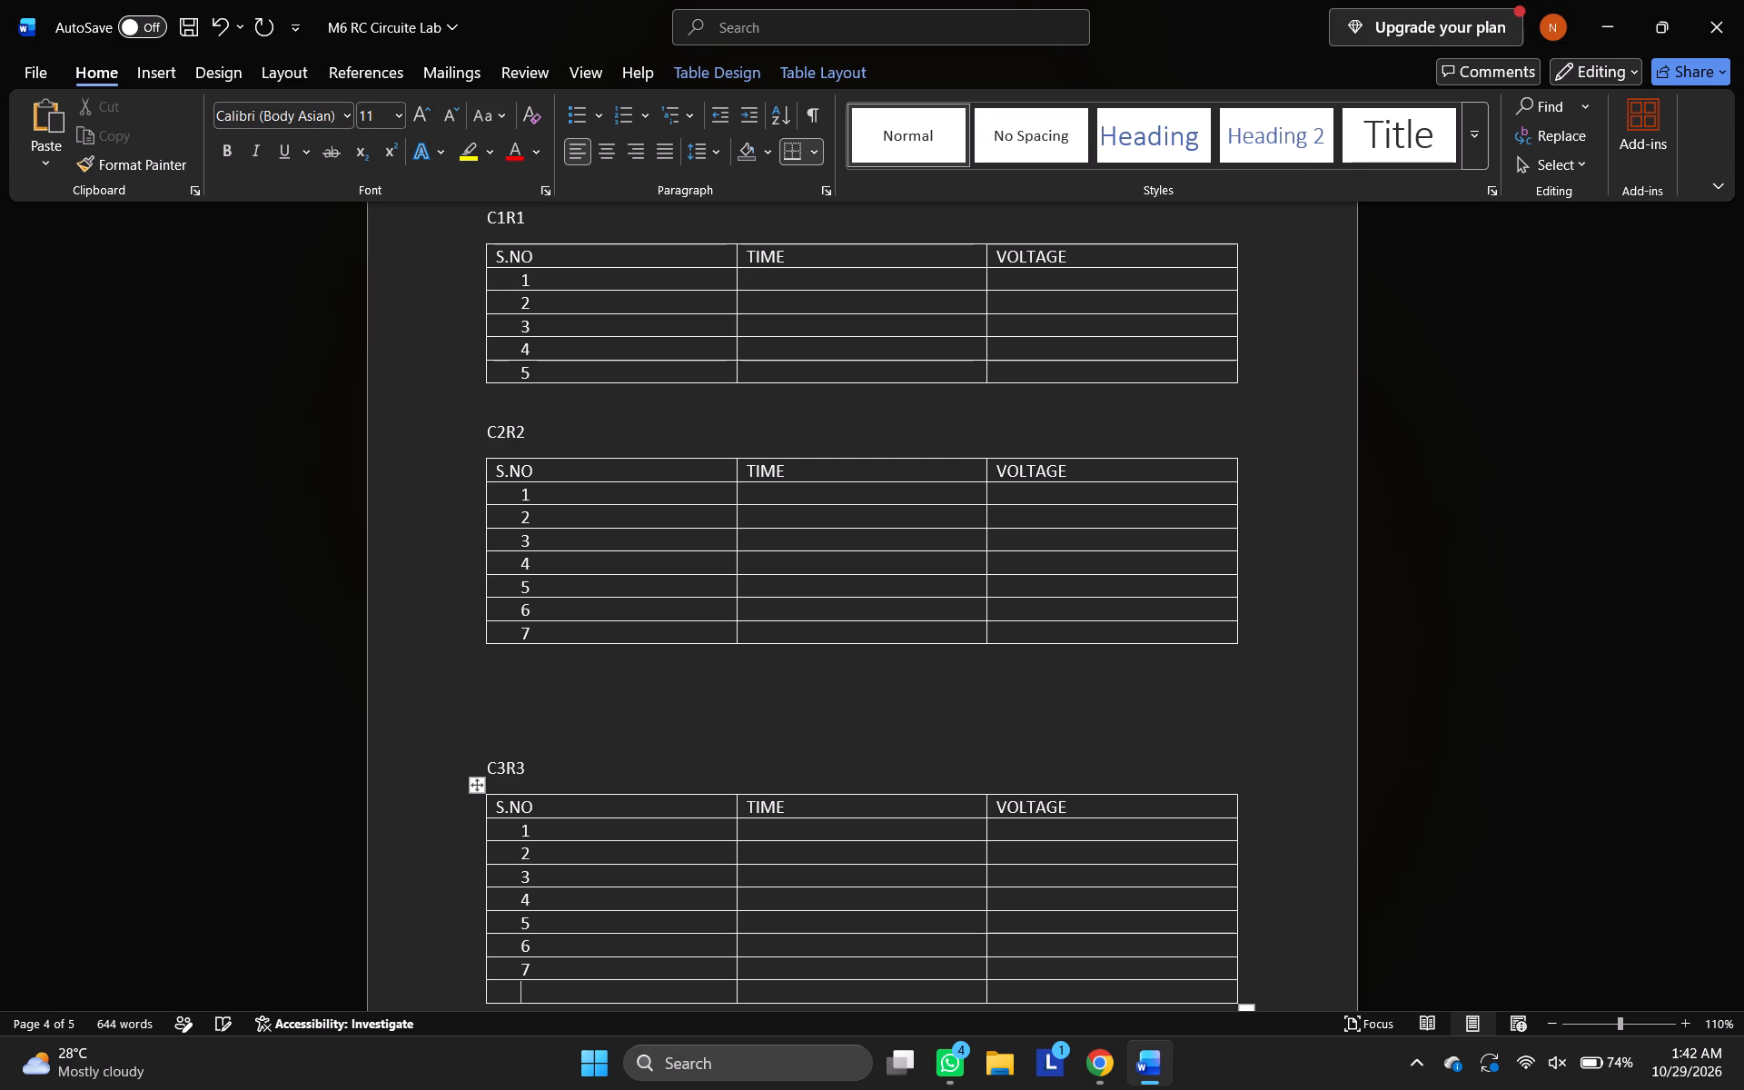
text(8)
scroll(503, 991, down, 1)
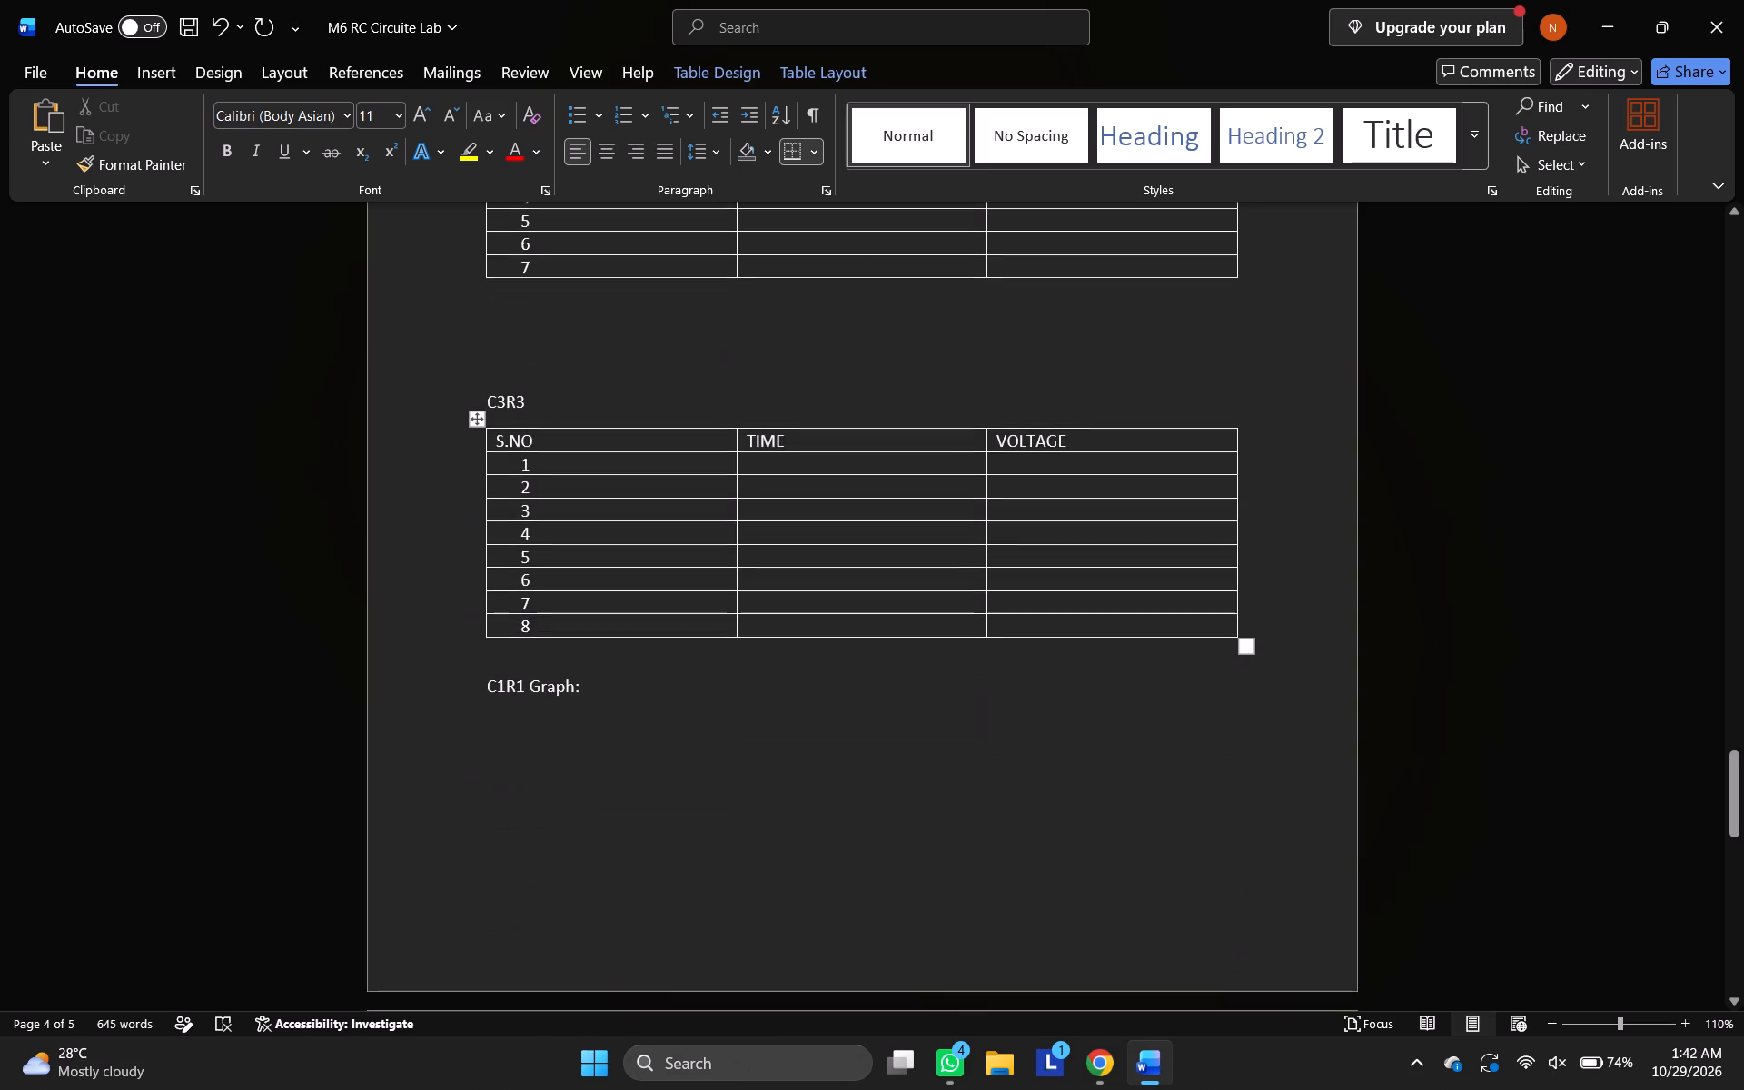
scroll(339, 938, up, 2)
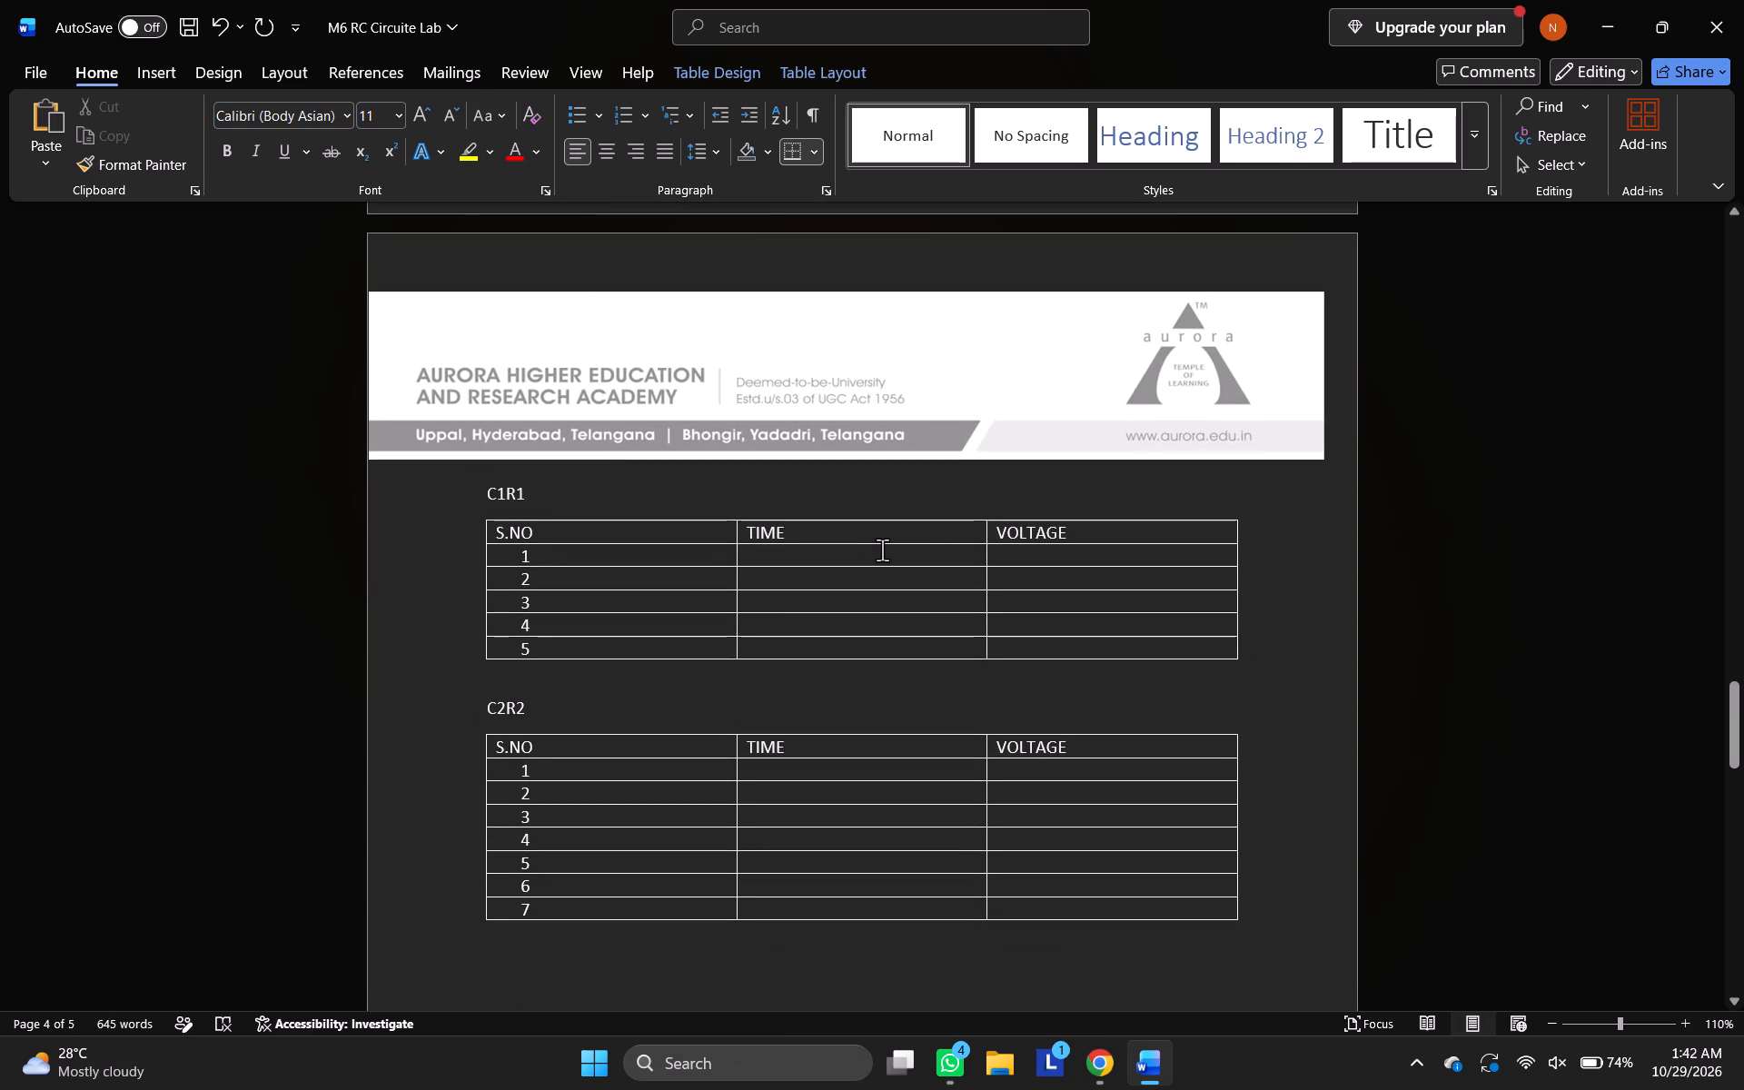
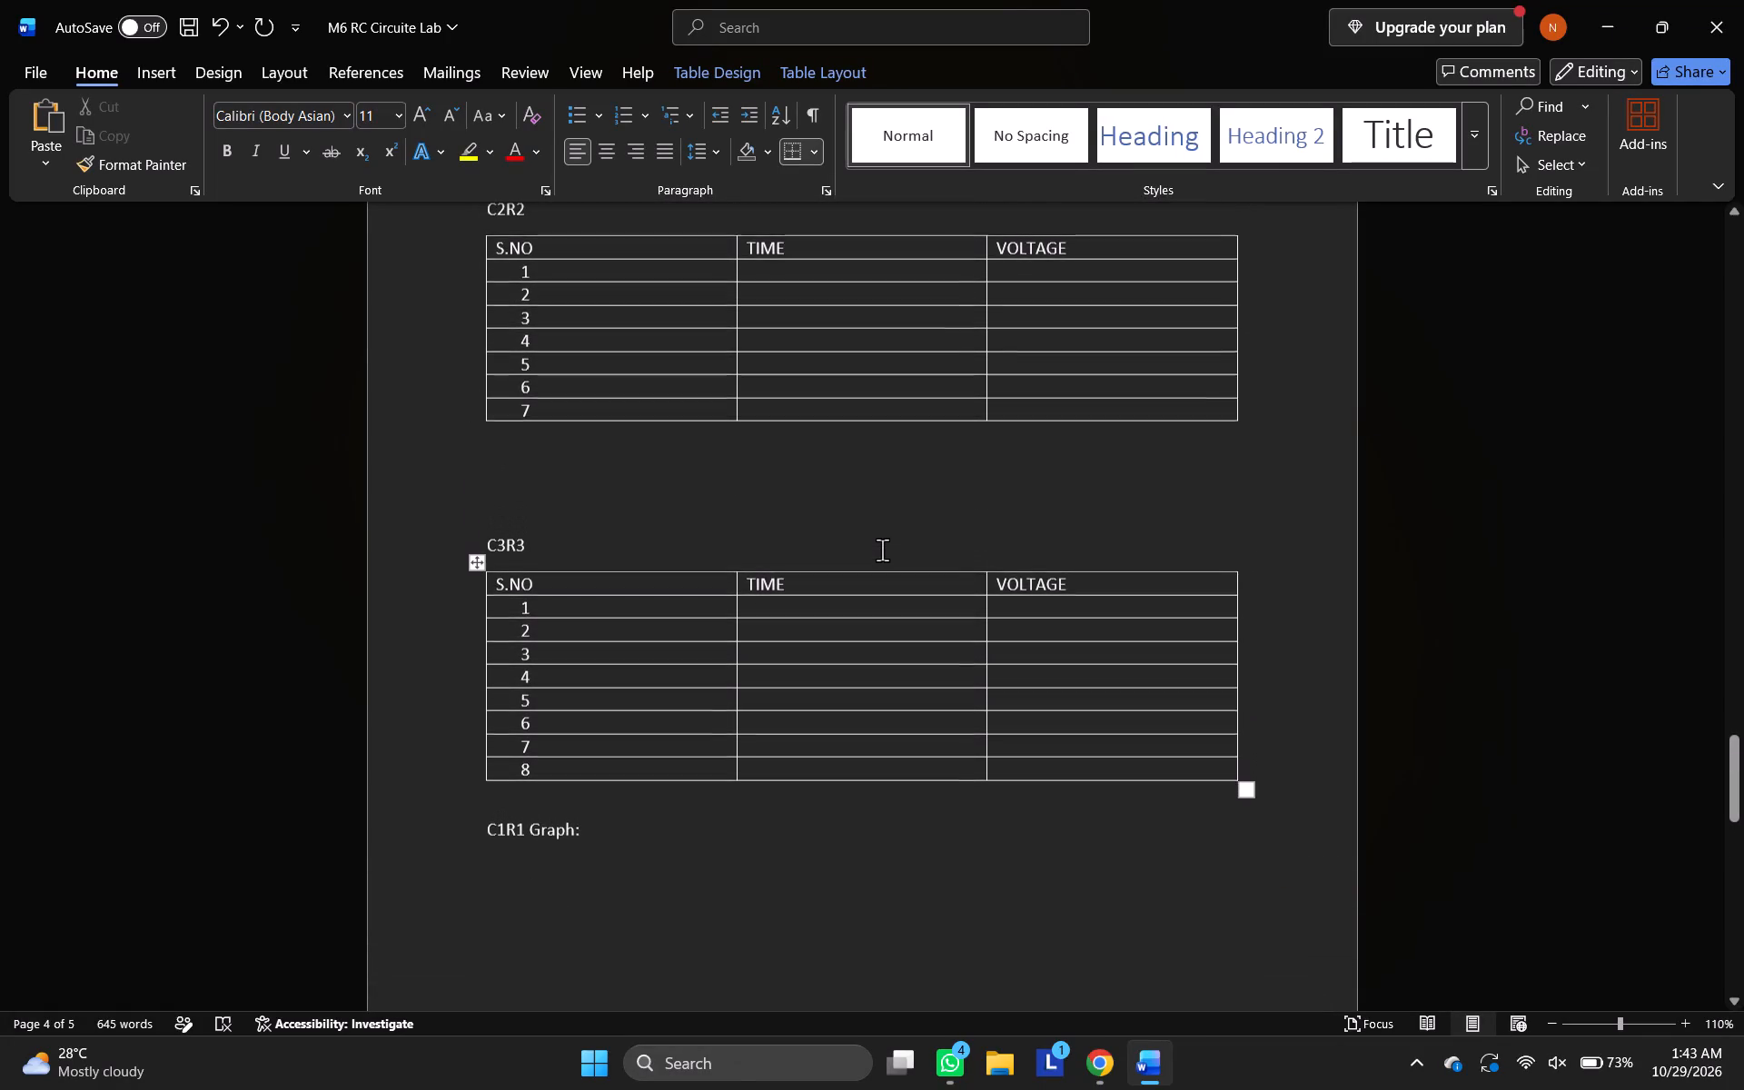
Review the lab report from the circuit diagram and model graphs through the C1R1, C2R2 and C3R3 tables to the result section.
scroll(882, 550, up, 1)
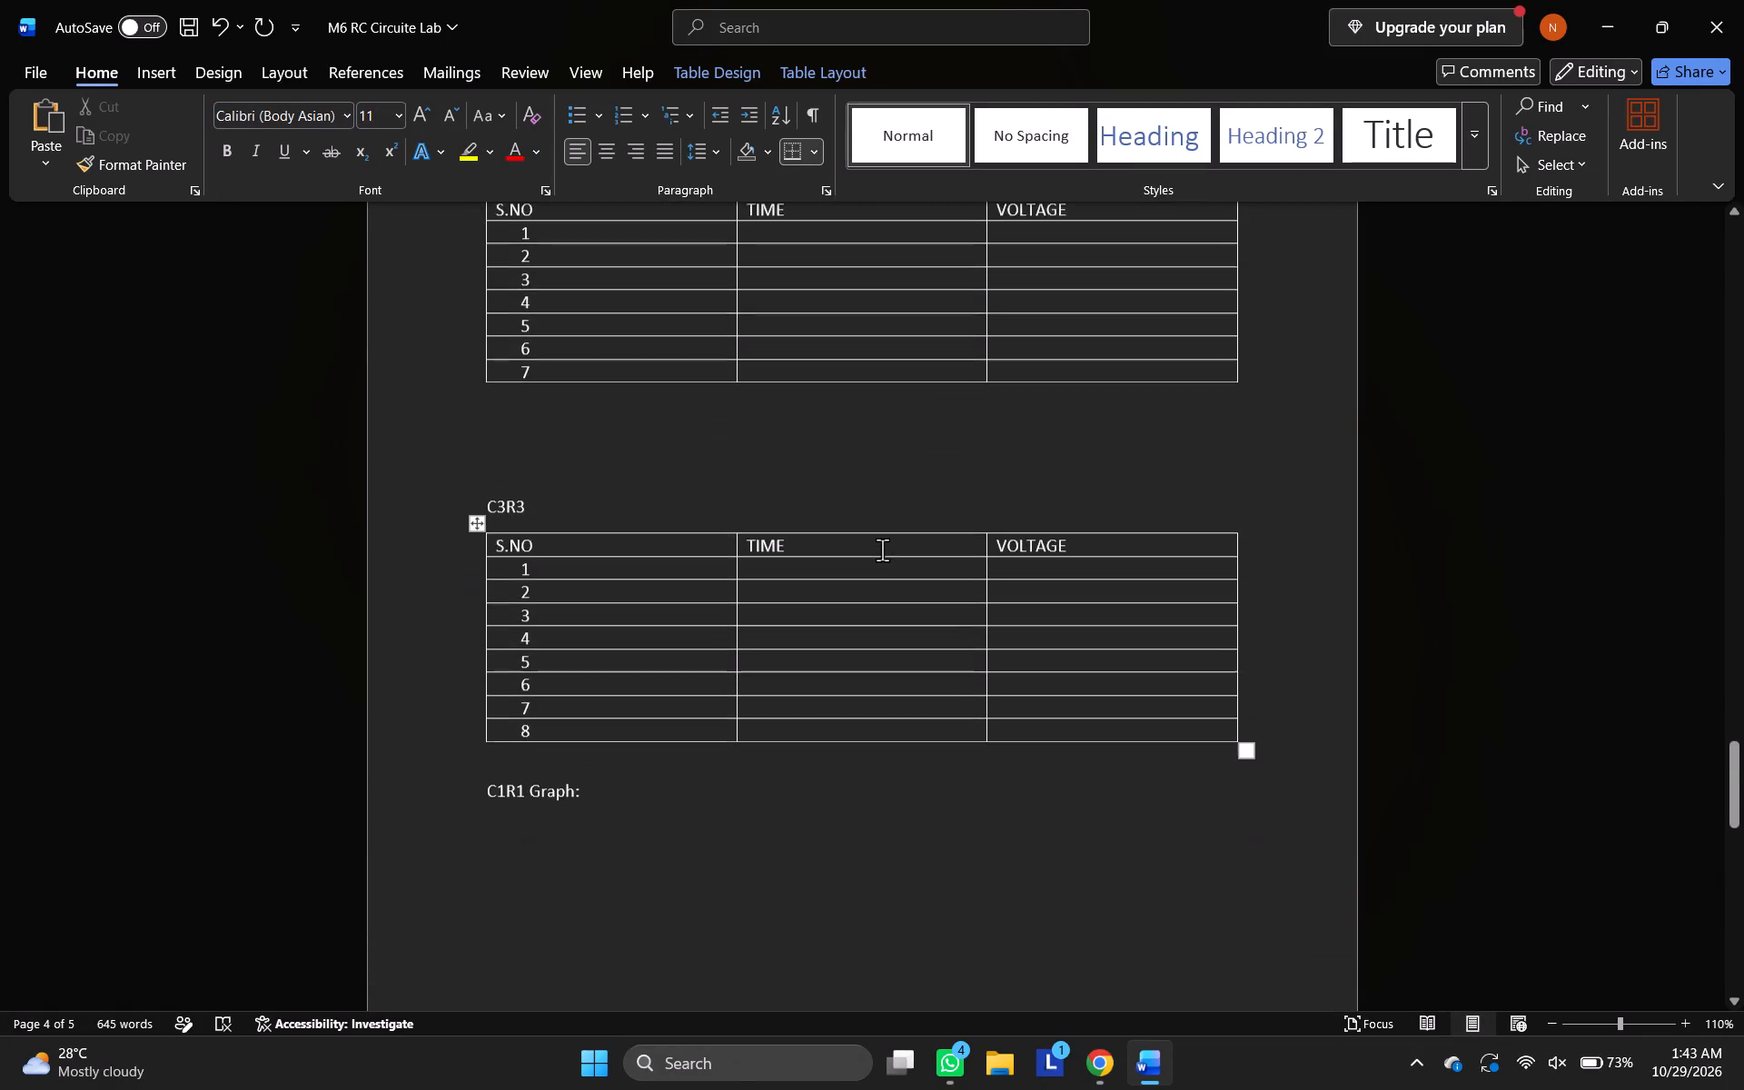
scroll(882, 550, up, 2)
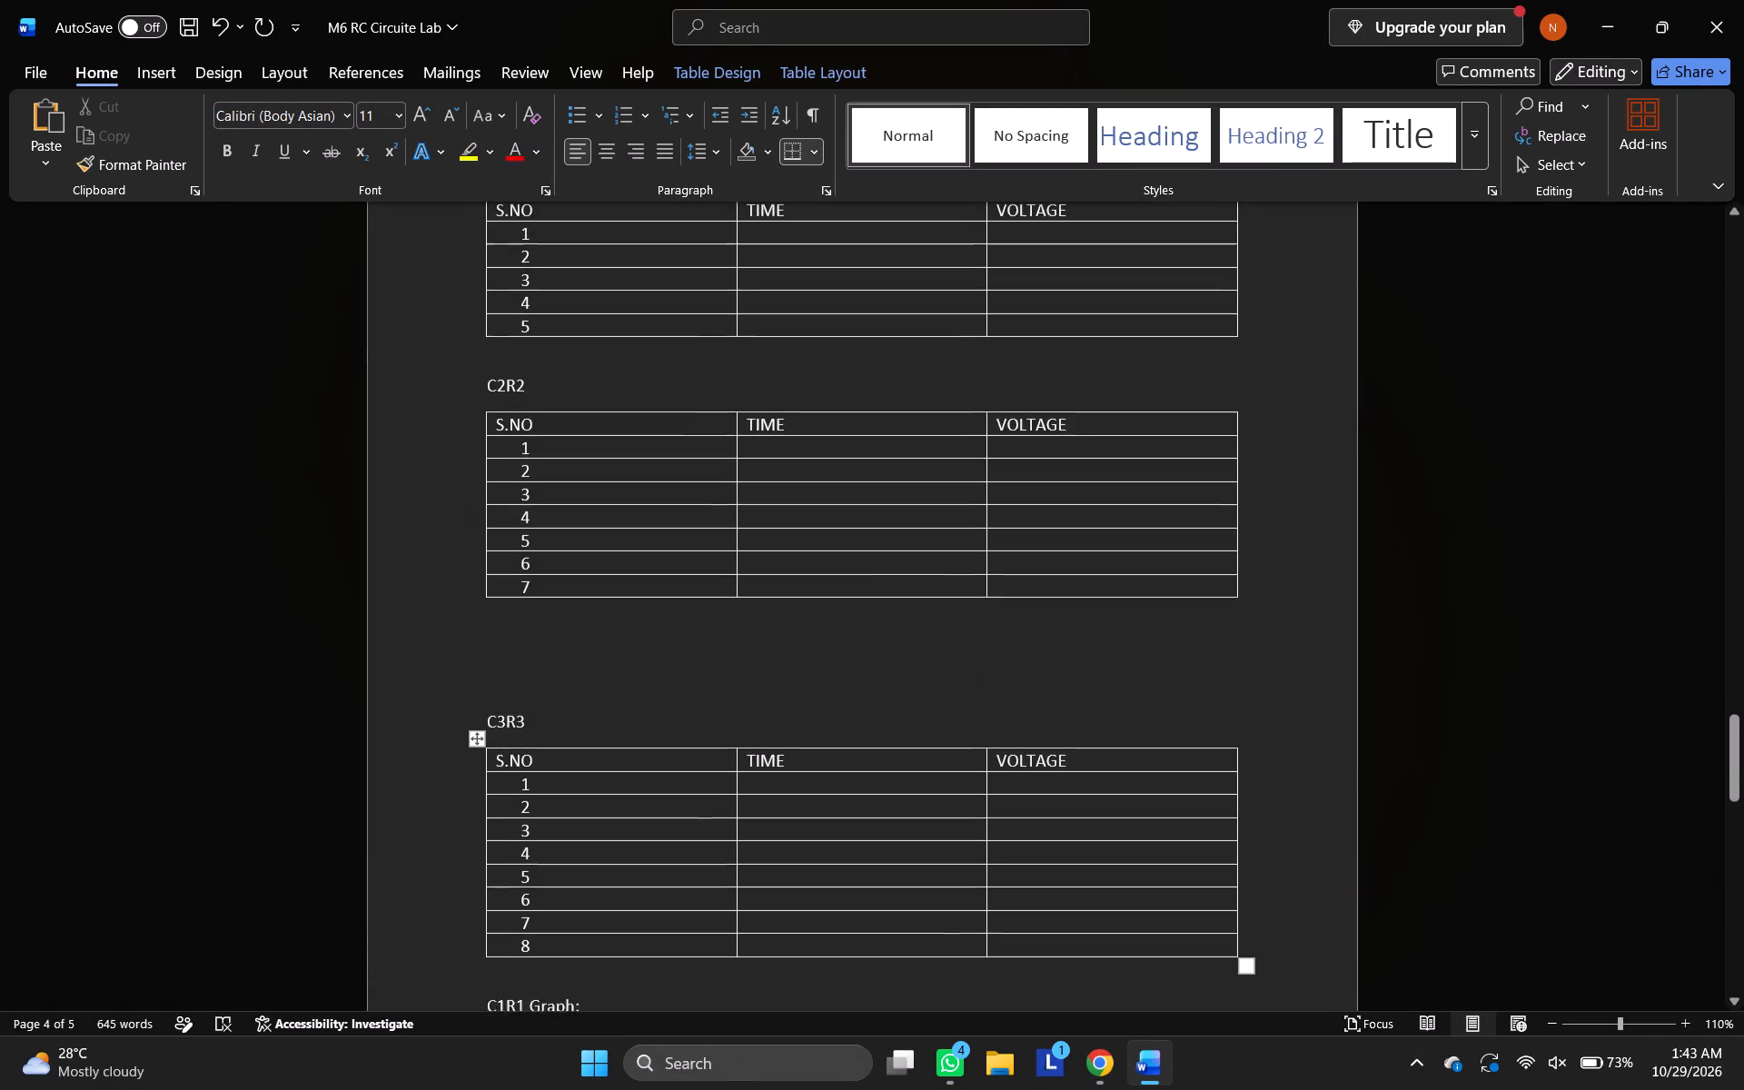
scroll(882, 550, up, 3)
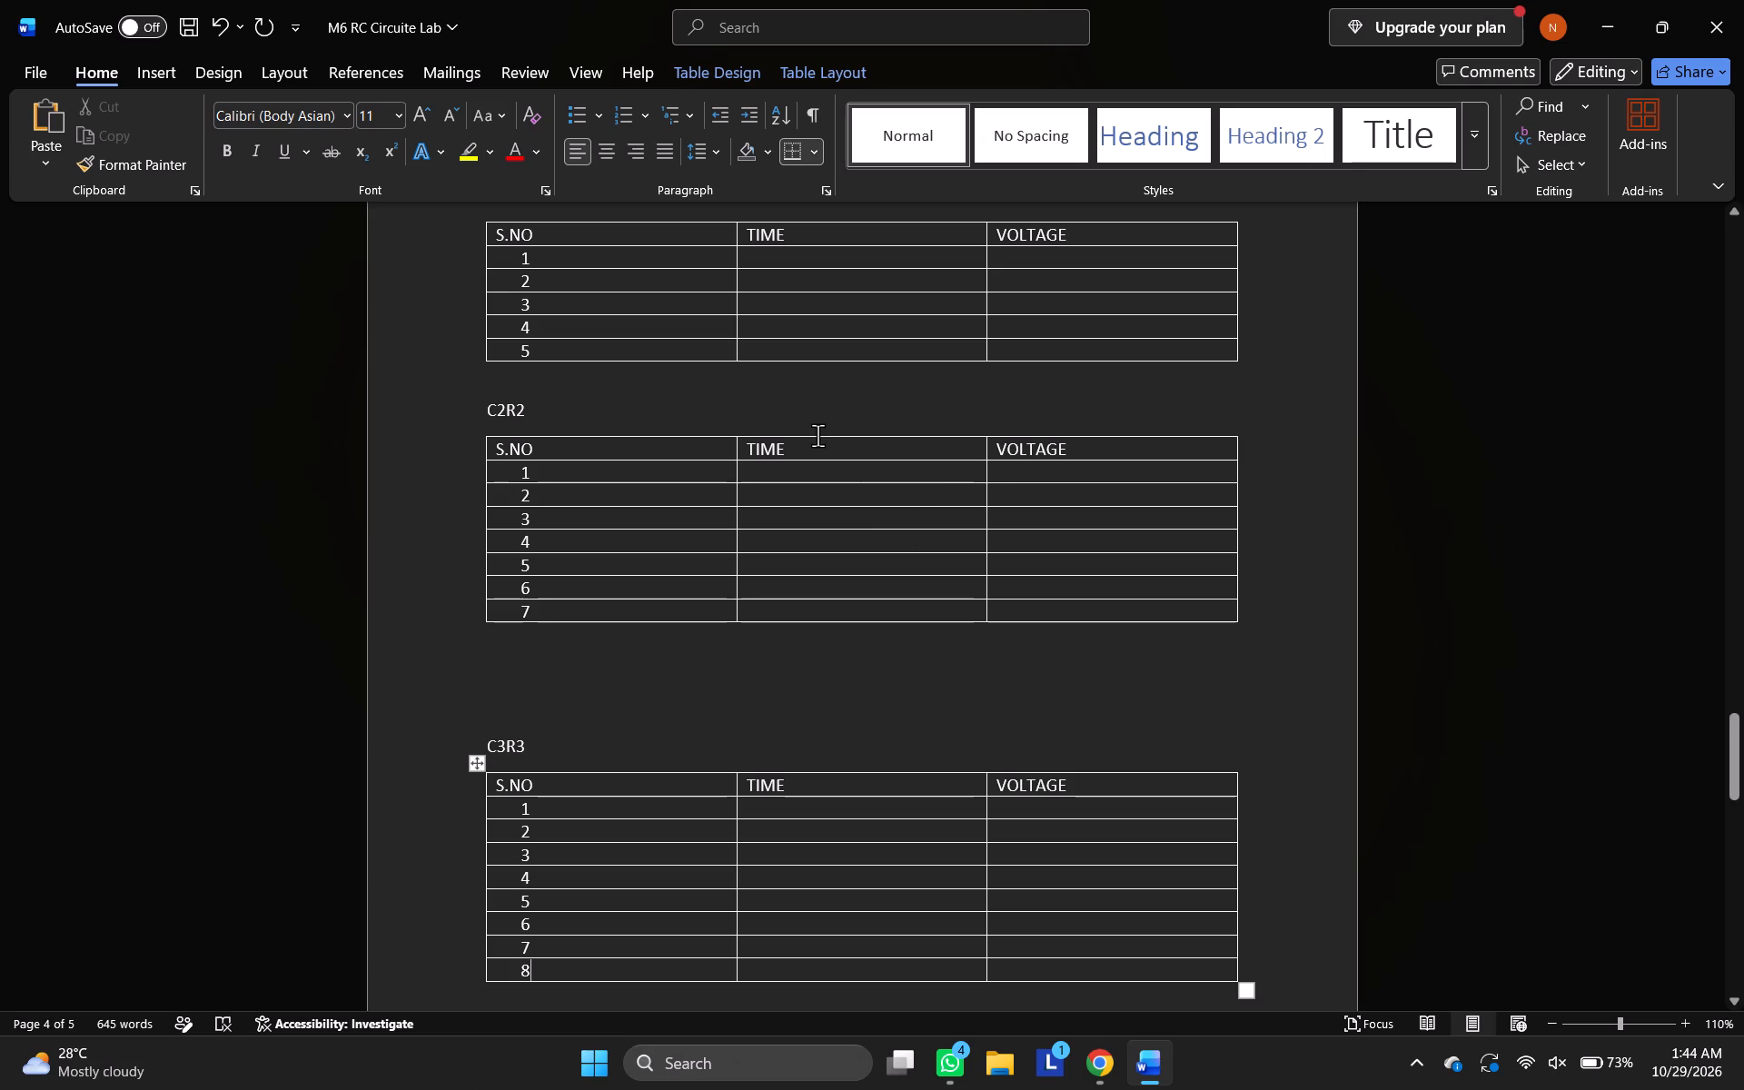
scroll(818, 436, down, 2)
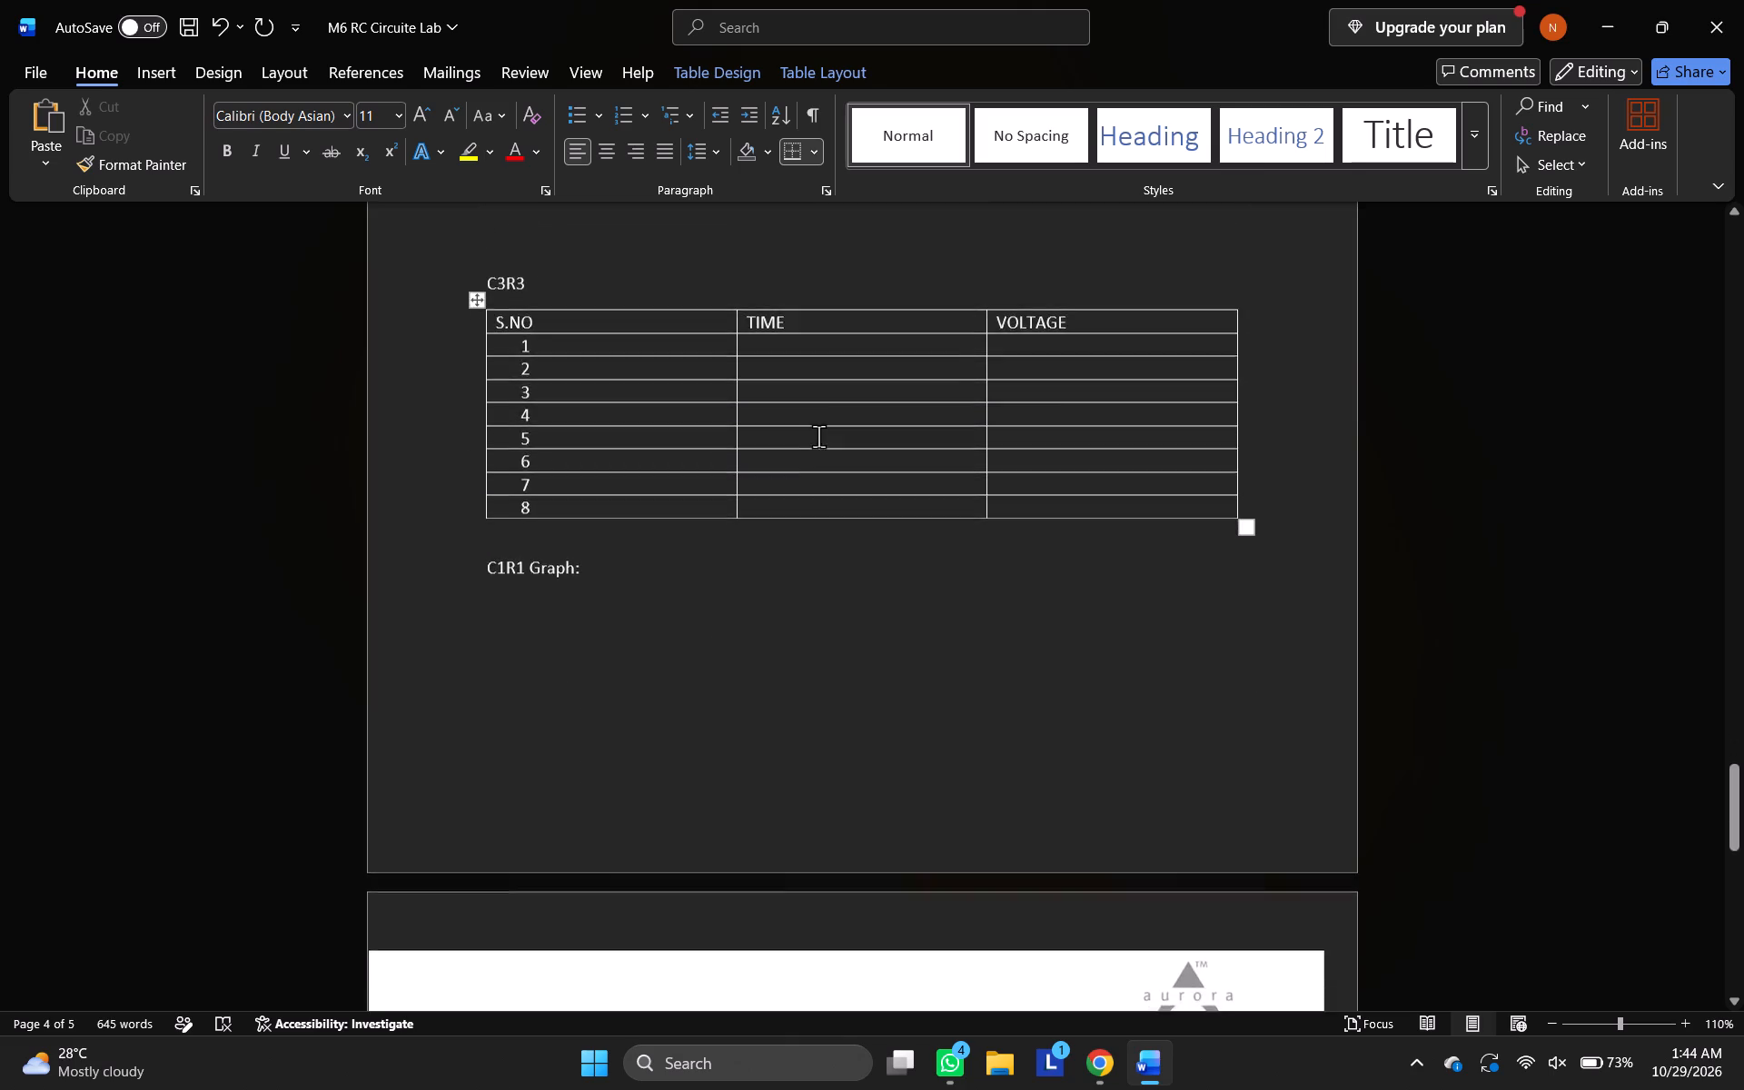
scroll(818, 436, down, 2)
scroll(818, 436, up, 2)
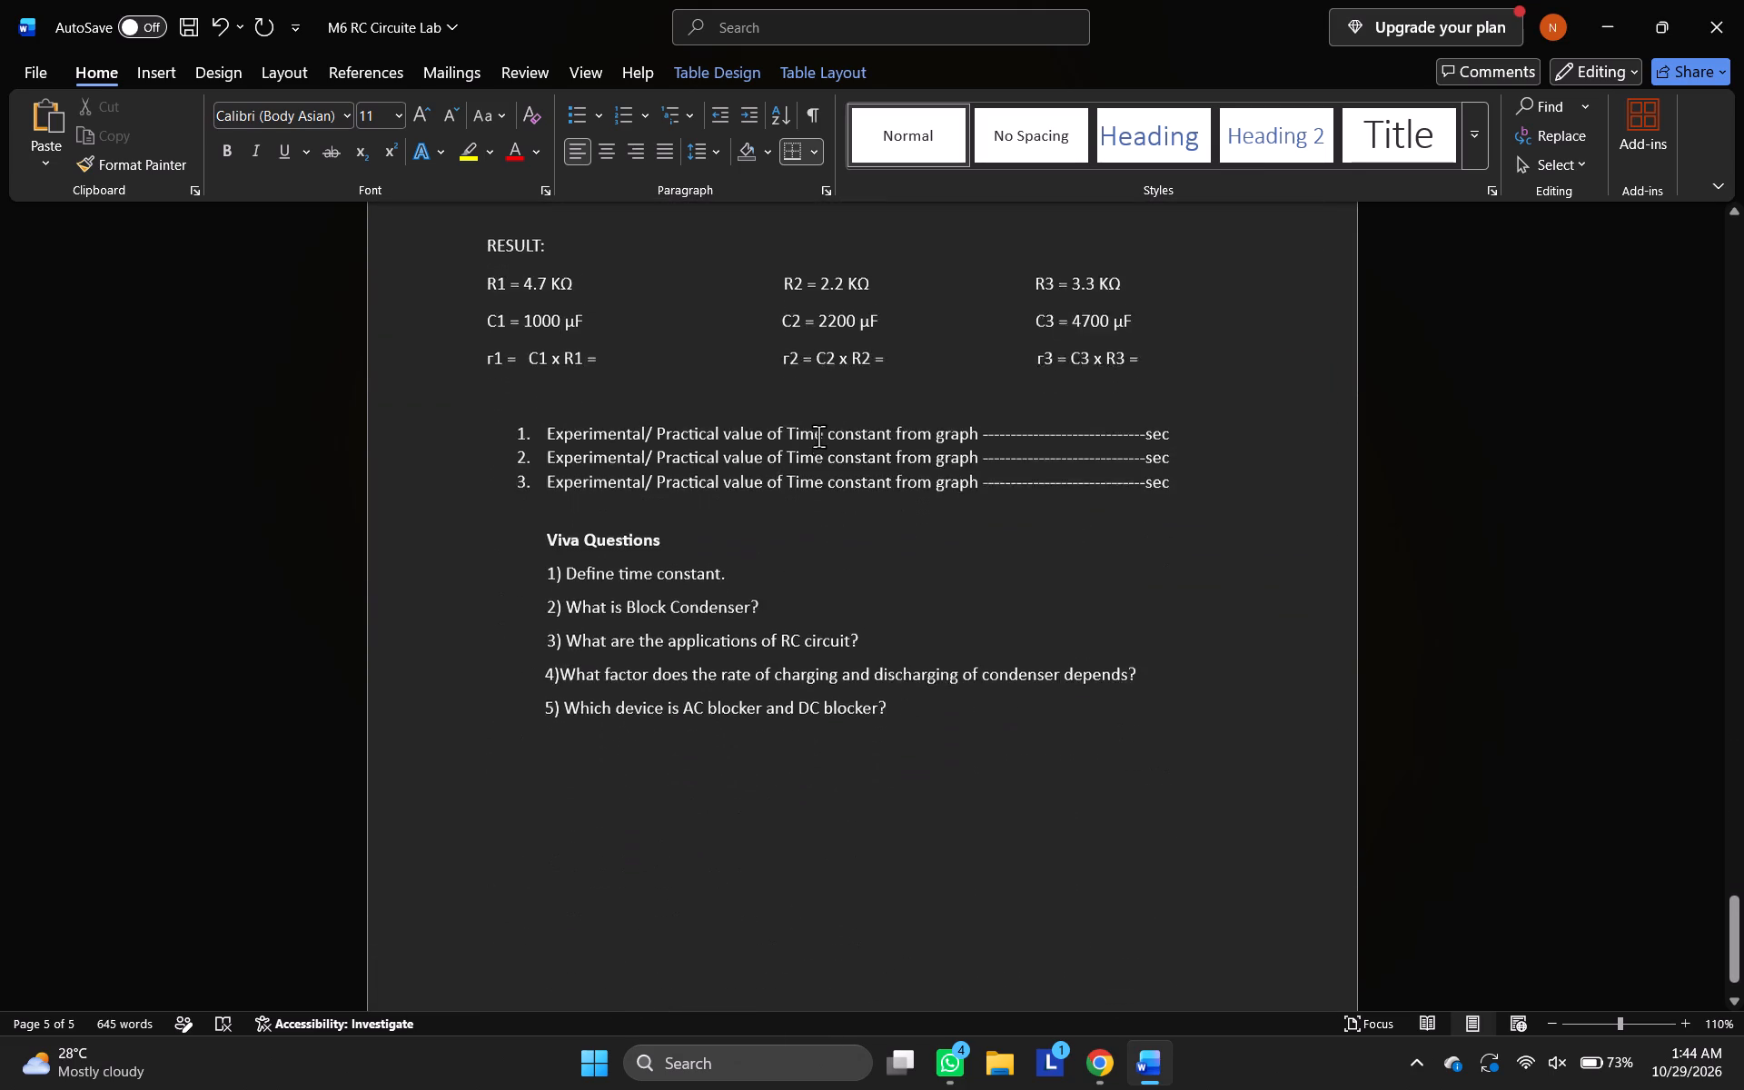
scroll(818, 436, up, 5)
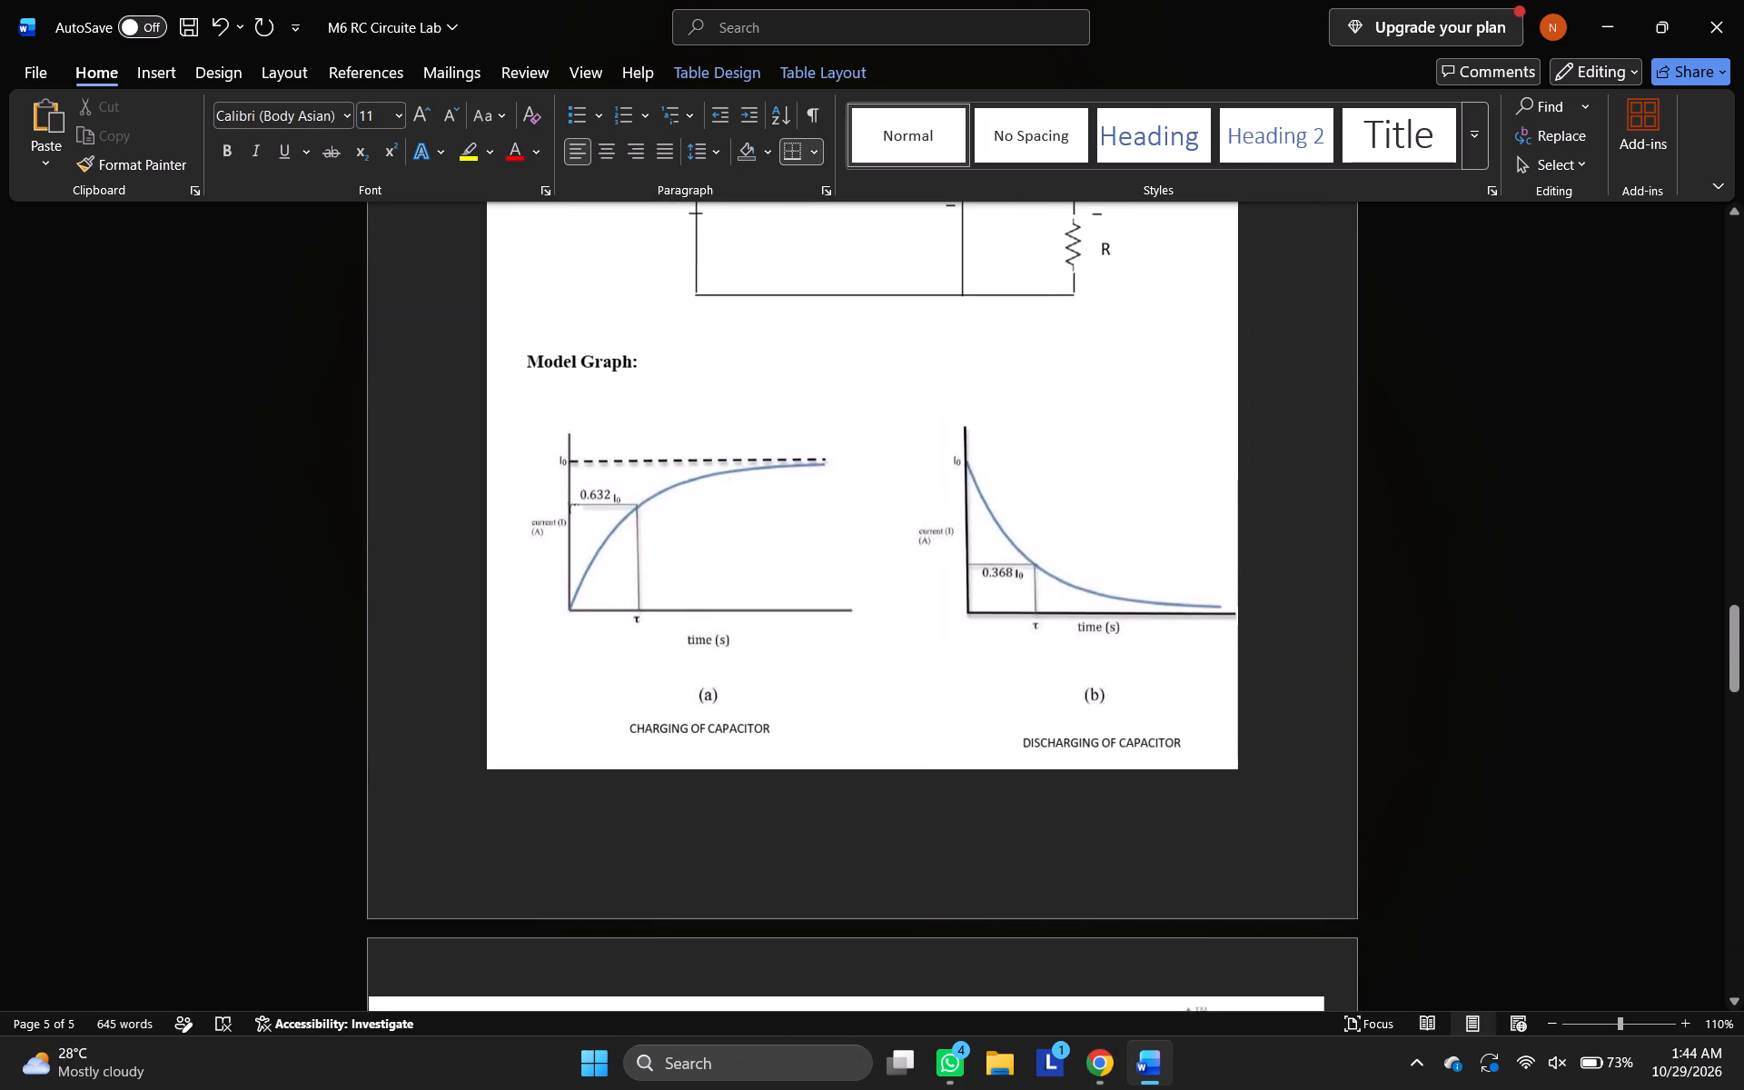
scroll(818, 436, down, 1)
scroll(818, 436, up, 3)
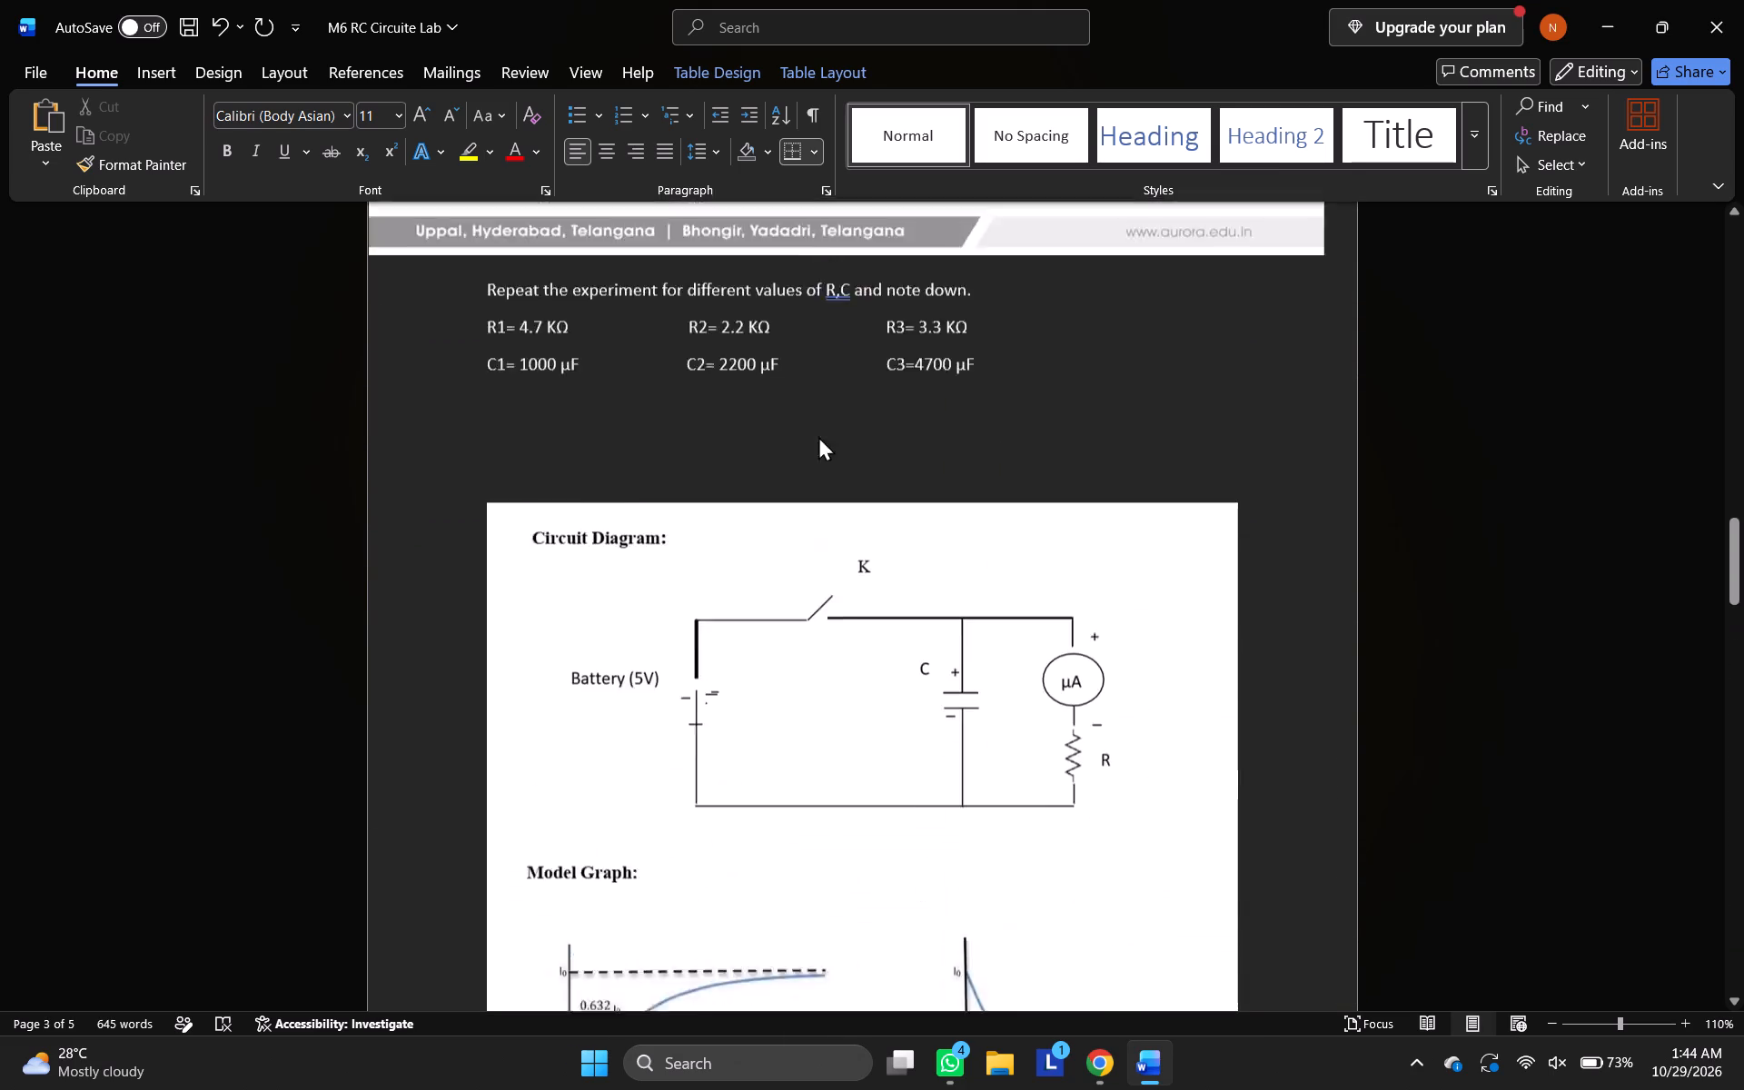
scroll(818, 436, up, 3)
scroll(818, 436, down, 2)
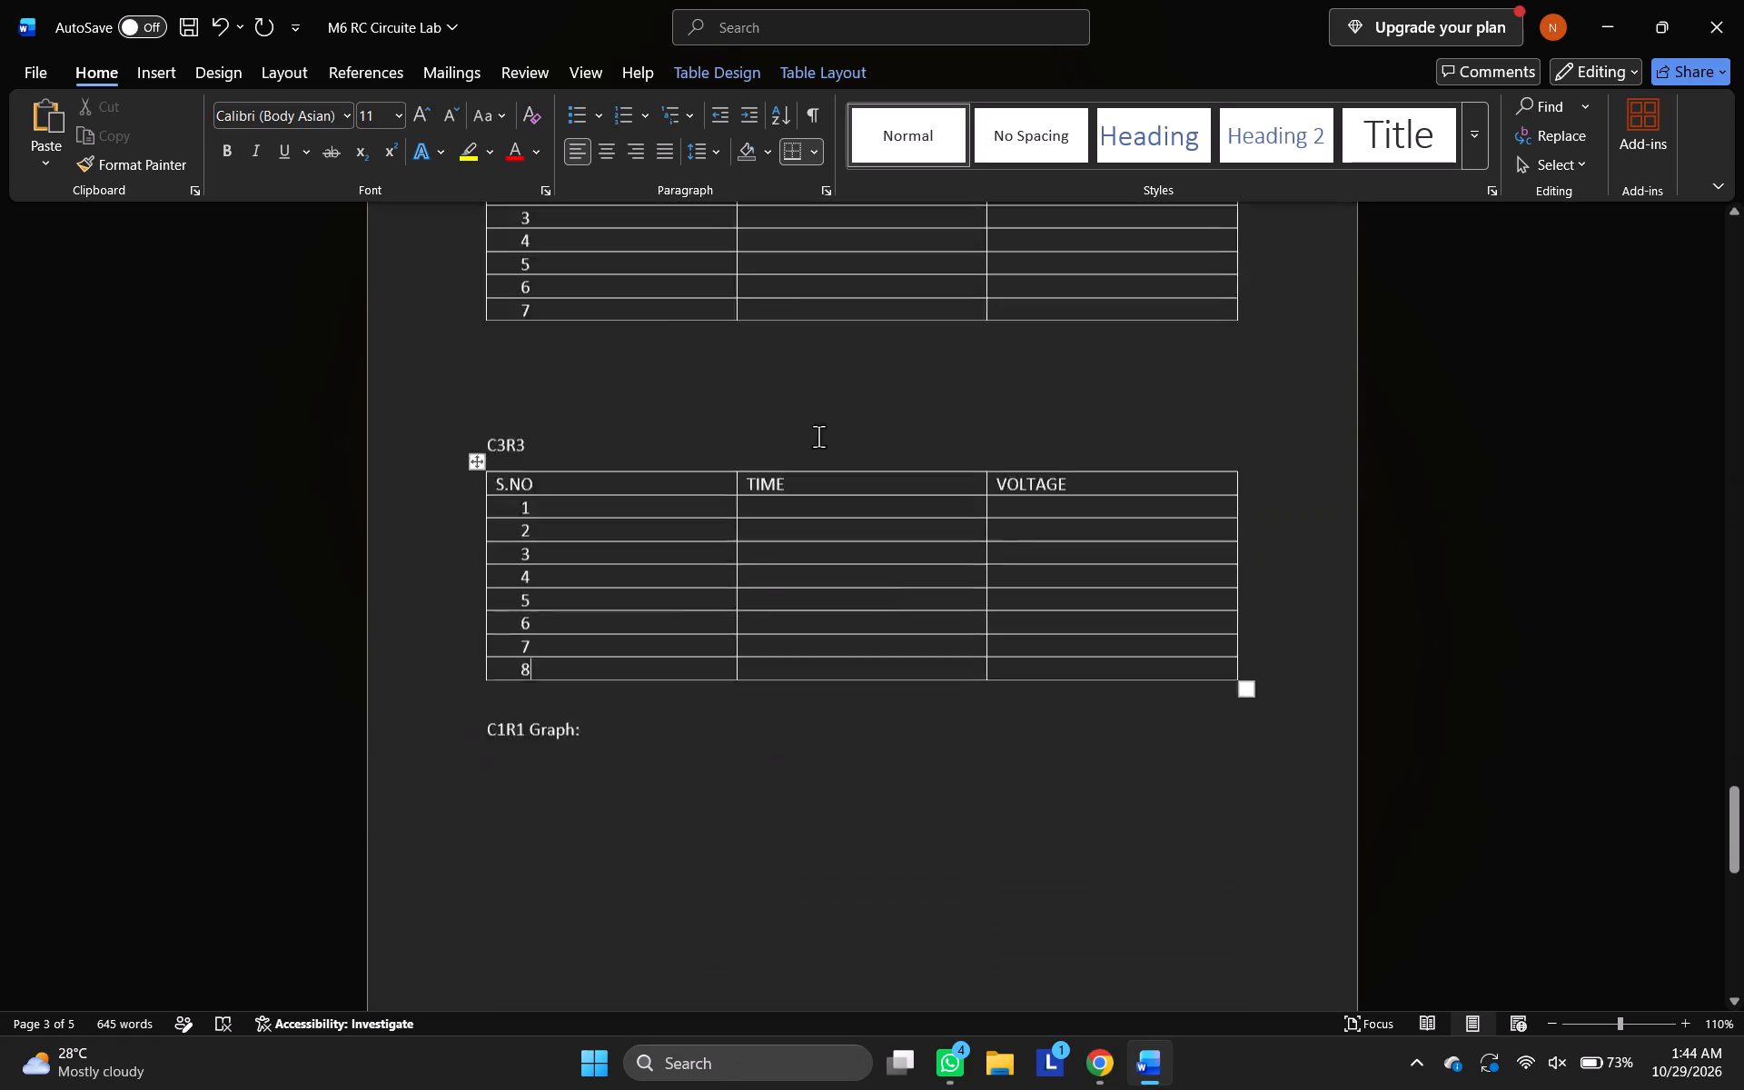
scroll(818, 436, down, 1)
scroll(818, 436, up, 4)
scroll(818, 436, down, 1)
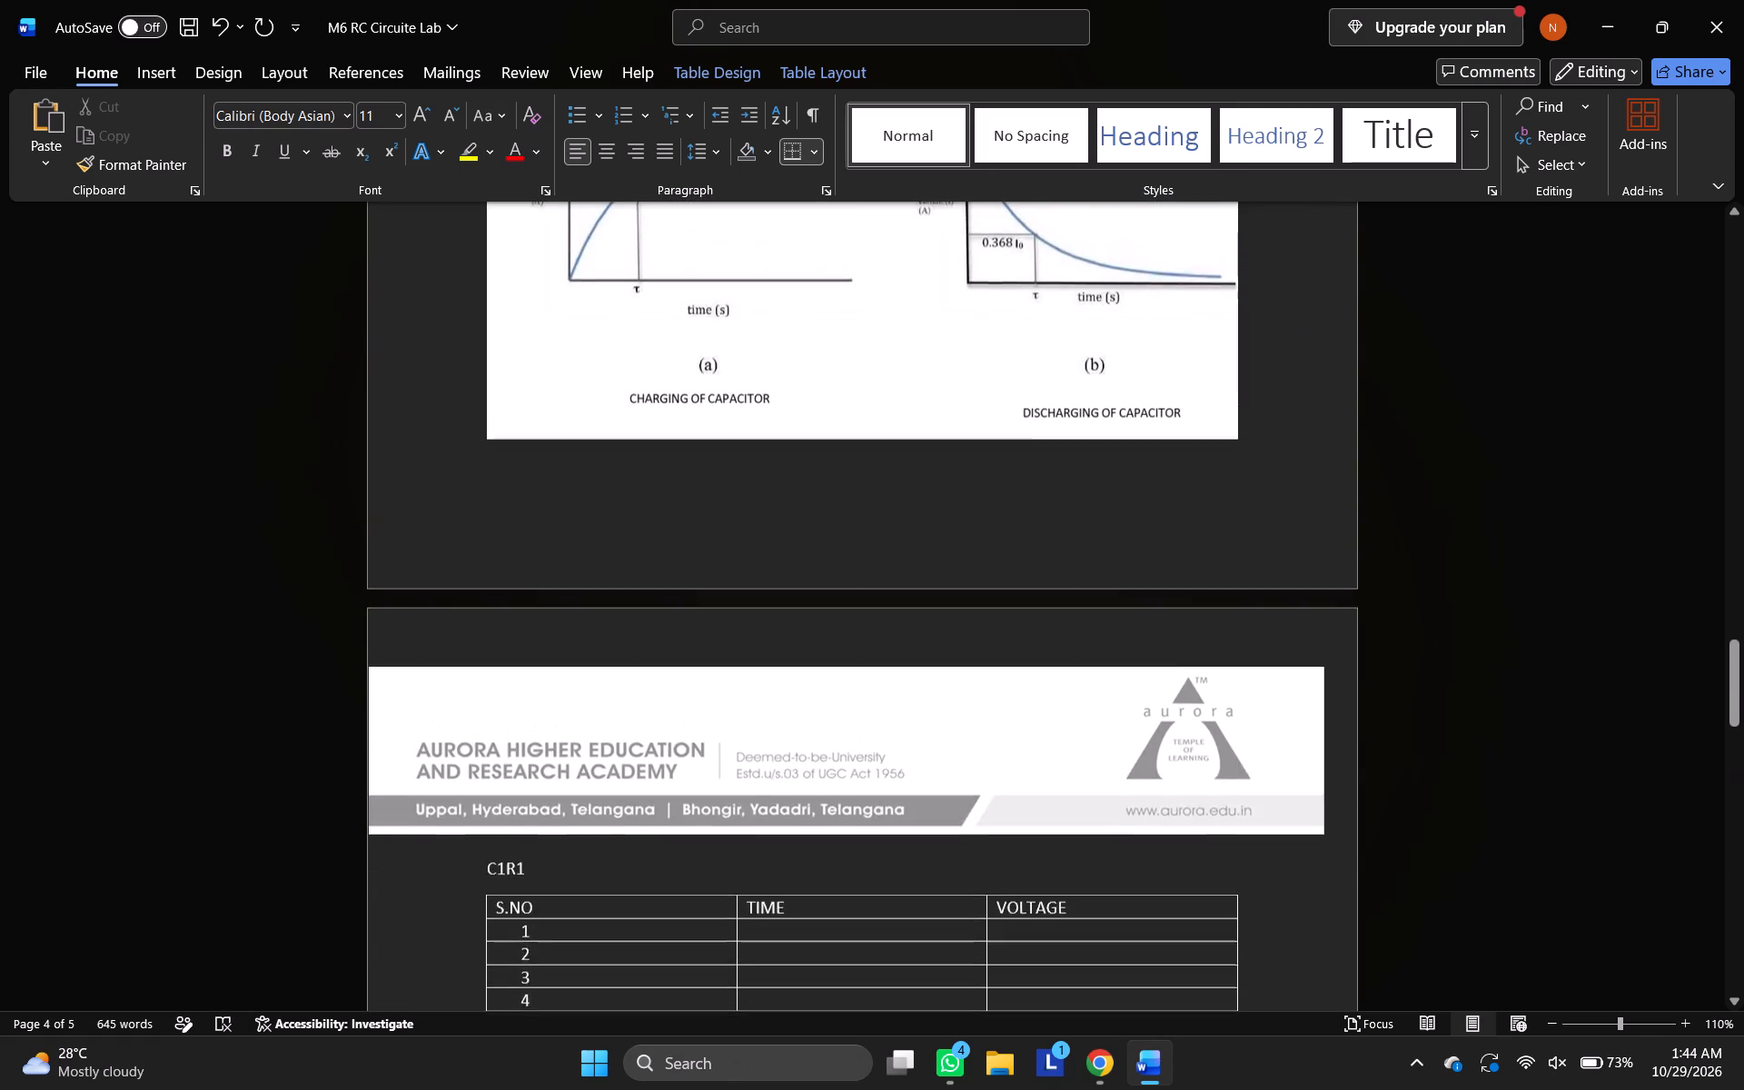
scroll(818, 436, down, 3)
scroll(818, 436, up, 1)
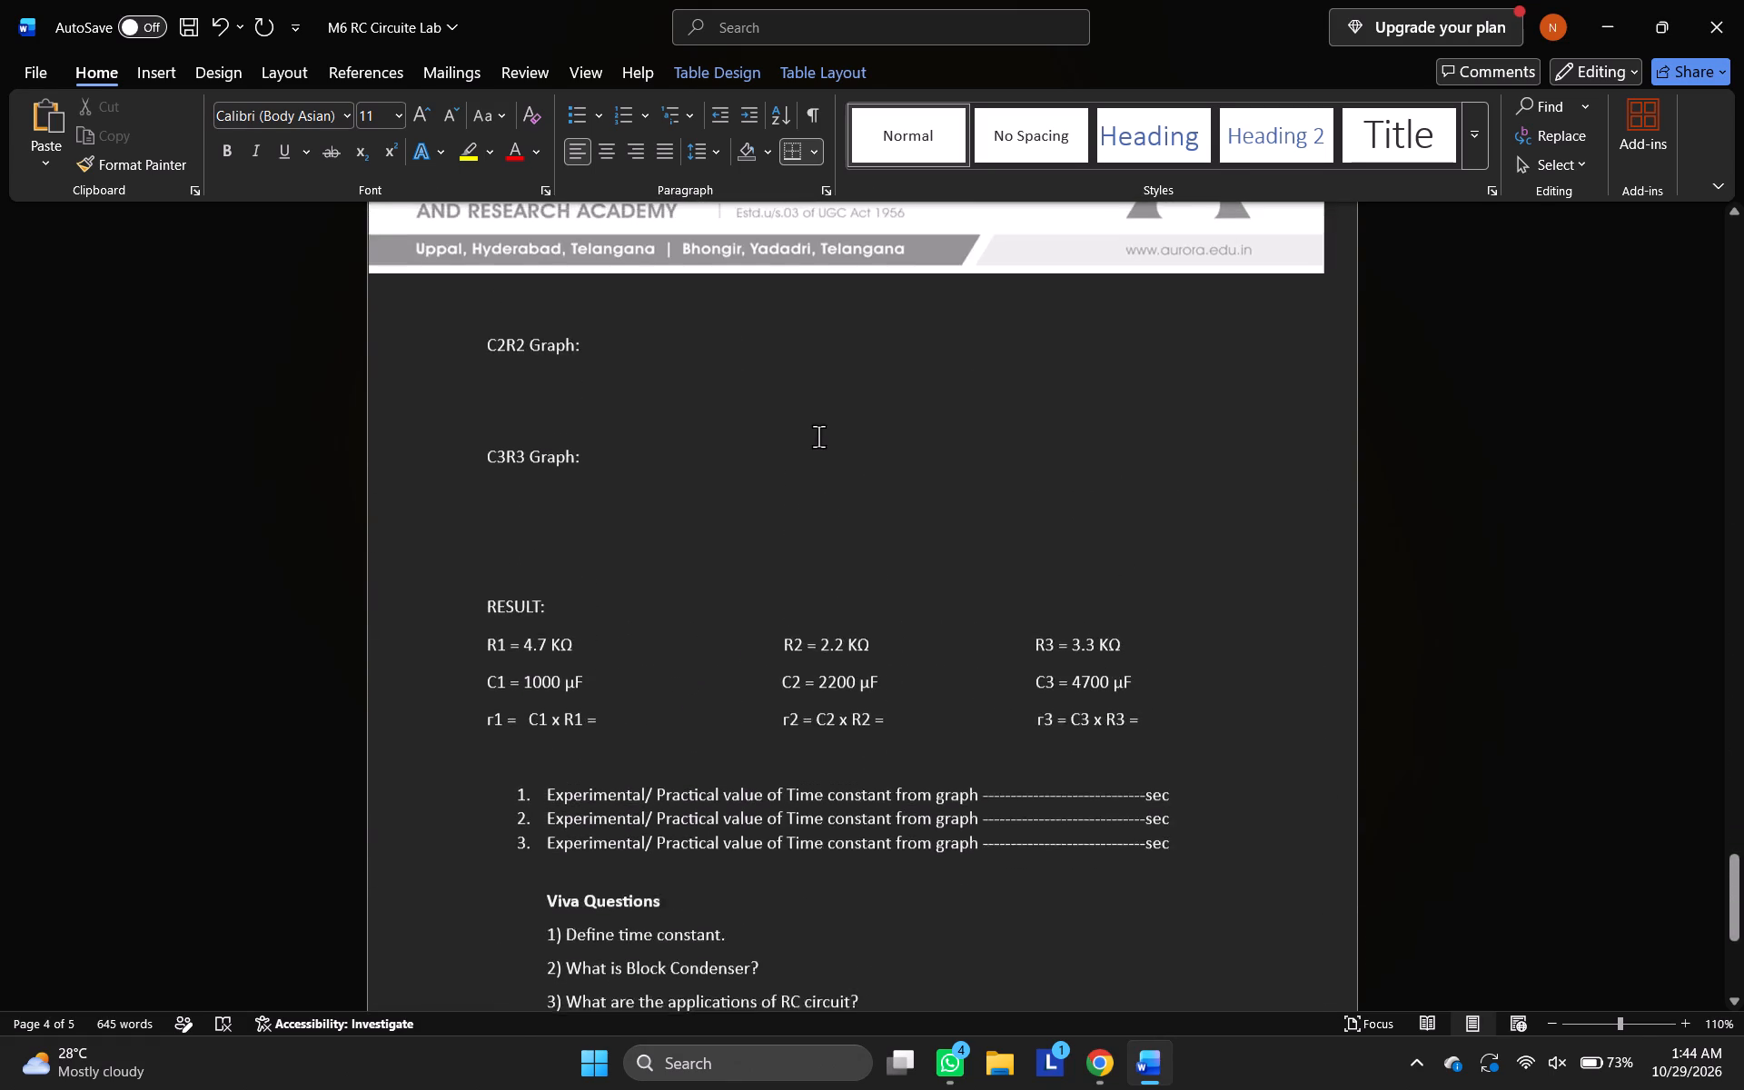
scroll(818, 436, up, 1)
scroll(818, 436, down, 1)
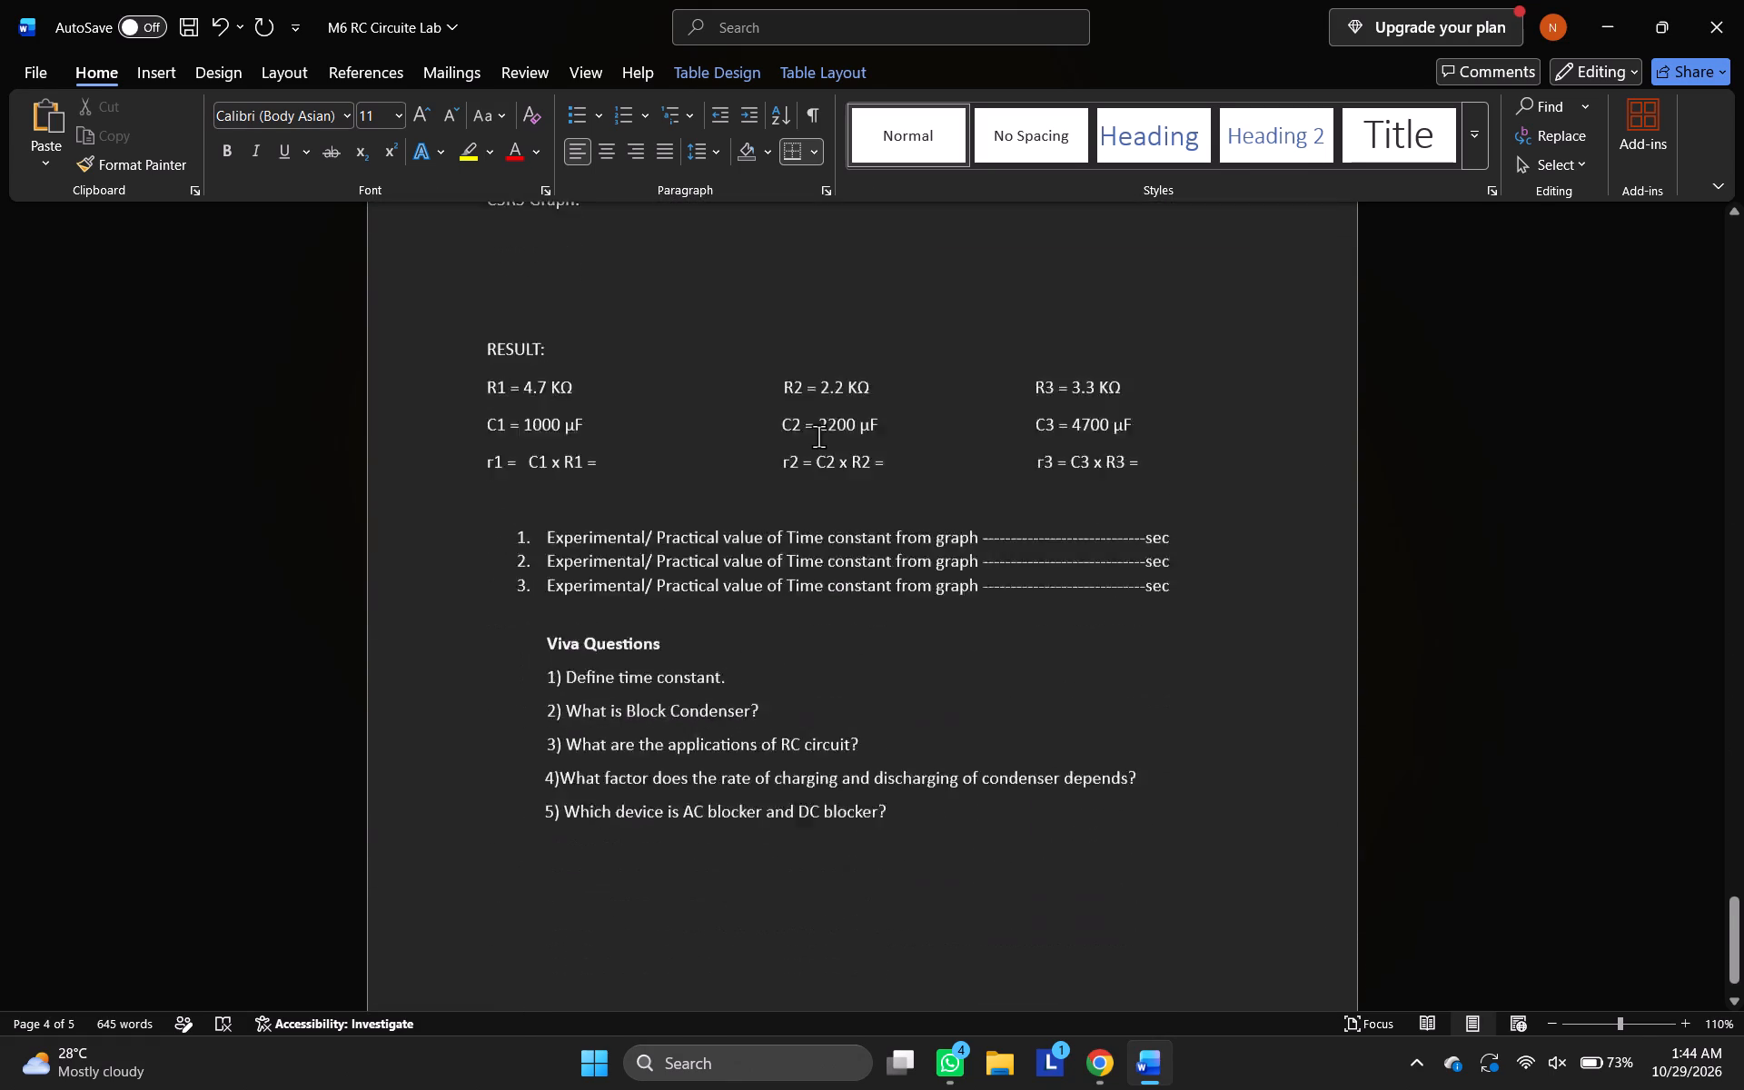
scroll(818, 436, down, 1)
scroll(892, 421, up, 3)
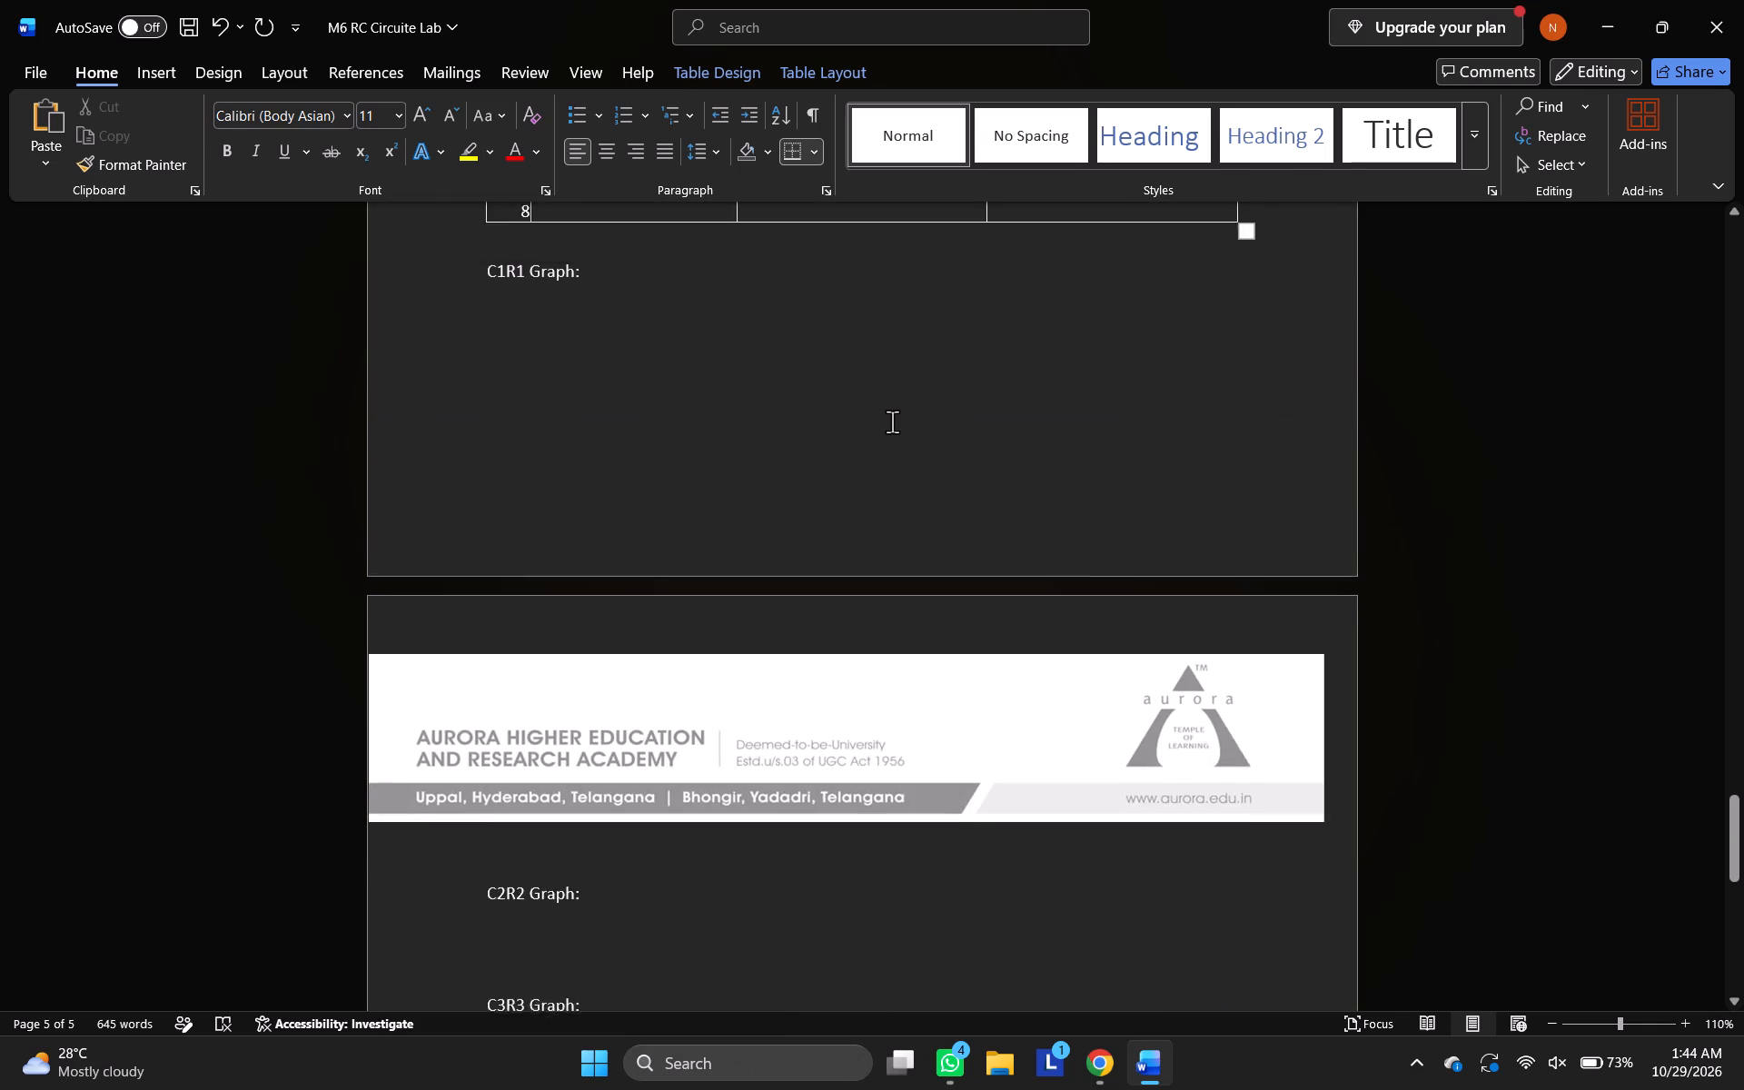
Examine the last page's C2R2 and C3R3 graph headings, RESULT values, time-constant blanks and Viva Questions.
scroll(892, 421, down, 6)
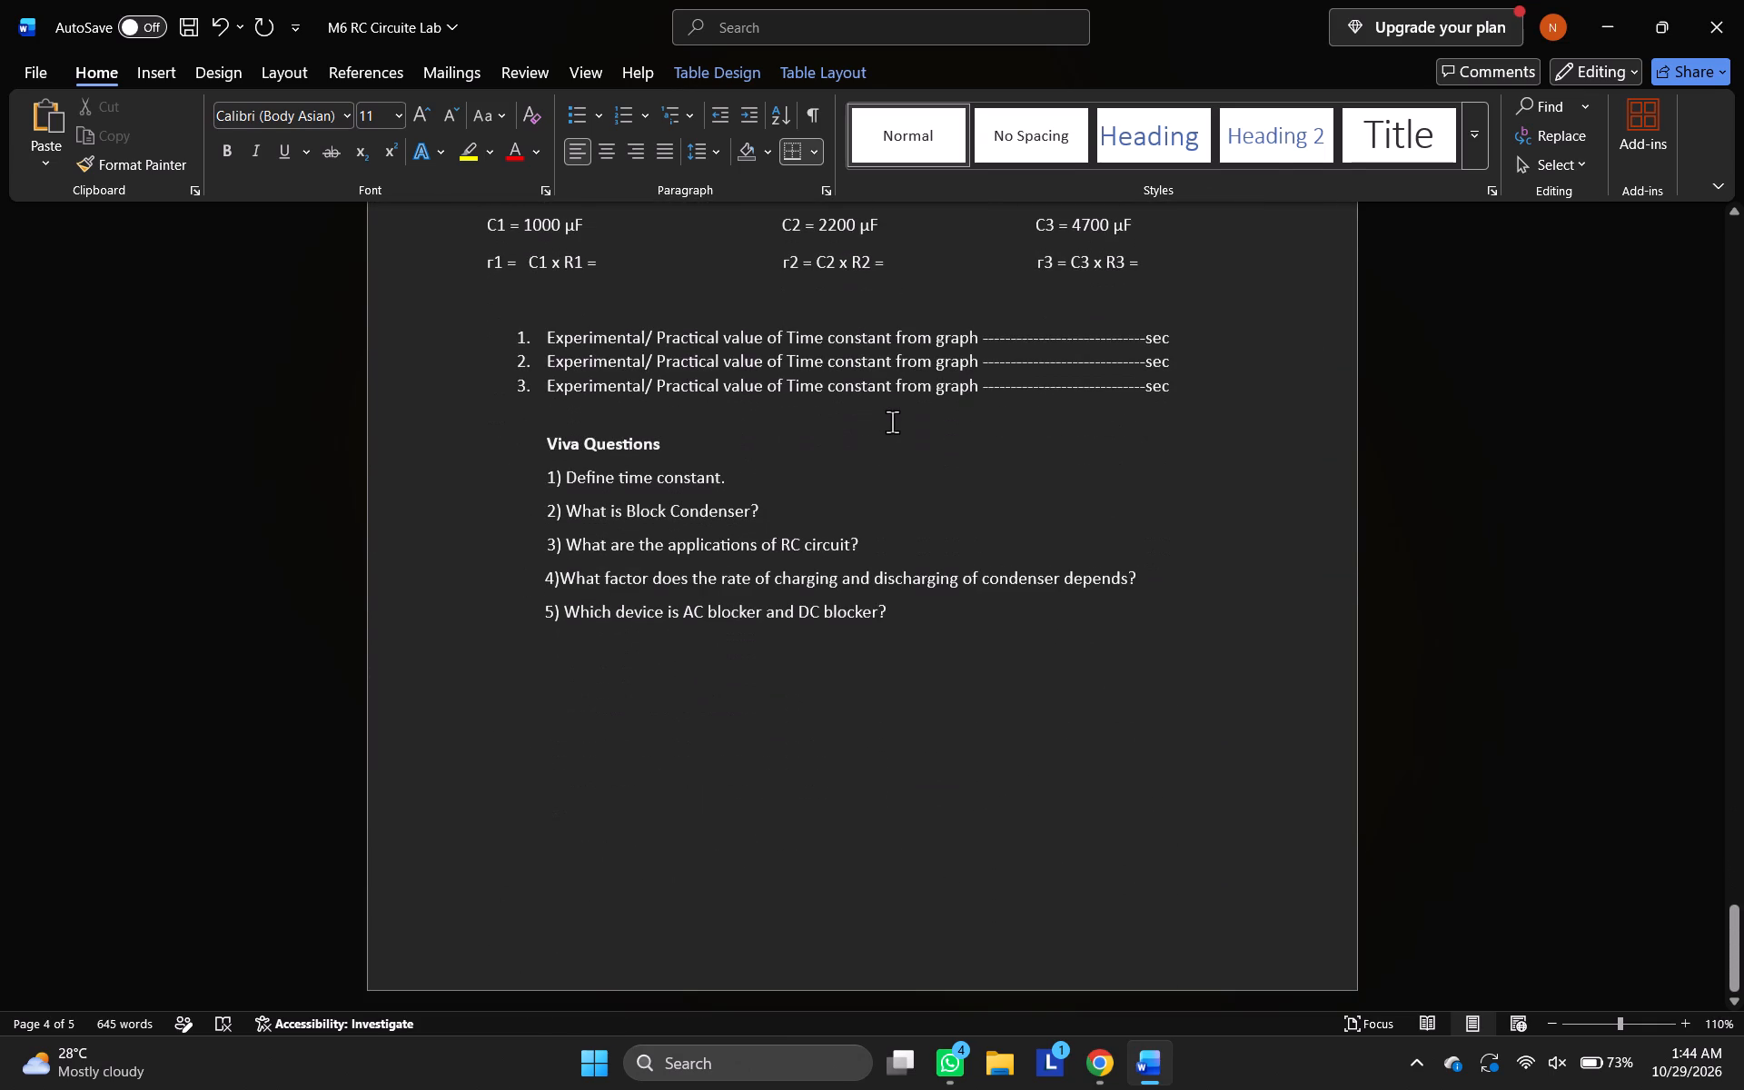
scroll(892, 421, down, 4)
scroll(892, 421, up, 4)
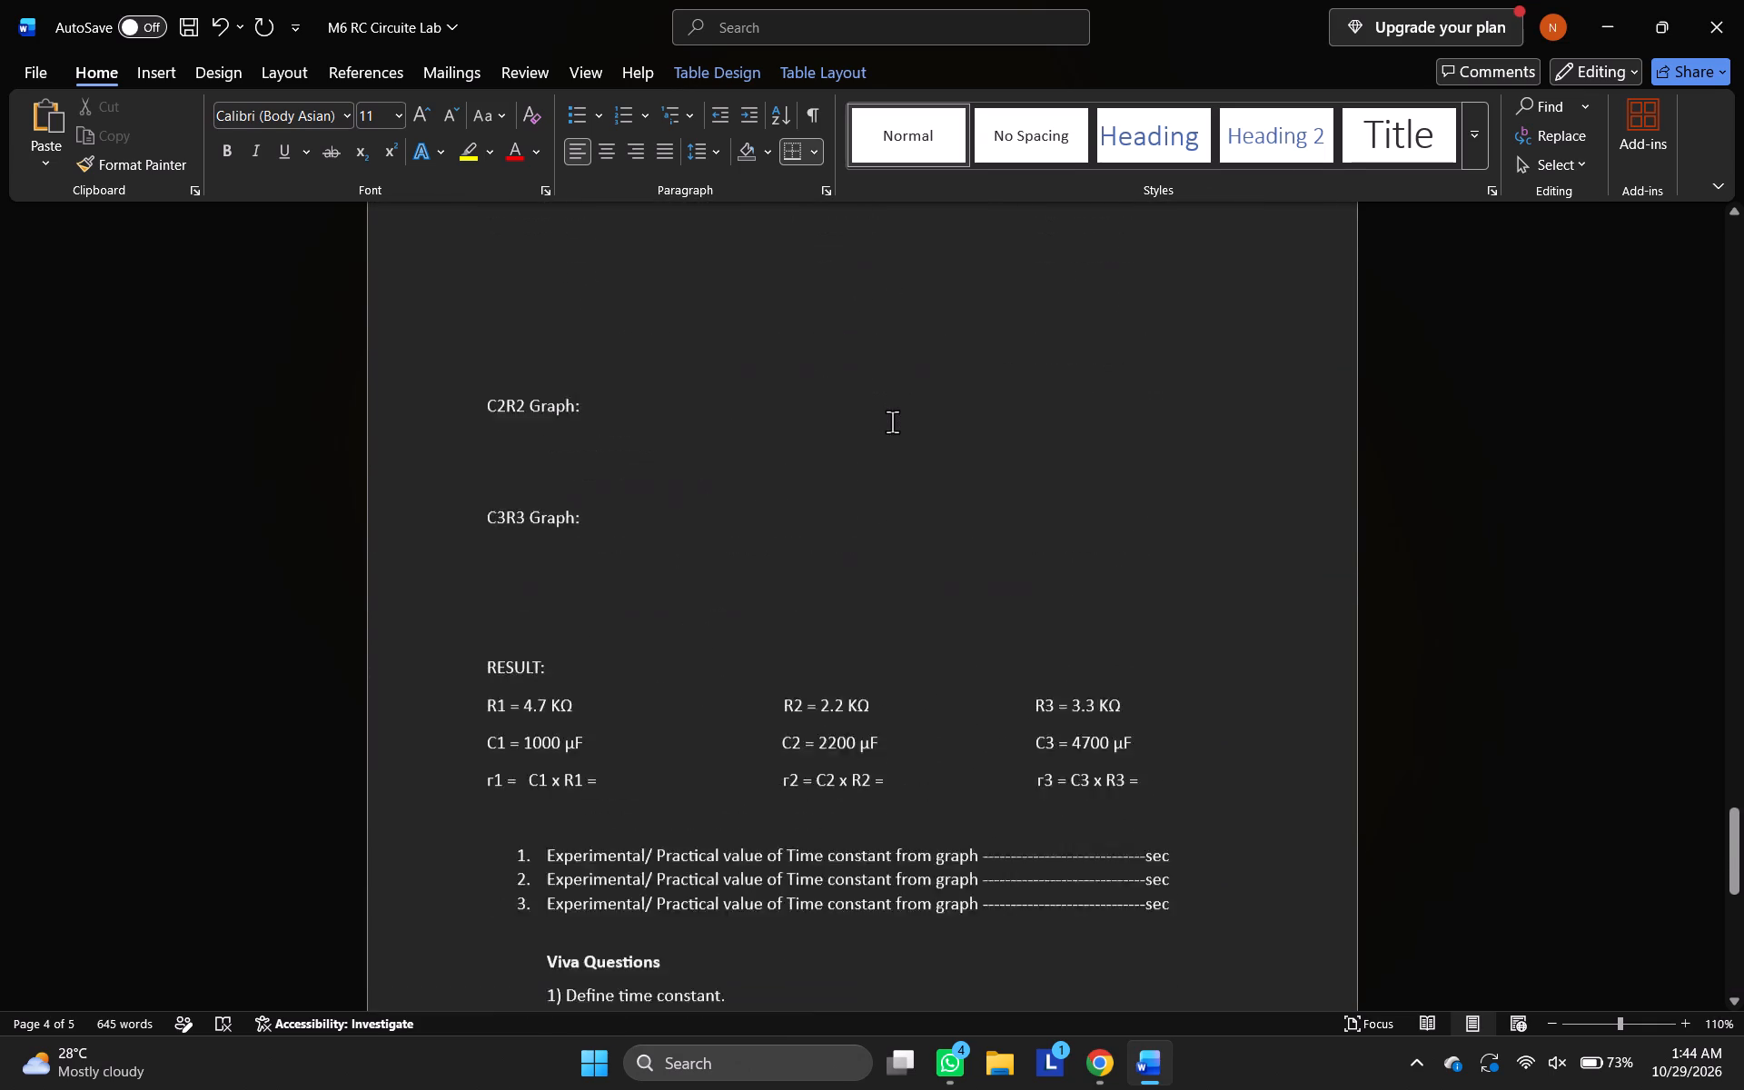
scroll(892, 421, down, 8)
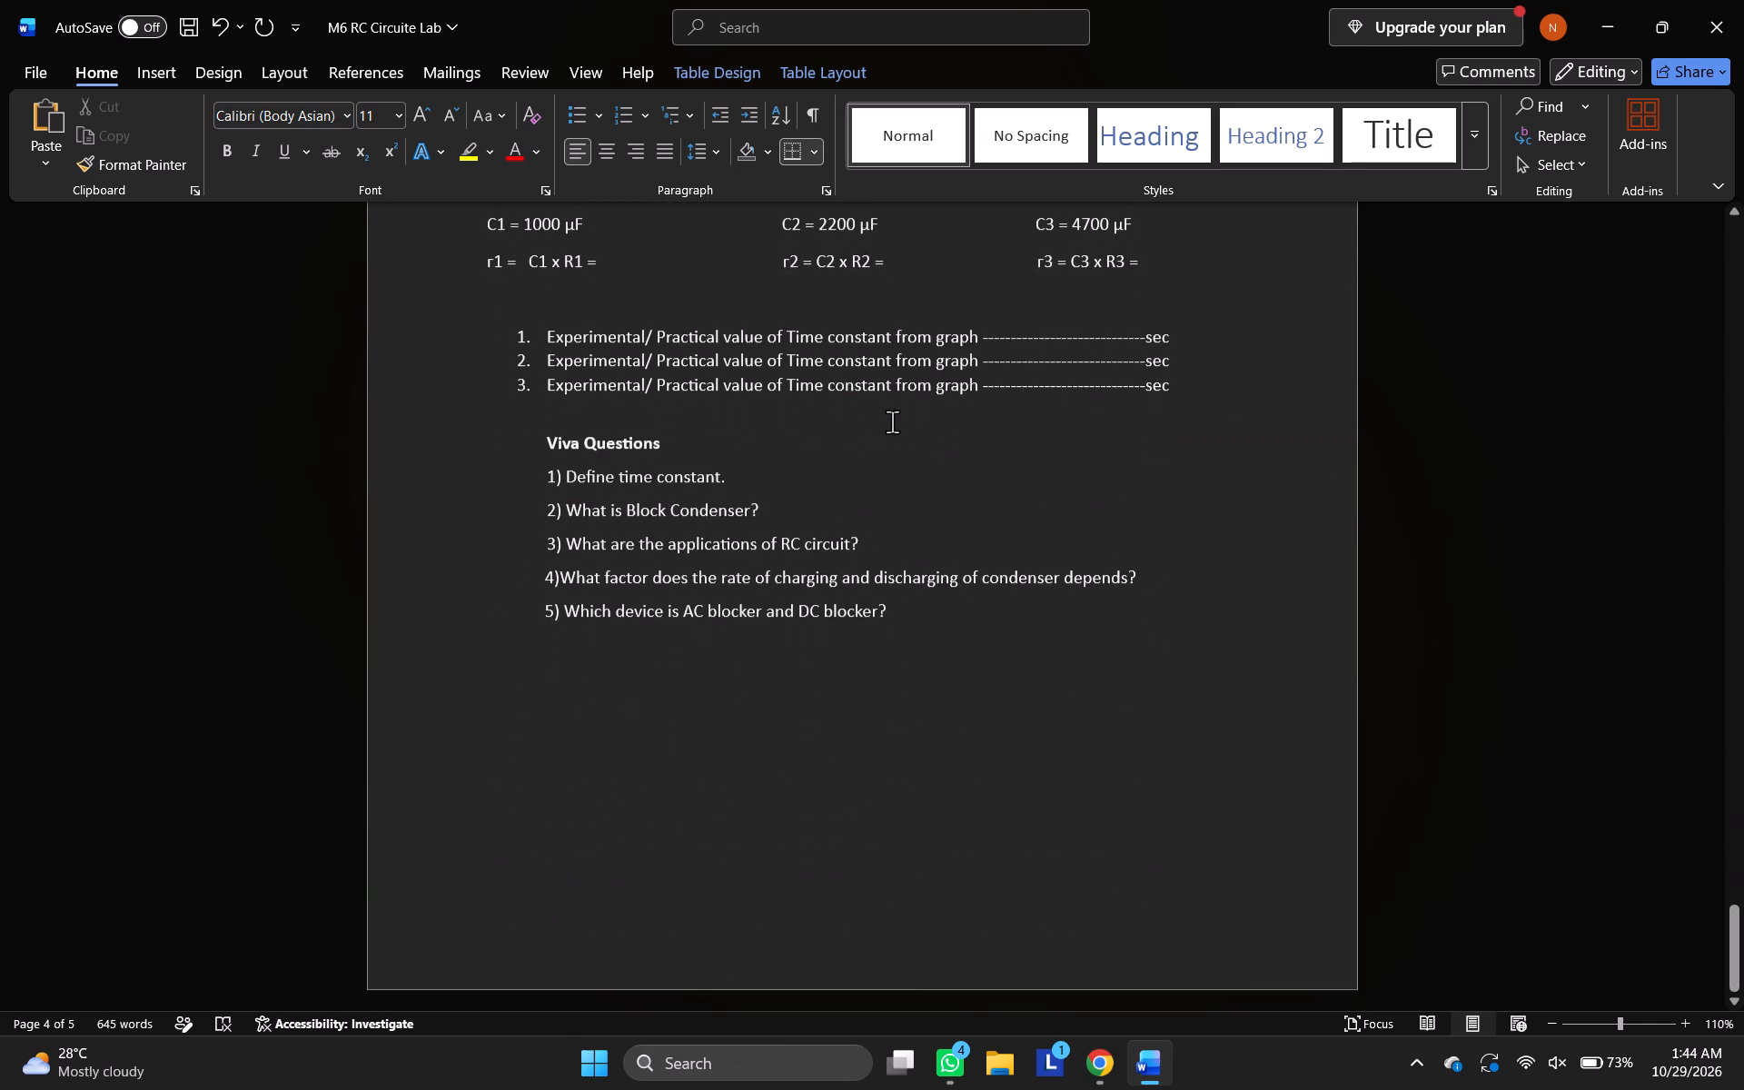
scroll(813, 481, down, 3)
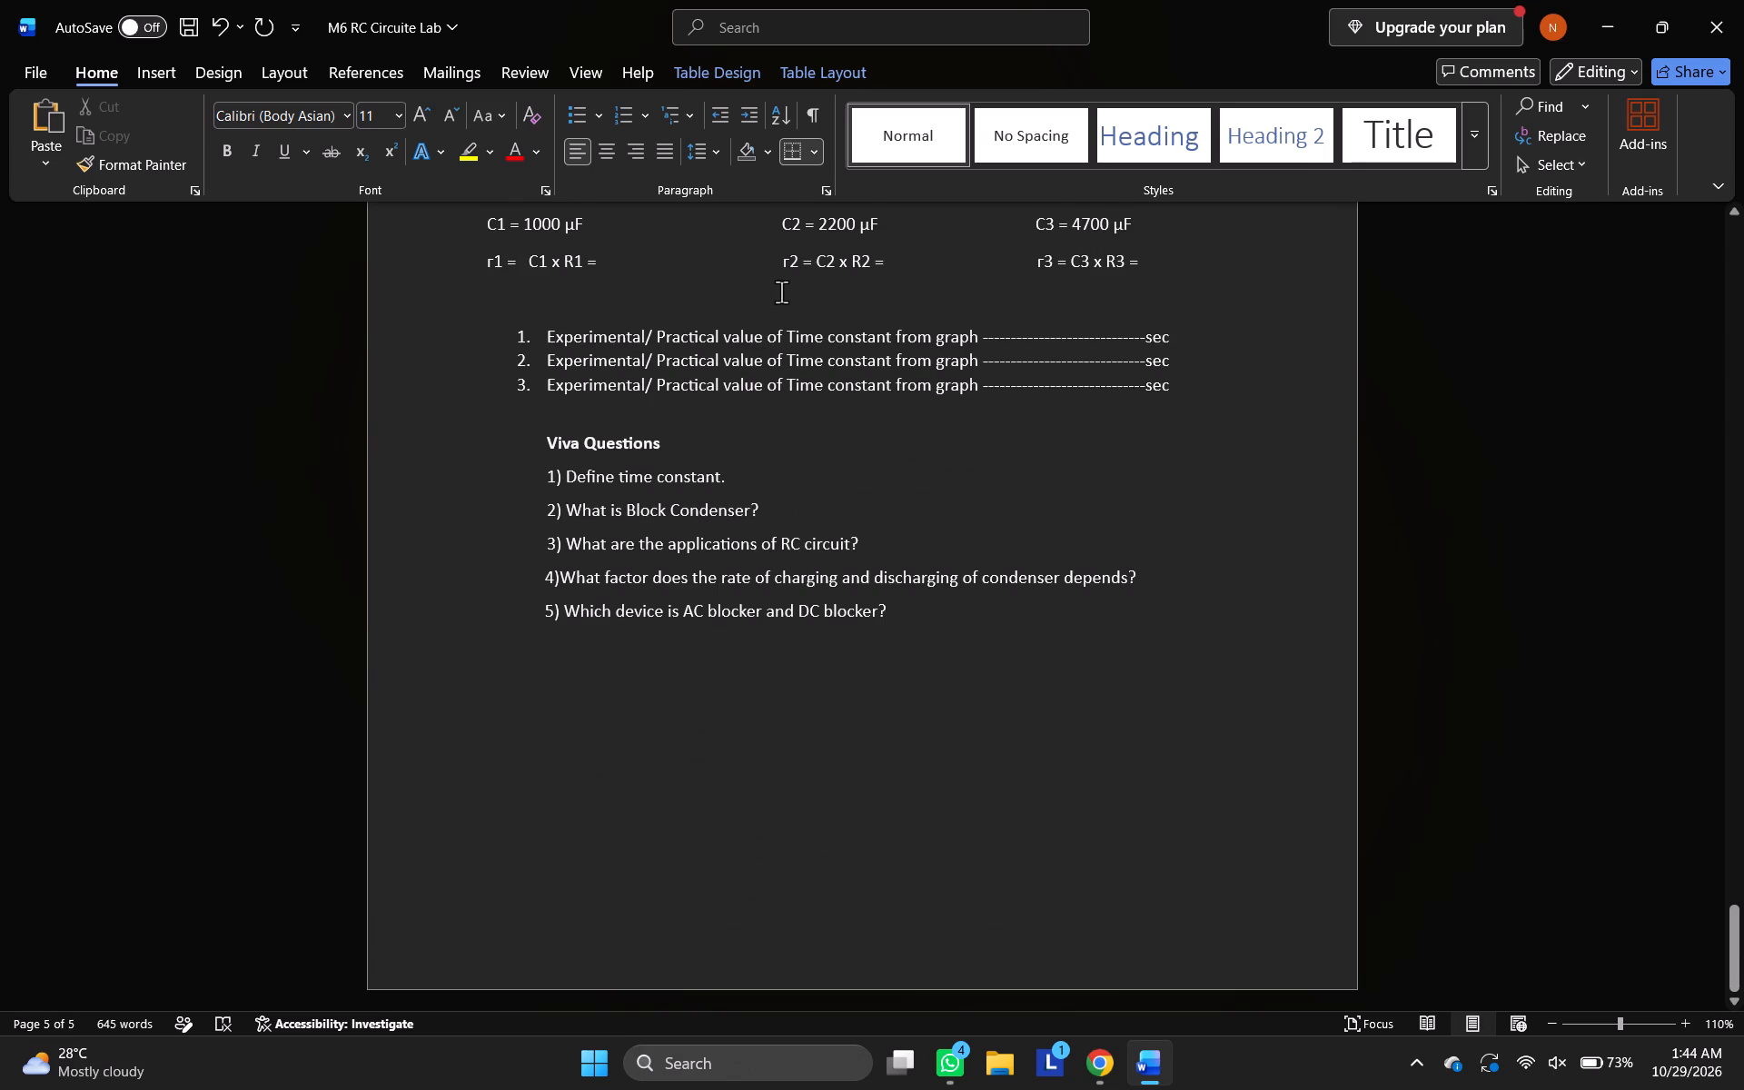
scroll(765, 180, up, 2)
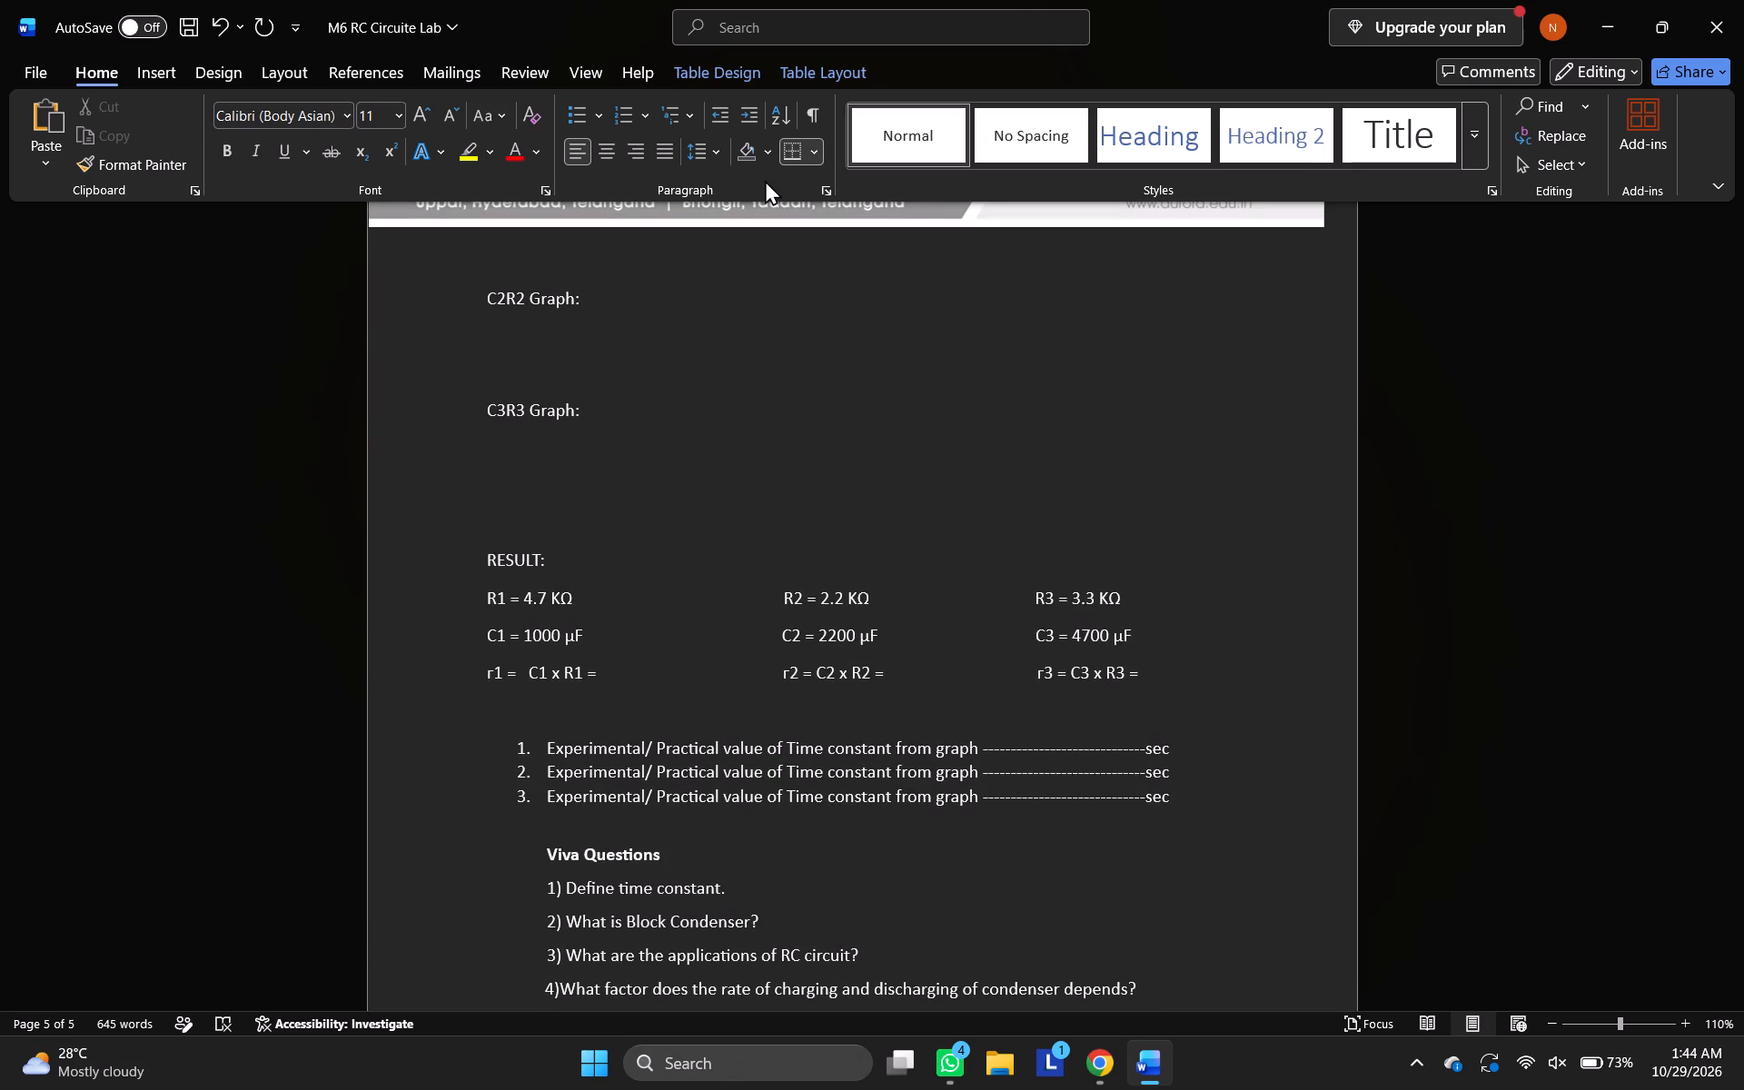
scroll(765, 180, up, 1)
scroll(905, 527, down, 4)
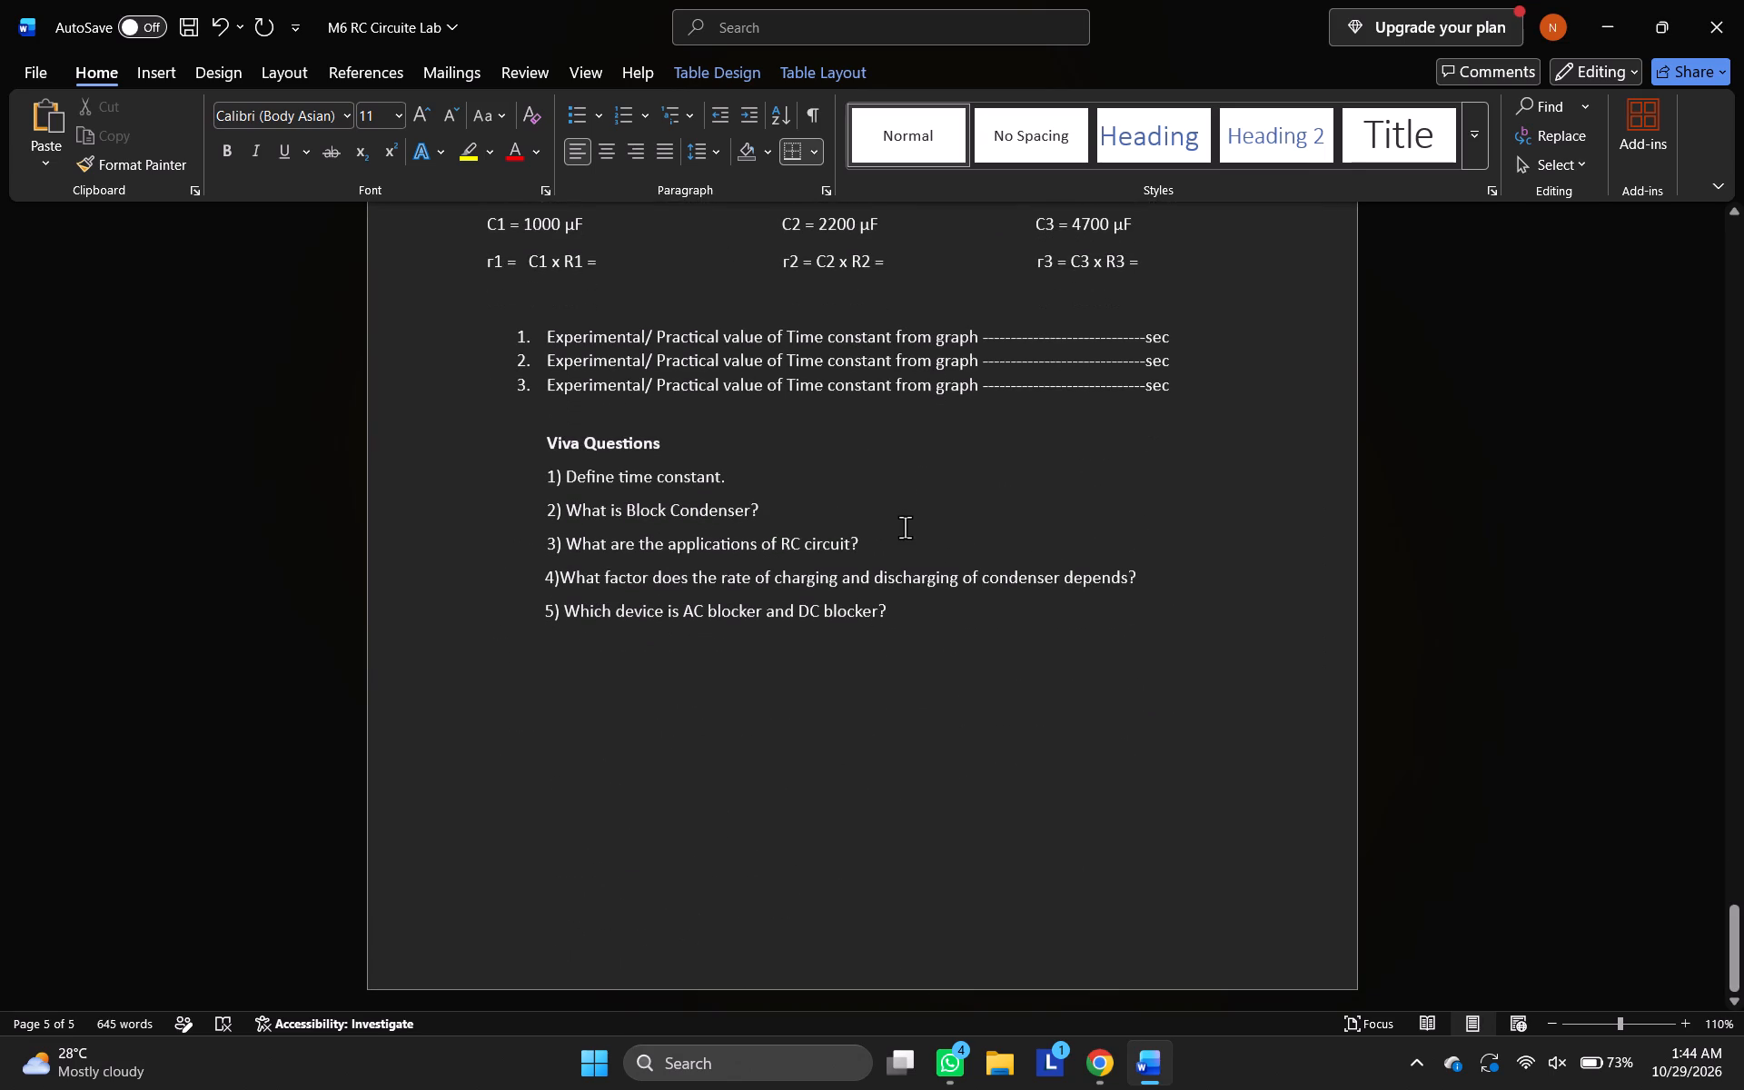